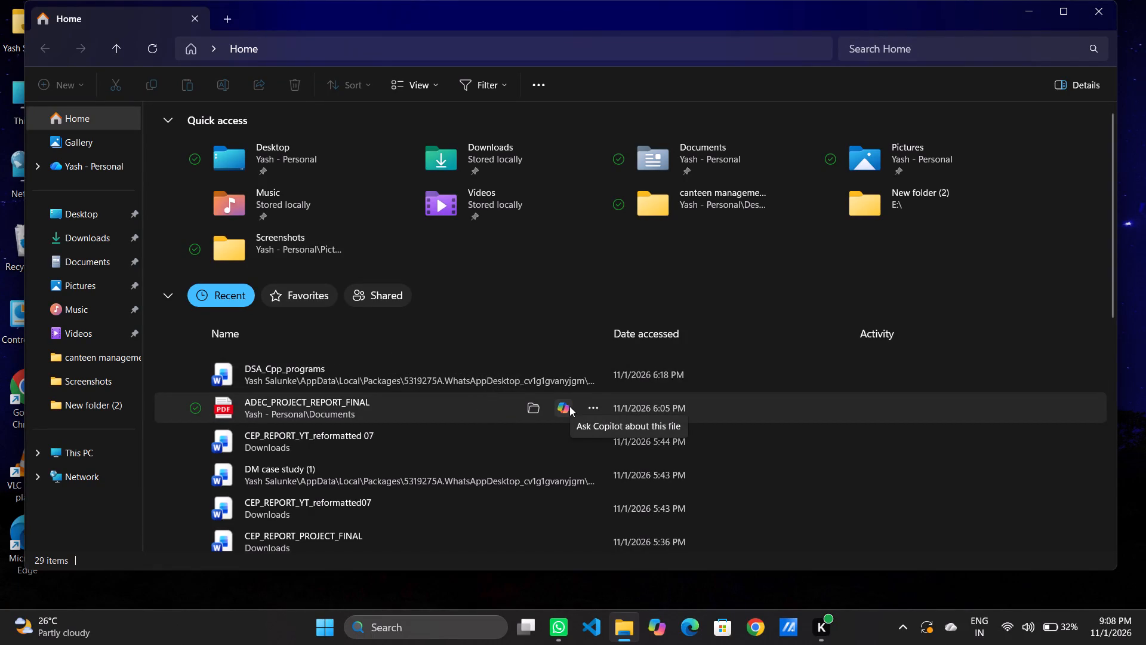
Open the folder that contains the recent PDF ADEC_PROJECT_REPORT_FINAL.
{"action": "left_click", "coordinate": [589, 406]}
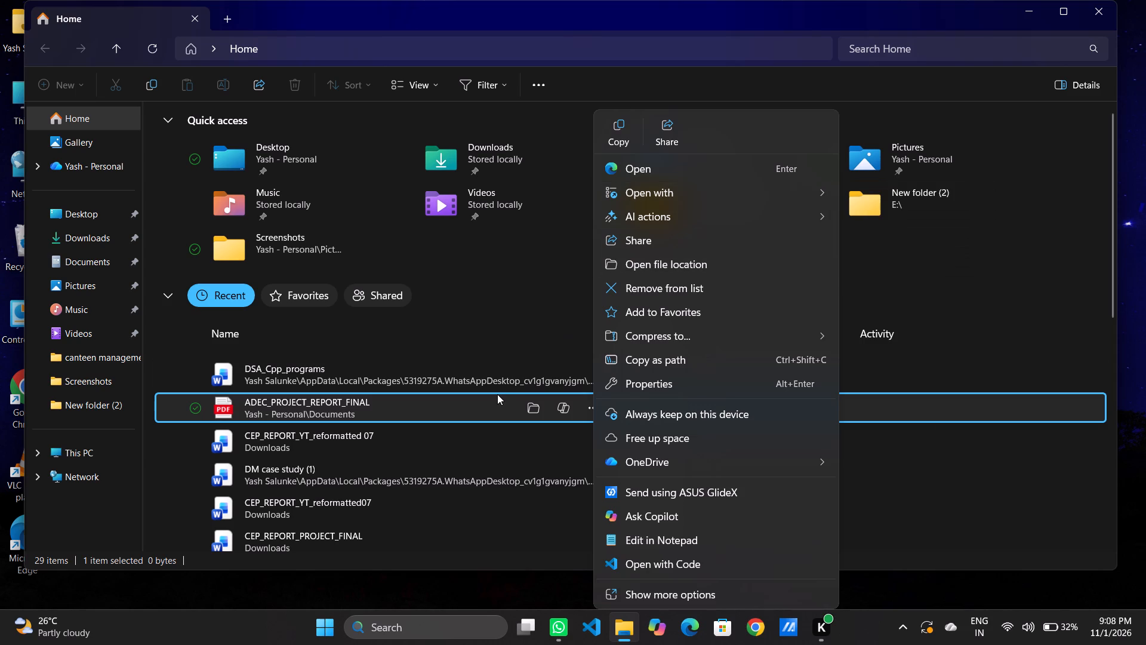
{"action": "left_click", "coordinate": [528, 409]}
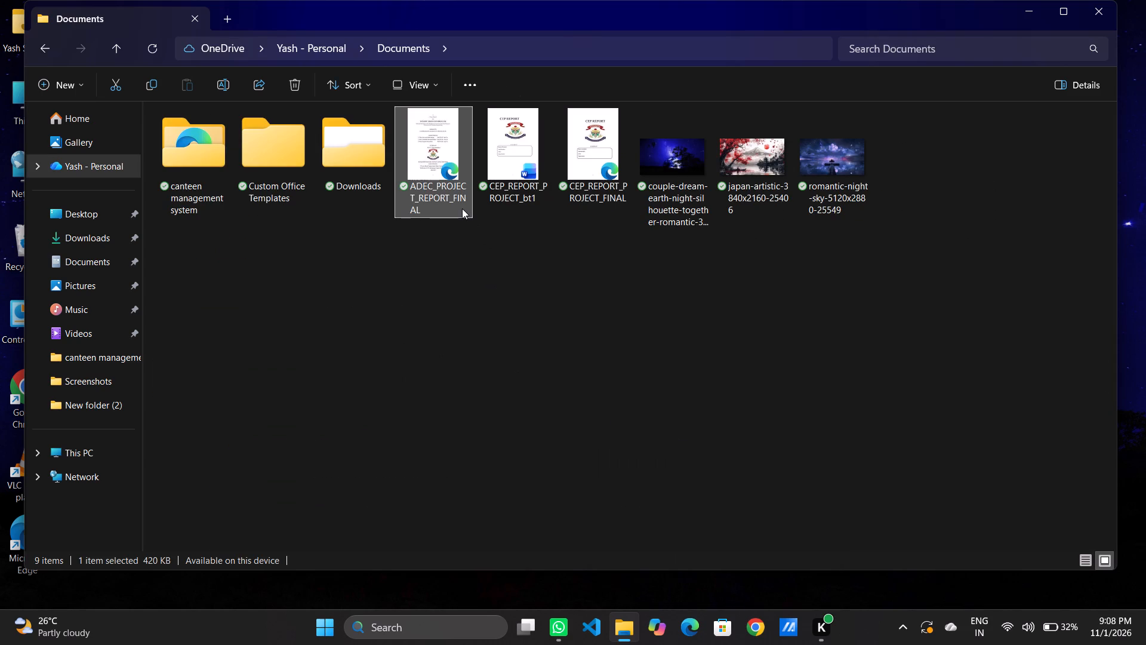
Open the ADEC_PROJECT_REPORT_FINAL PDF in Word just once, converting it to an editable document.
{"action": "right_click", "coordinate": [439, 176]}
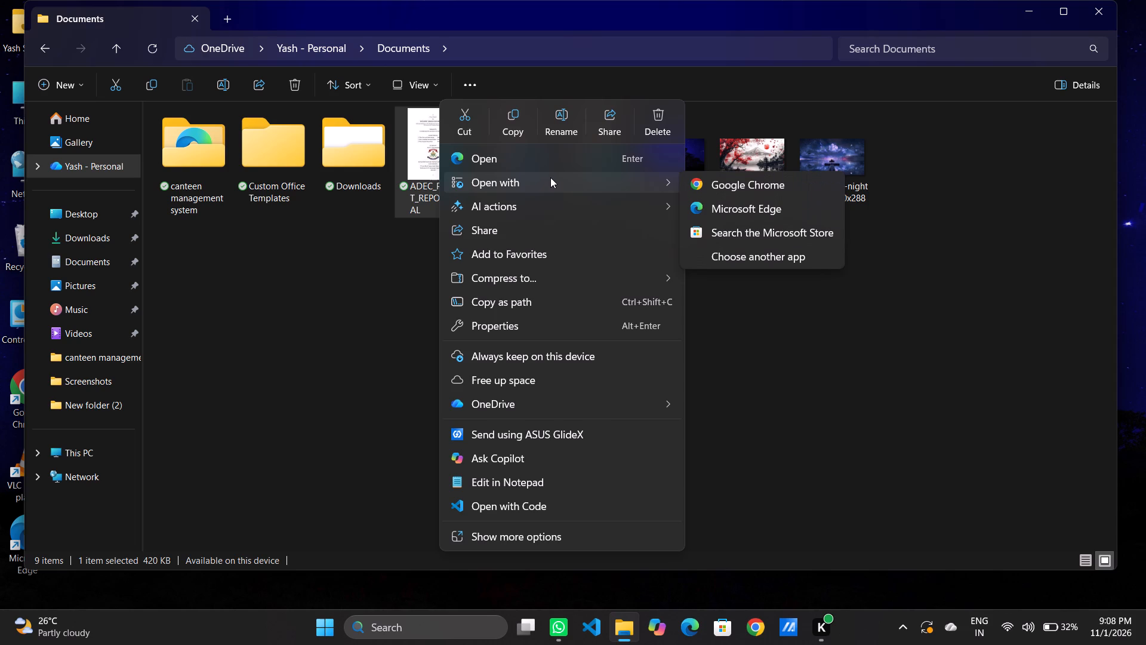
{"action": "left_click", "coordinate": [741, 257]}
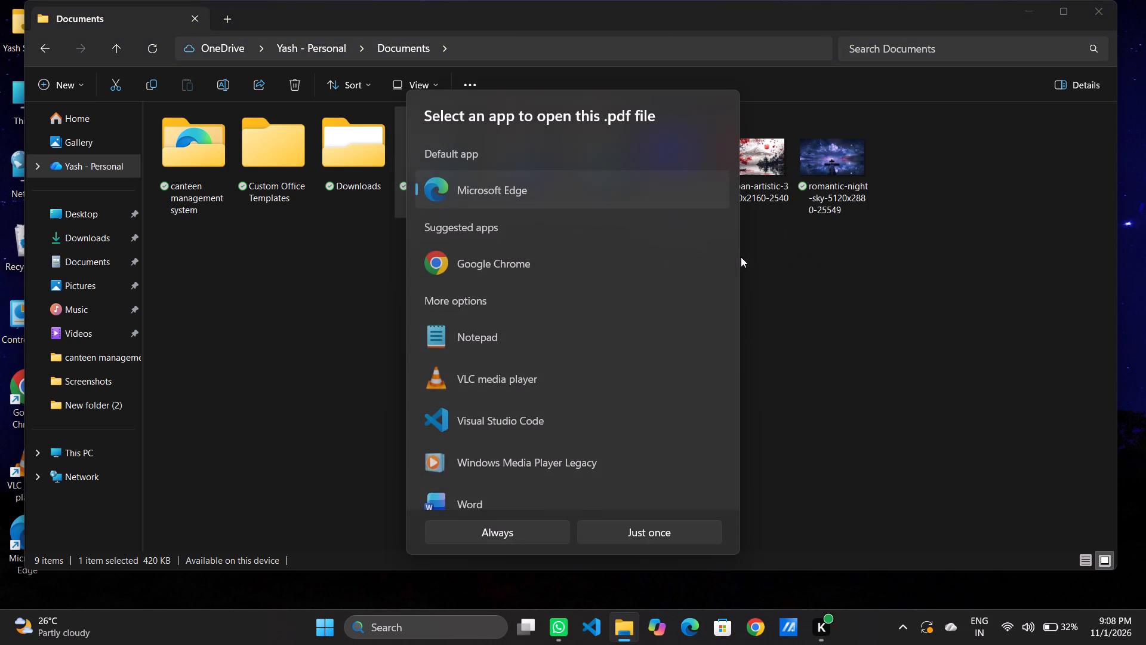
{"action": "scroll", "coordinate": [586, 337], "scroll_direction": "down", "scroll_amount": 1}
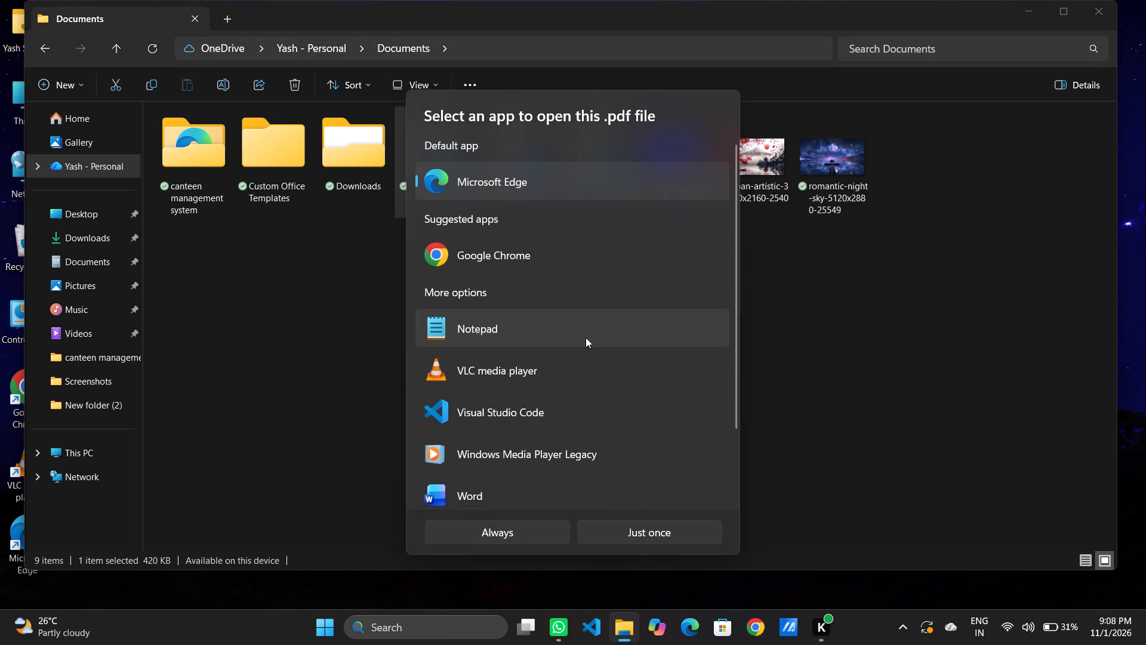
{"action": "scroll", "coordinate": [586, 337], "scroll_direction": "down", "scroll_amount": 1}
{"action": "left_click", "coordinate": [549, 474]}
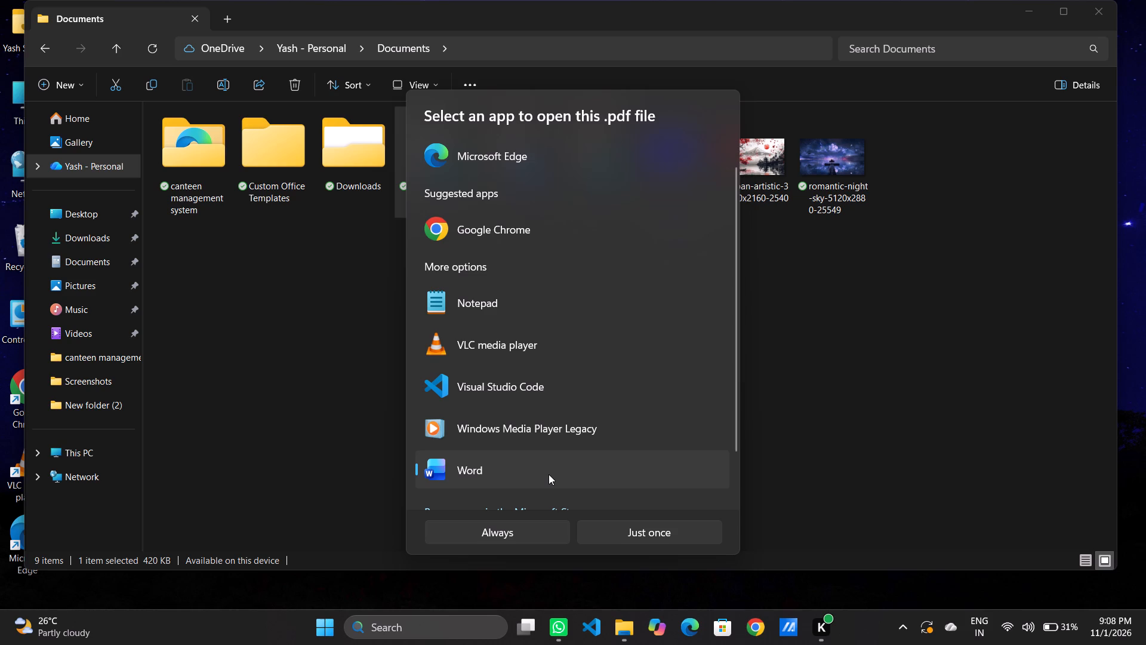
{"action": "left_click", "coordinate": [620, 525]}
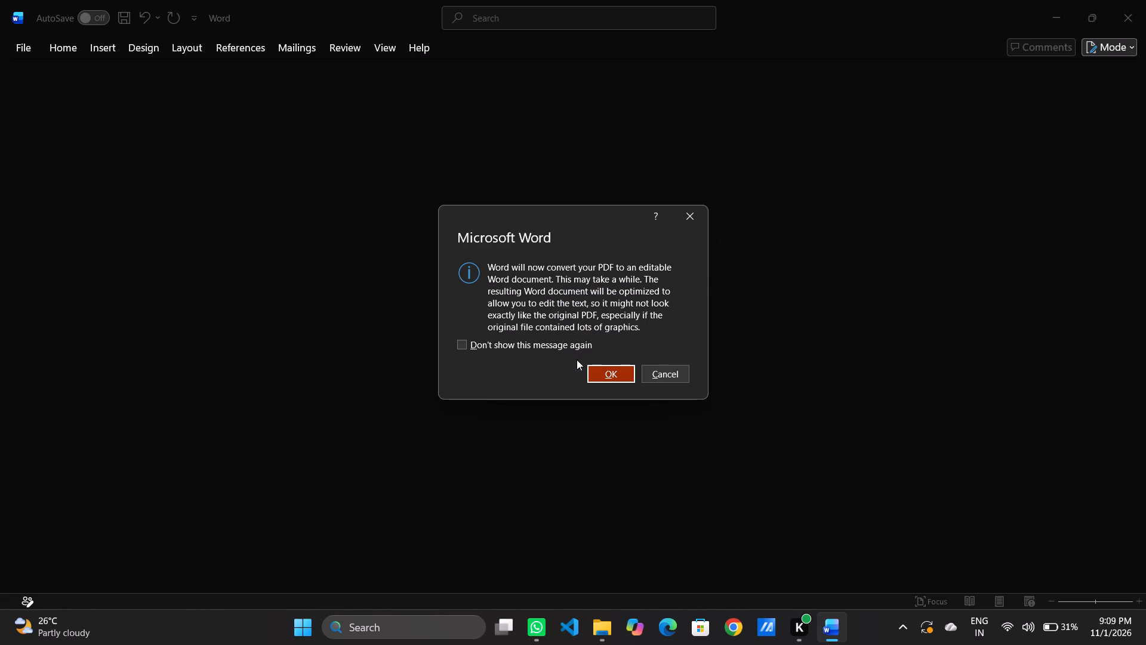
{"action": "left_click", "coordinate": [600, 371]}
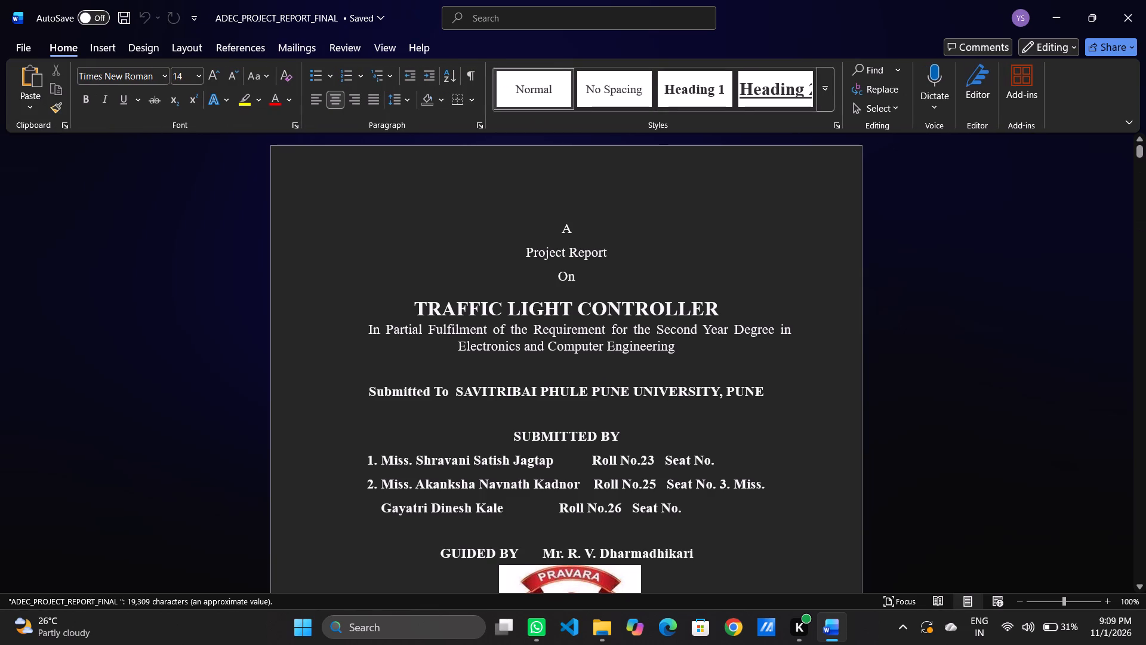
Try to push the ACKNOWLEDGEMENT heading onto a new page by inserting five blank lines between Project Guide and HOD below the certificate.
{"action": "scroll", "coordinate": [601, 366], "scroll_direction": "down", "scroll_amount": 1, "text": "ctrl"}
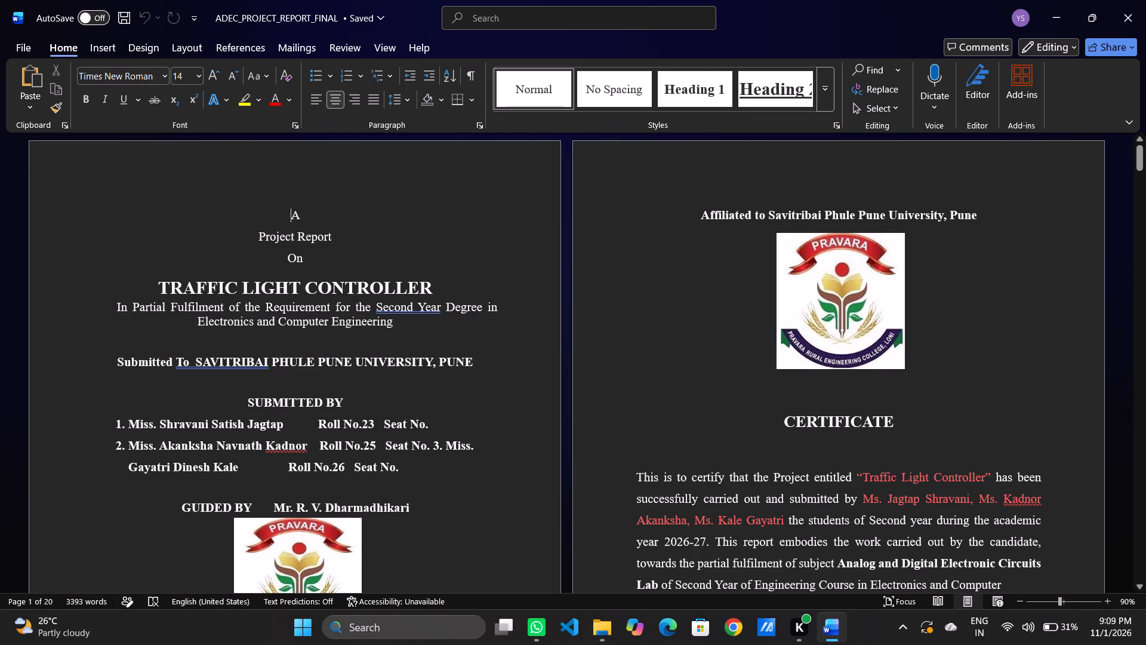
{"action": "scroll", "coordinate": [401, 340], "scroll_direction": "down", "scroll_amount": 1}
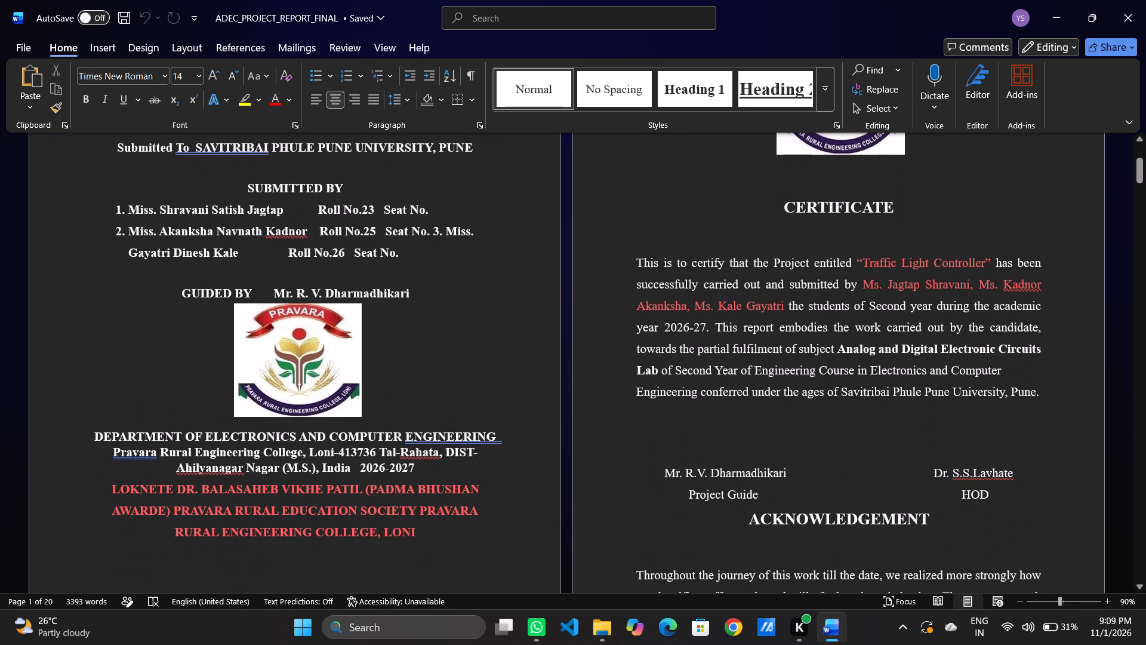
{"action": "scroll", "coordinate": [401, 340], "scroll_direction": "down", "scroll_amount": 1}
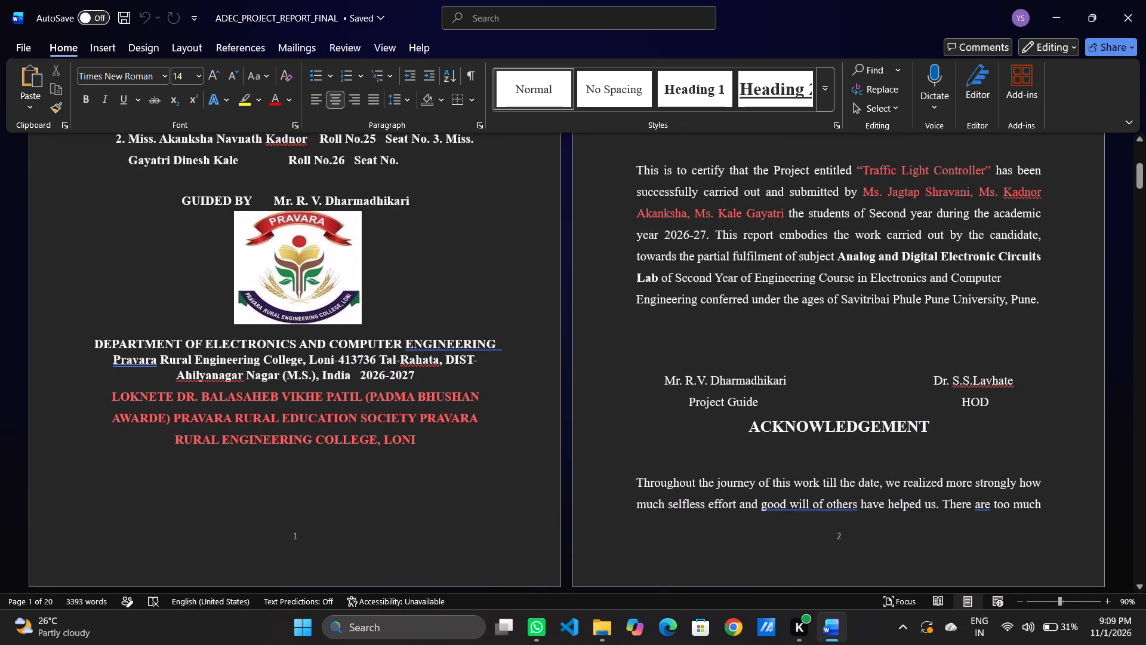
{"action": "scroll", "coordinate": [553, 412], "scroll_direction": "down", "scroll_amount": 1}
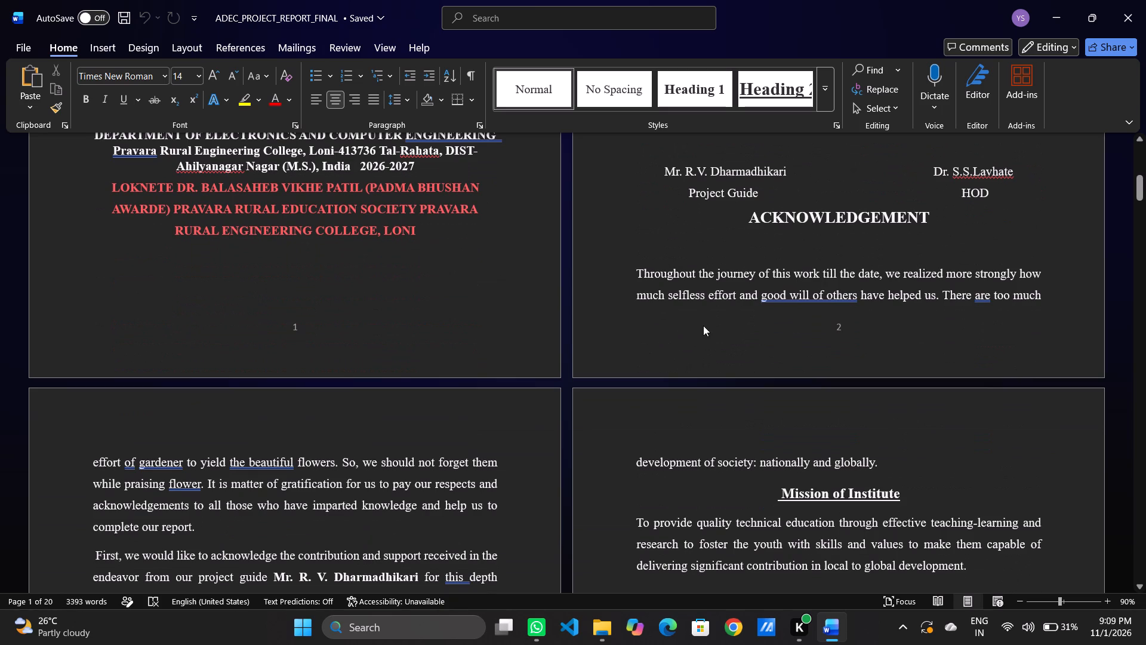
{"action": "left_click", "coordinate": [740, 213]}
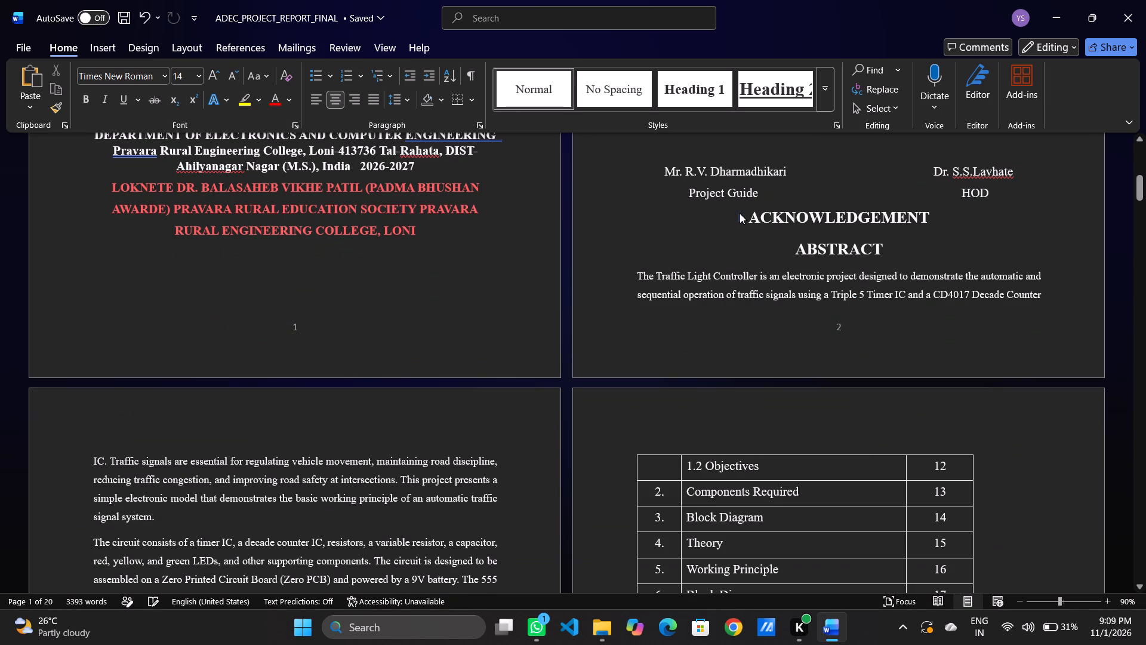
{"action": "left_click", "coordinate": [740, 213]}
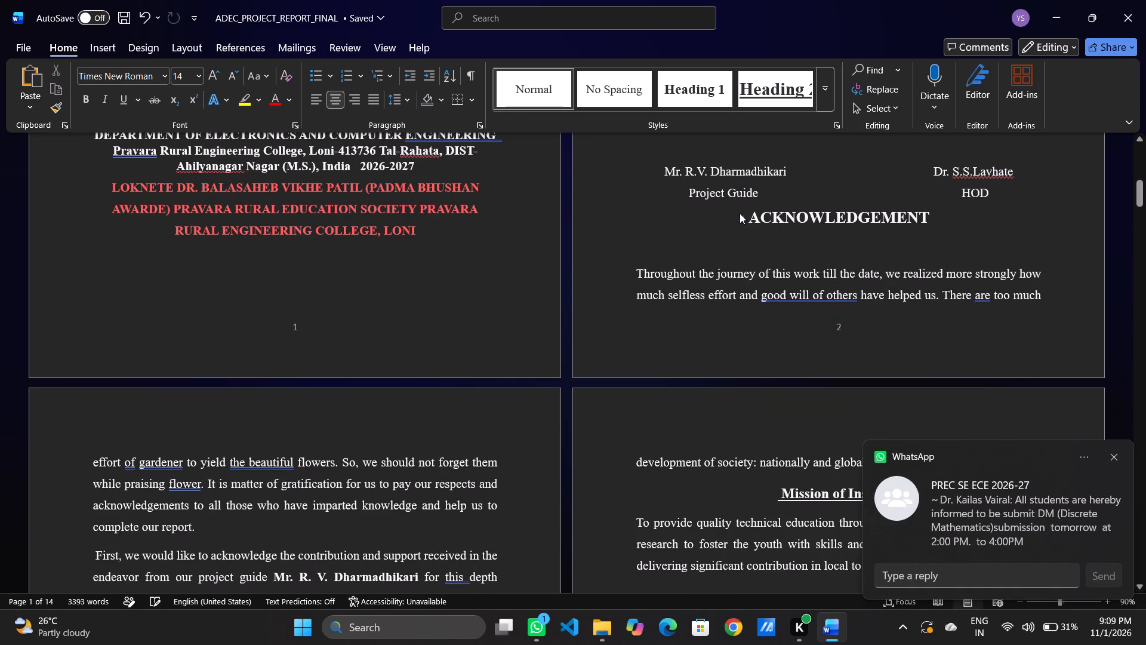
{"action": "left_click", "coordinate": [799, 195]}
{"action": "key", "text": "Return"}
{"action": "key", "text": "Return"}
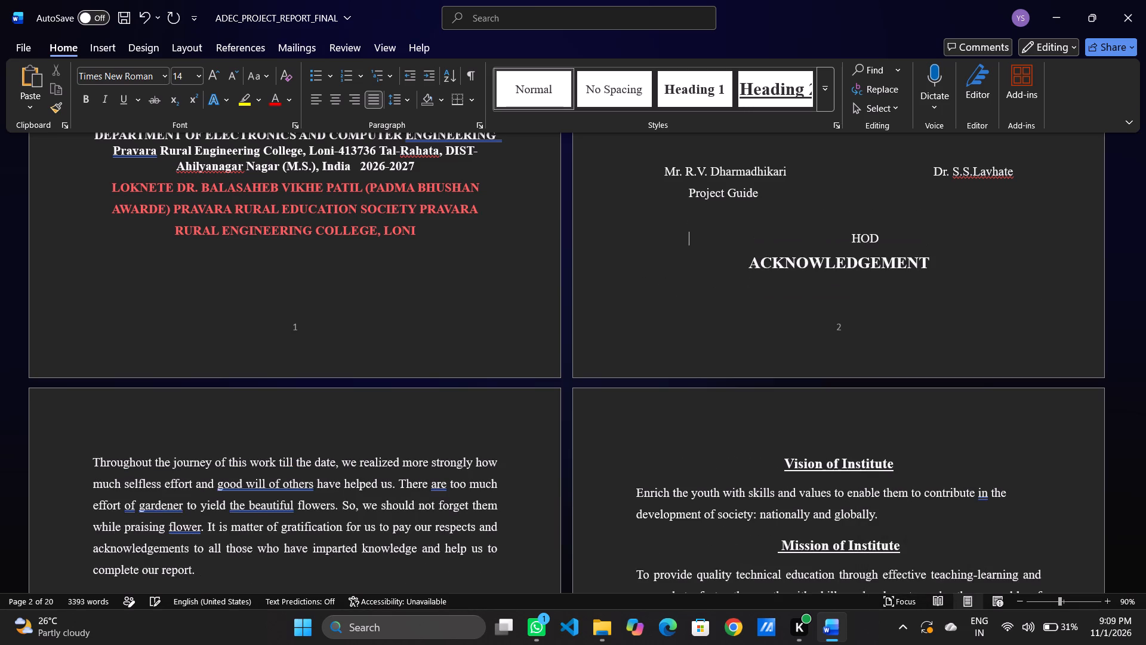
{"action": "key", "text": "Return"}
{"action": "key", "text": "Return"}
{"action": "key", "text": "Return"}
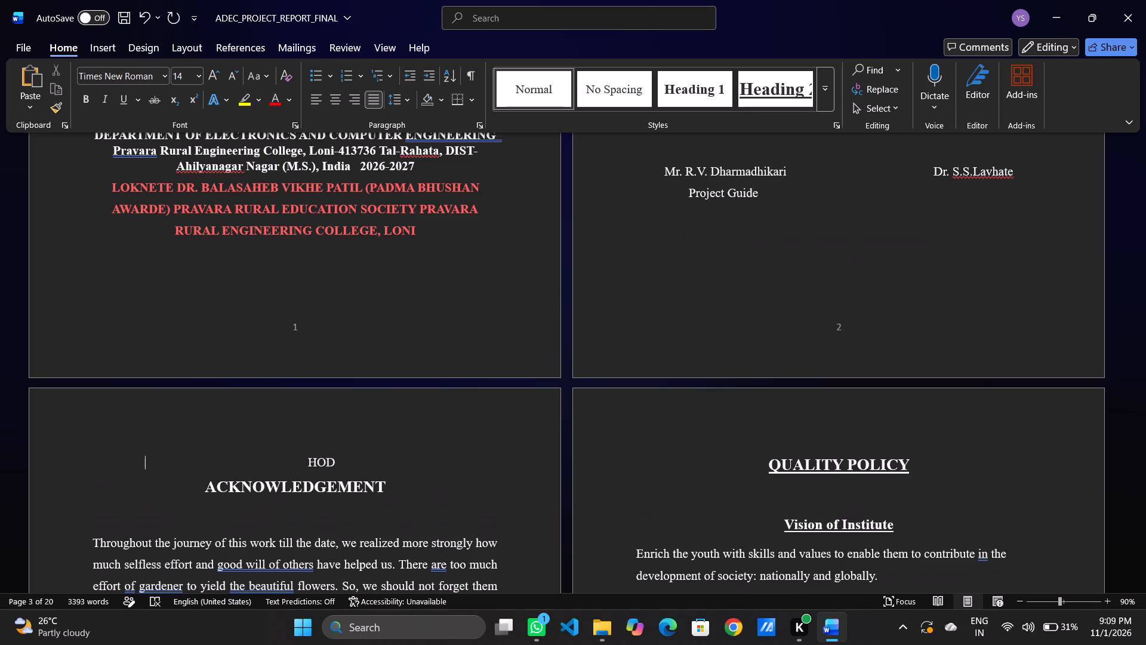
Close the converted ADEC_PROJECT_REPORT_FINAL document without saving its changes.
{"action": "scroll", "coordinate": [799, 195], "scroll_direction": "down", "scroll_amount": 2}
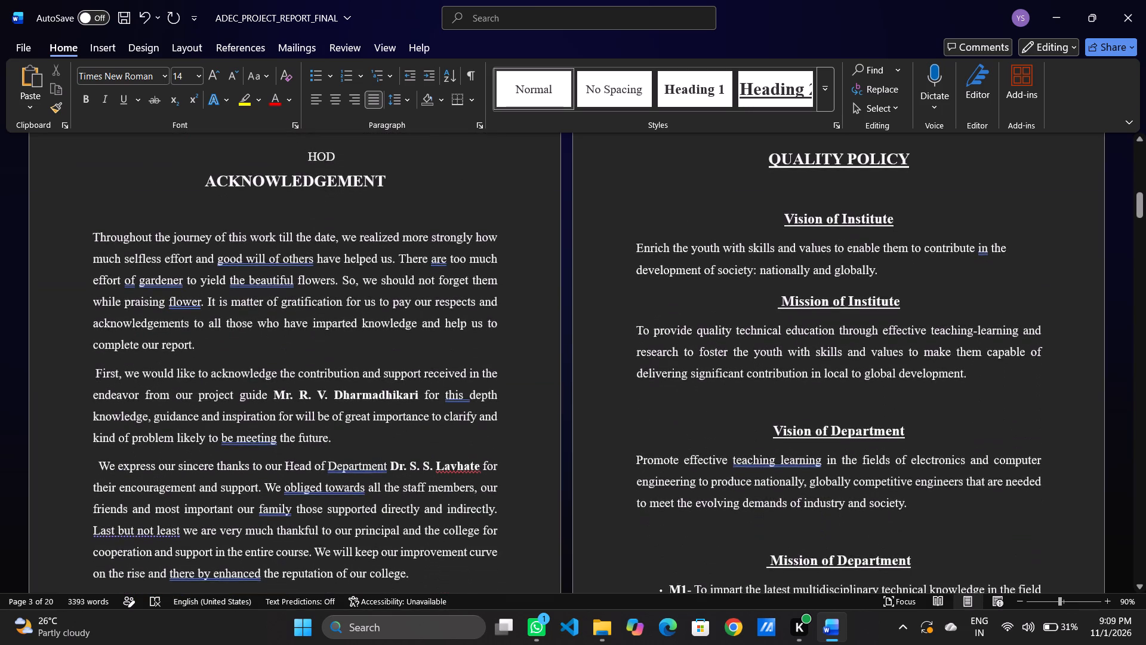
{"action": "scroll", "coordinate": [799, 195], "scroll_direction": "down", "scroll_amount": 1}
{"action": "left_click", "coordinate": [1145, 1]}
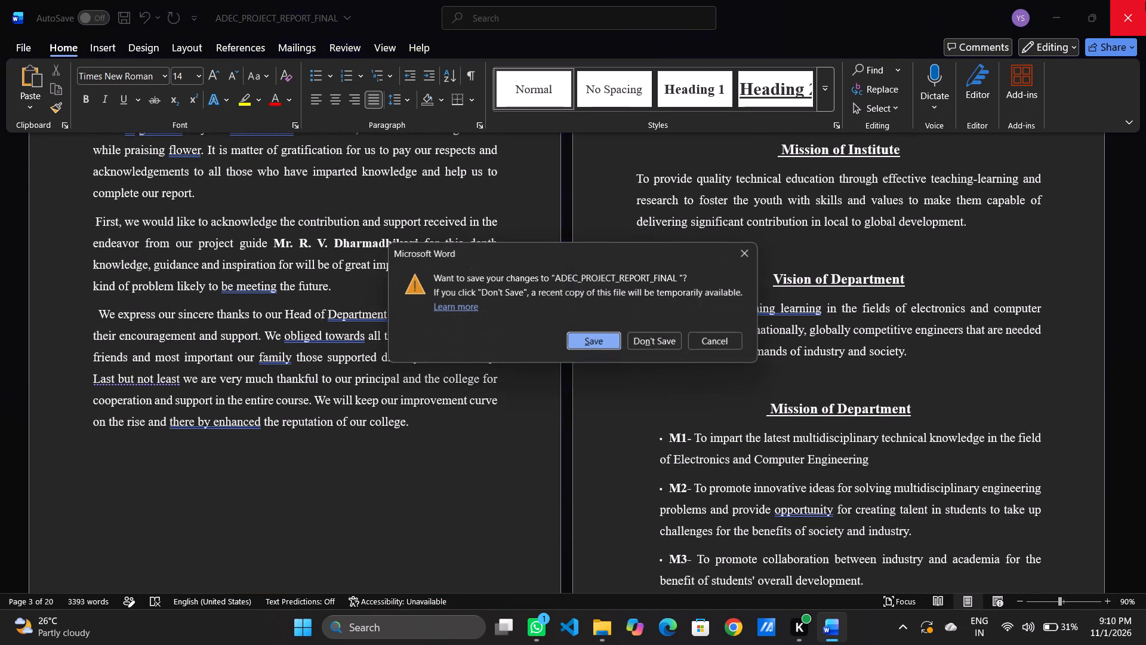
{"action": "left_click", "coordinate": [673, 343]}
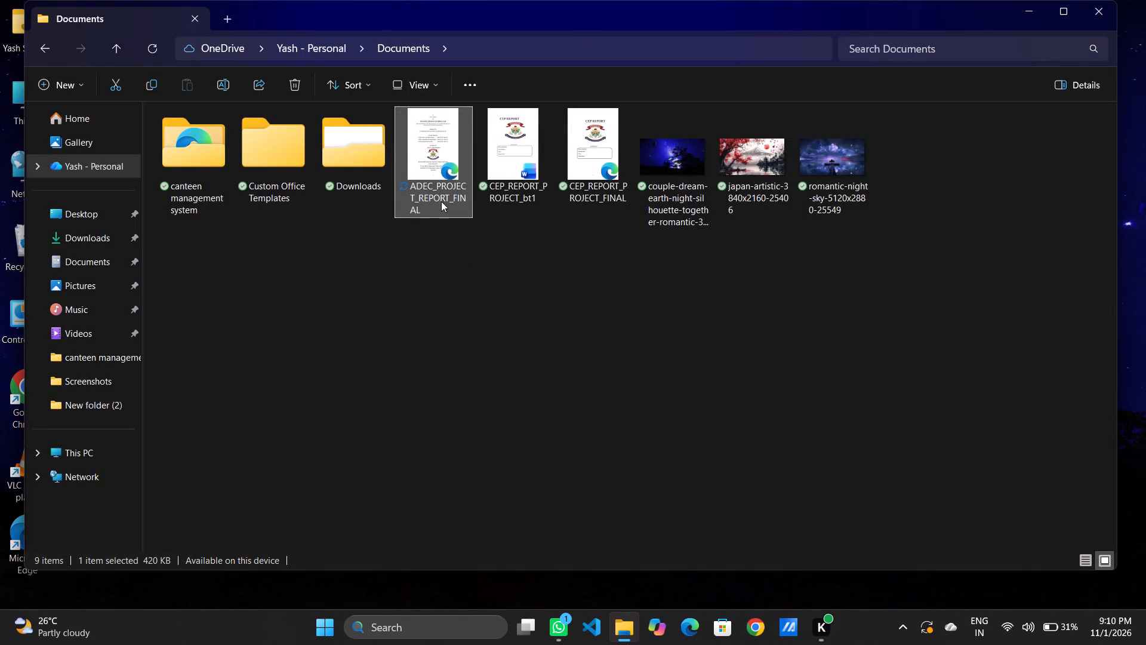
Open ADEC_PROJECT_REPORT_FINAL in Microsoft Edge and read through its opening pages, from the title page to the Quality Policy page.
{"action": "double_click", "coordinate": [443, 165]}
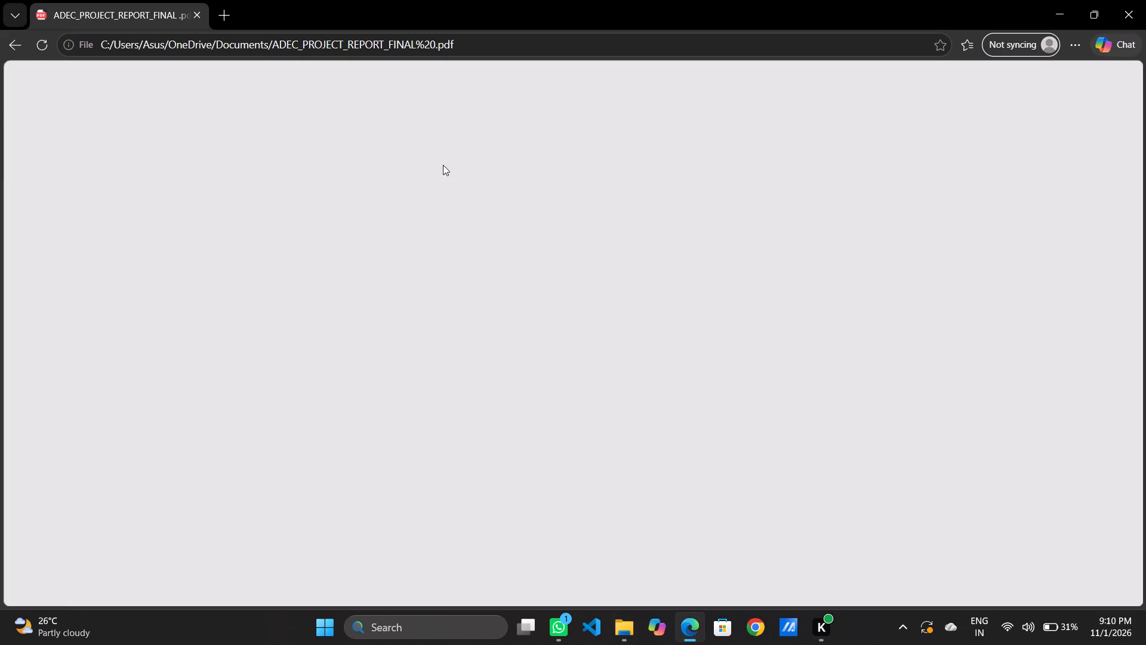
{"action": "scroll", "coordinate": [443, 165], "scroll_direction": "down", "scroll_amount": 1}
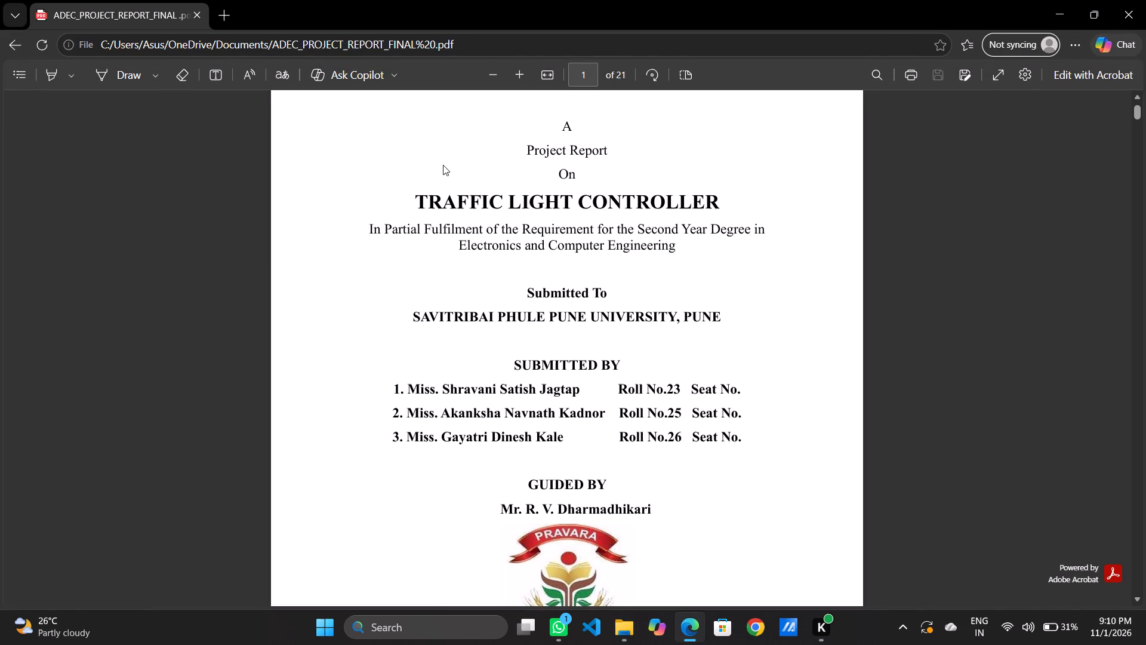
{"action": "scroll", "coordinate": [443, 165], "scroll_direction": "down", "scroll_amount": 3}
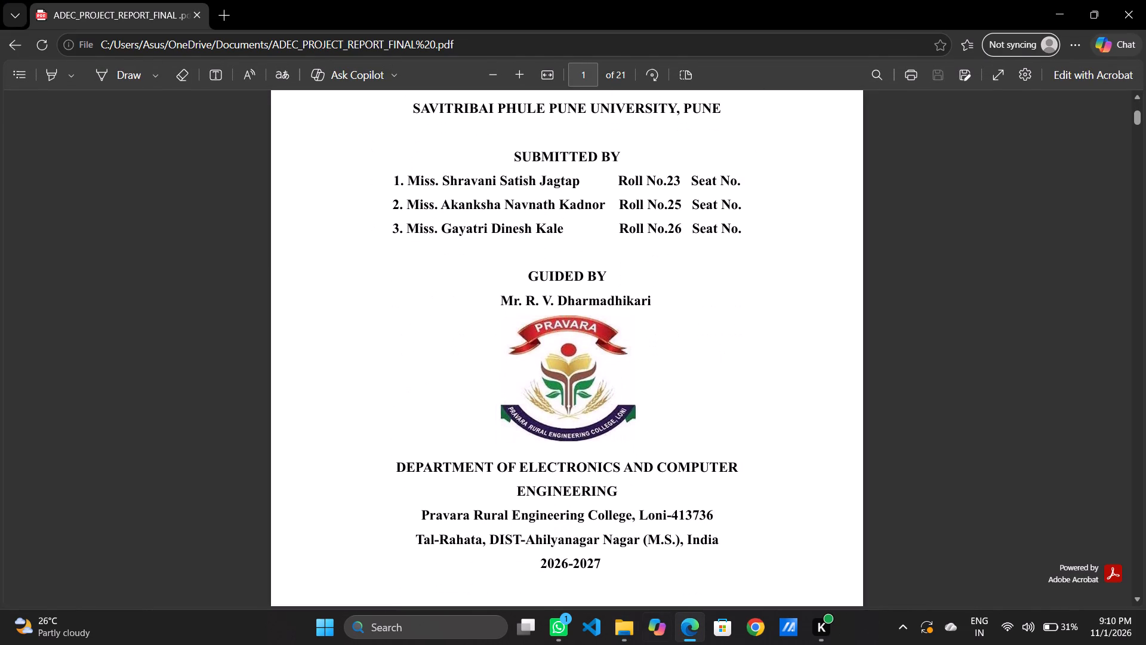
{"action": "scroll", "coordinate": [689, 644], "scroll_direction": "down", "scroll_amount": 1}
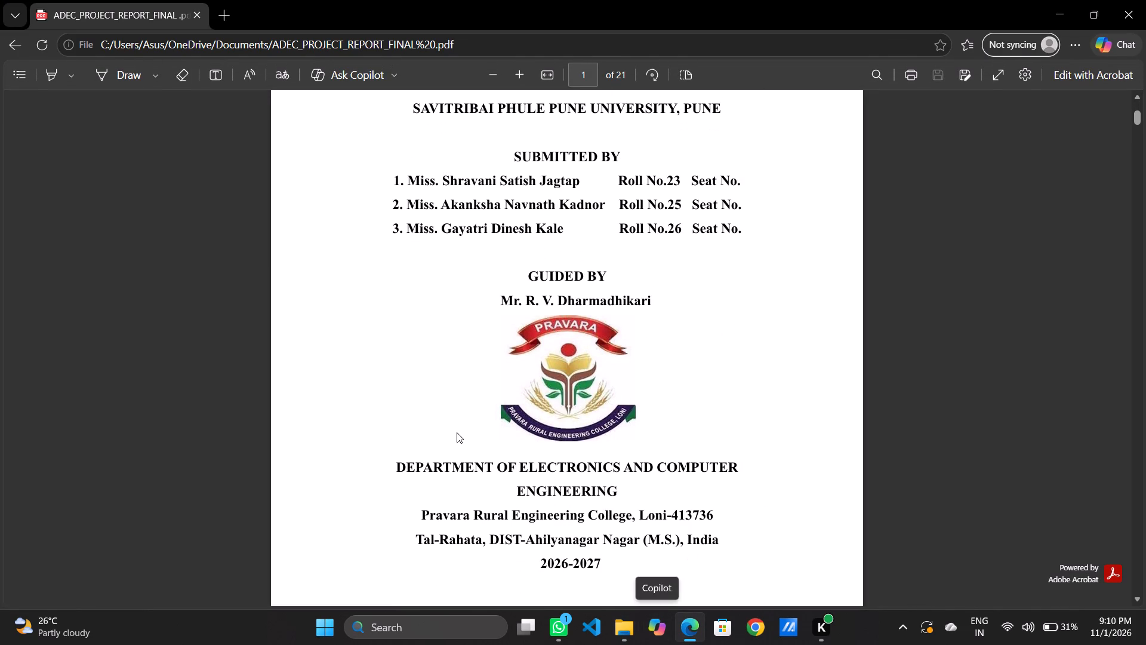
{"action": "left_click", "coordinate": [457, 432]}
{"action": "scroll", "coordinate": [457, 432], "scroll_direction": "down", "scroll_amount": 3}
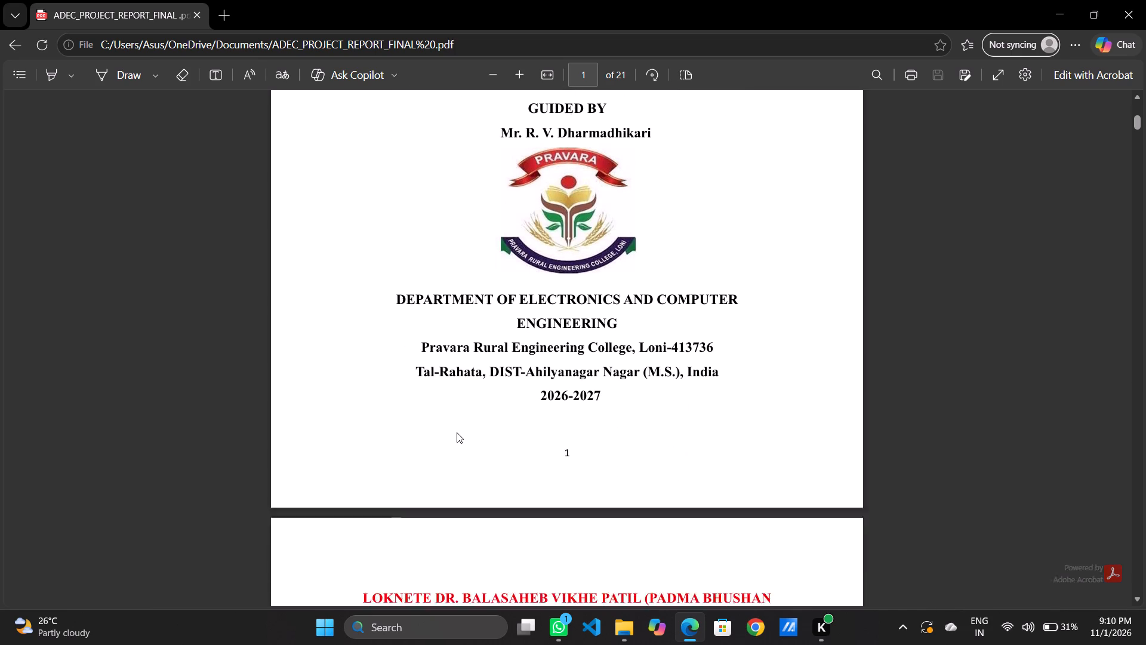
{"action": "scroll", "coordinate": [457, 432], "scroll_direction": "down", "scroll_amount": 4}
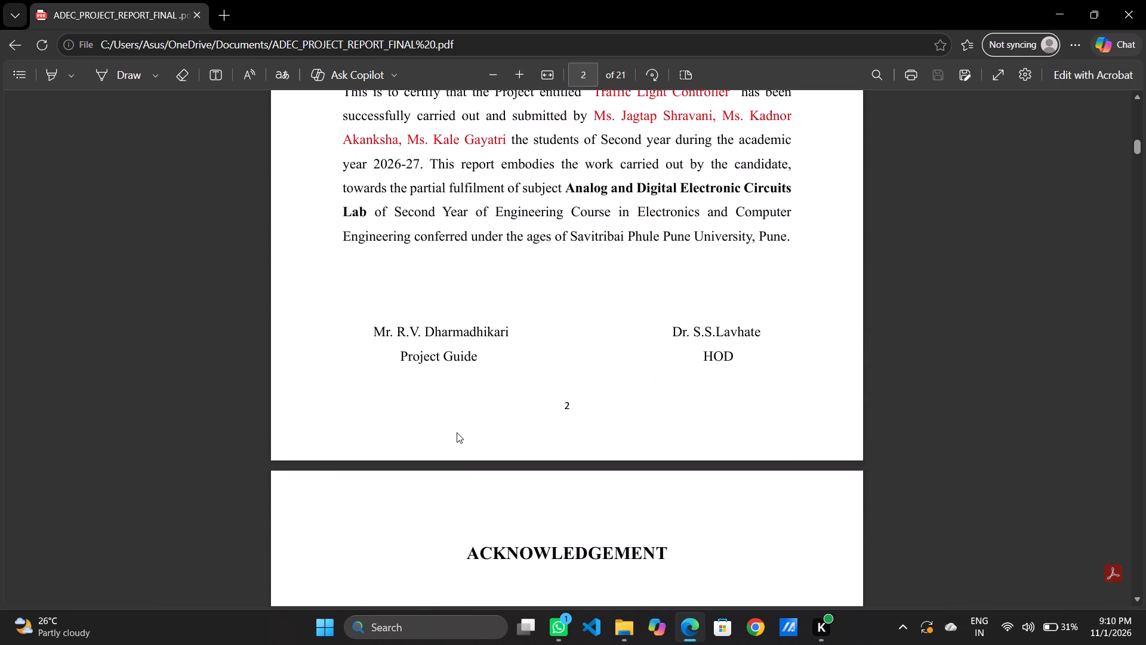
{"action": "scroll", "coordinate": [457, 432], "scroll_direction": "down", "scroll_amount": 4}
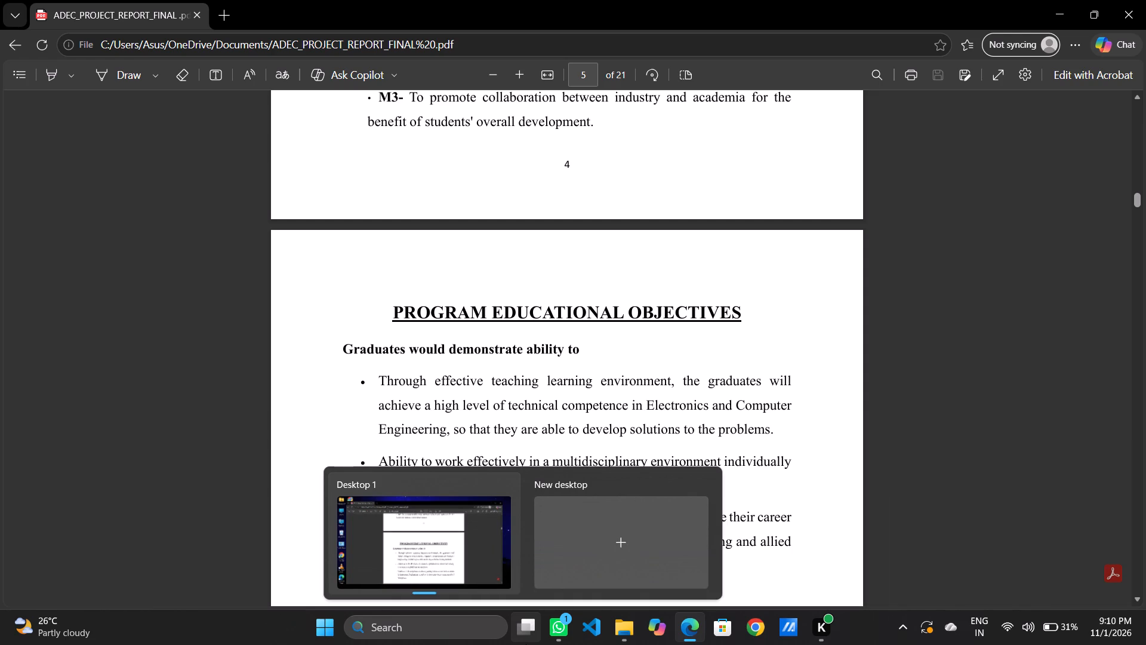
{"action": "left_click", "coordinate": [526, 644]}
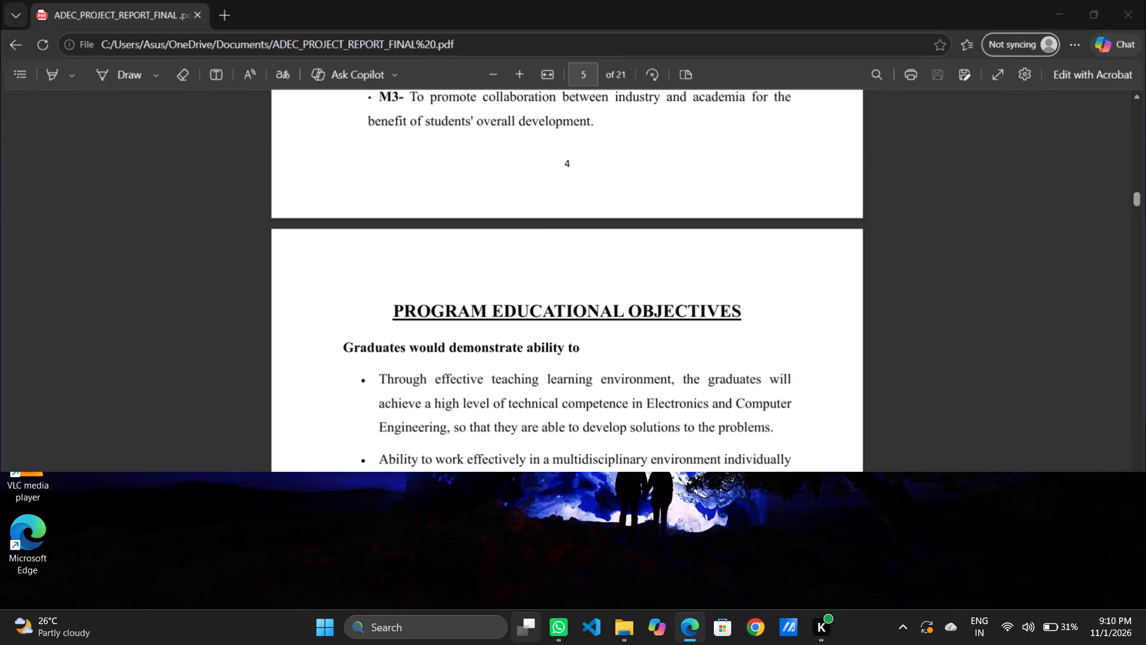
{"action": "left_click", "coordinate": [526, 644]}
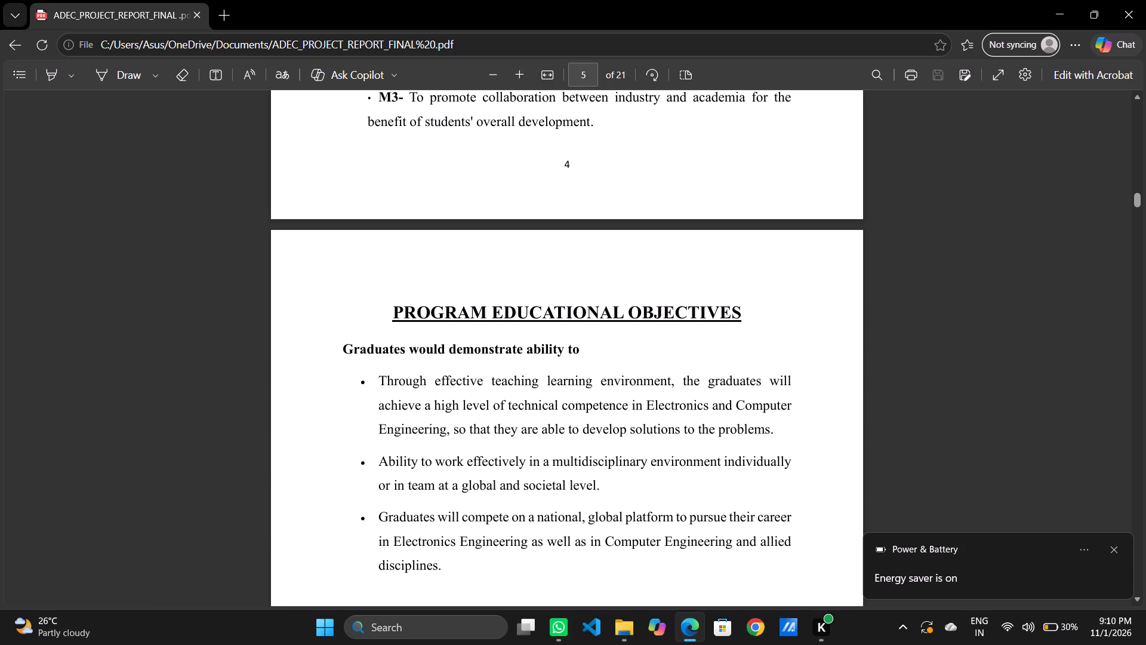
Reread the report PDF's opening pages, going back to the Certificate page and on through the Quality Policy page.
{"action": "scroll", "coordinate": [561, 496], "scroll_direction": "up", "scroll_amount": 10}
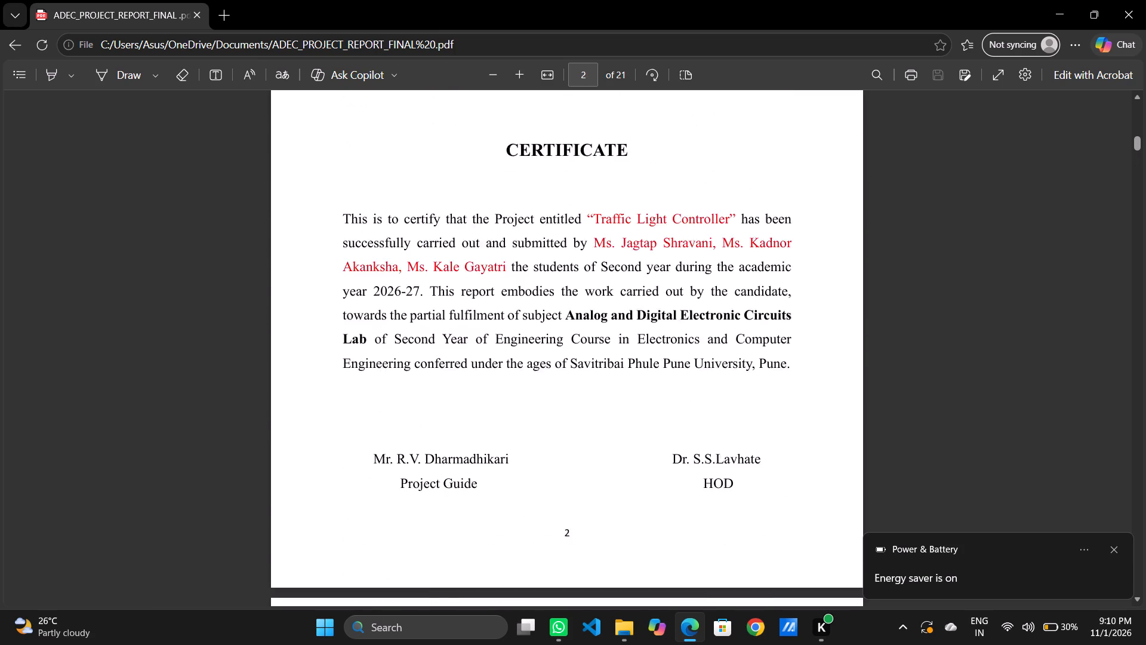
{"action": "scroll", "coordinate": [561, 496], "scroll_direction": "up", "scroll_amount": 6}
{"action": "scroll", "coordinate": [561, 496], "scroll_direction": "down", "scroll_amount": 6}
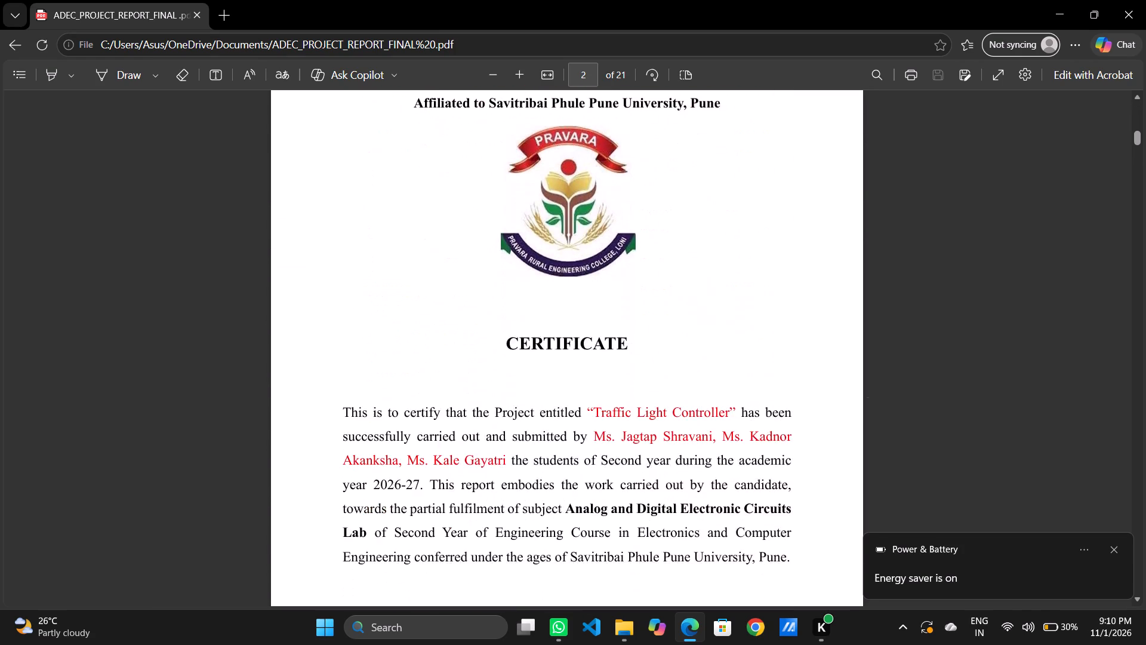
{"action": "scroll", "coordinate": [561, 496], "scroll_direction": "down", "scroll_amount": 6}
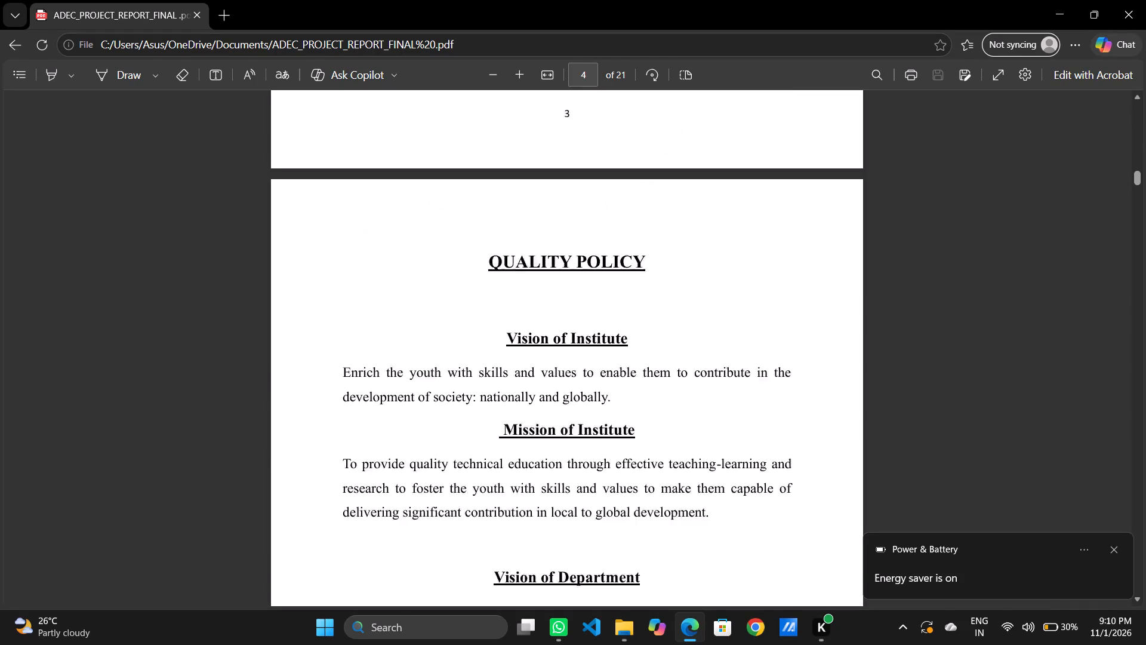
{"action": "scroll", "coordinate": [561, 496], "scroll_direction": "down", "scroll_amount": 1}
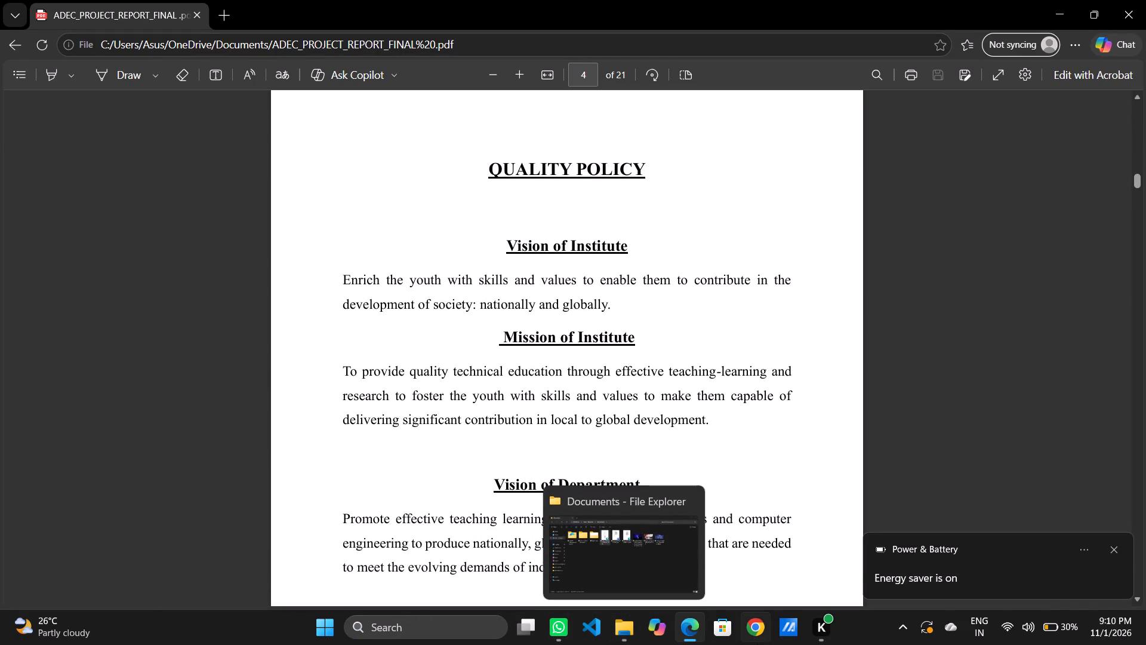
Switch to Google Chrome and search Google for "i love pdf".
{"action": "left_click", "coordinate": [762, 622]}
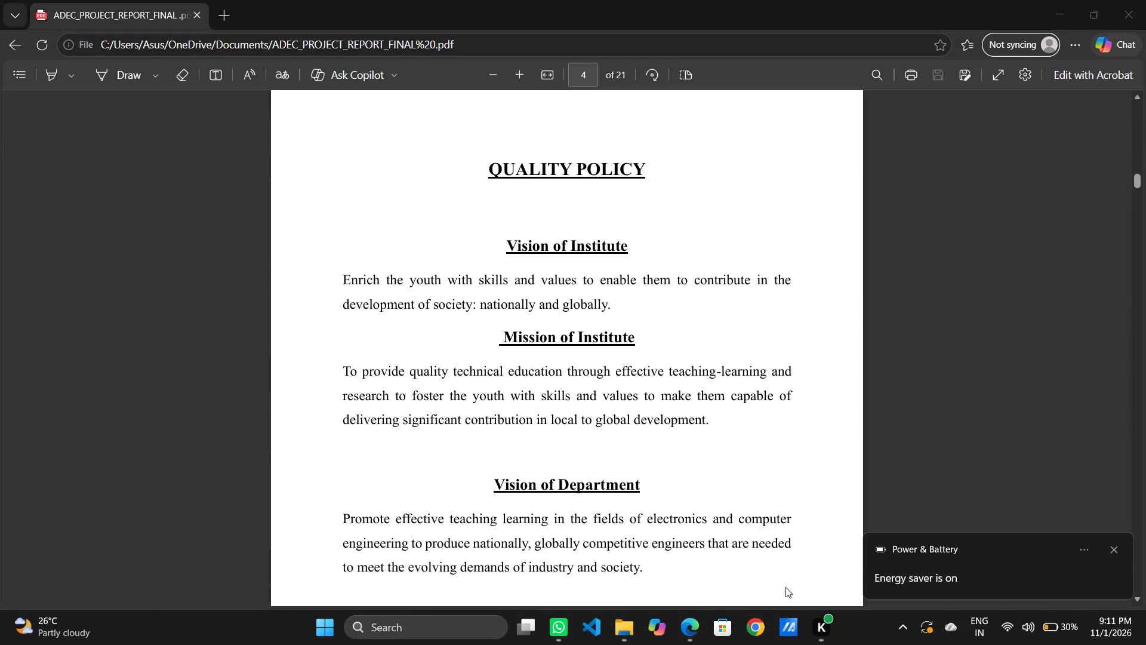
{"action": "left_click", "coordinate": [552, 341]}
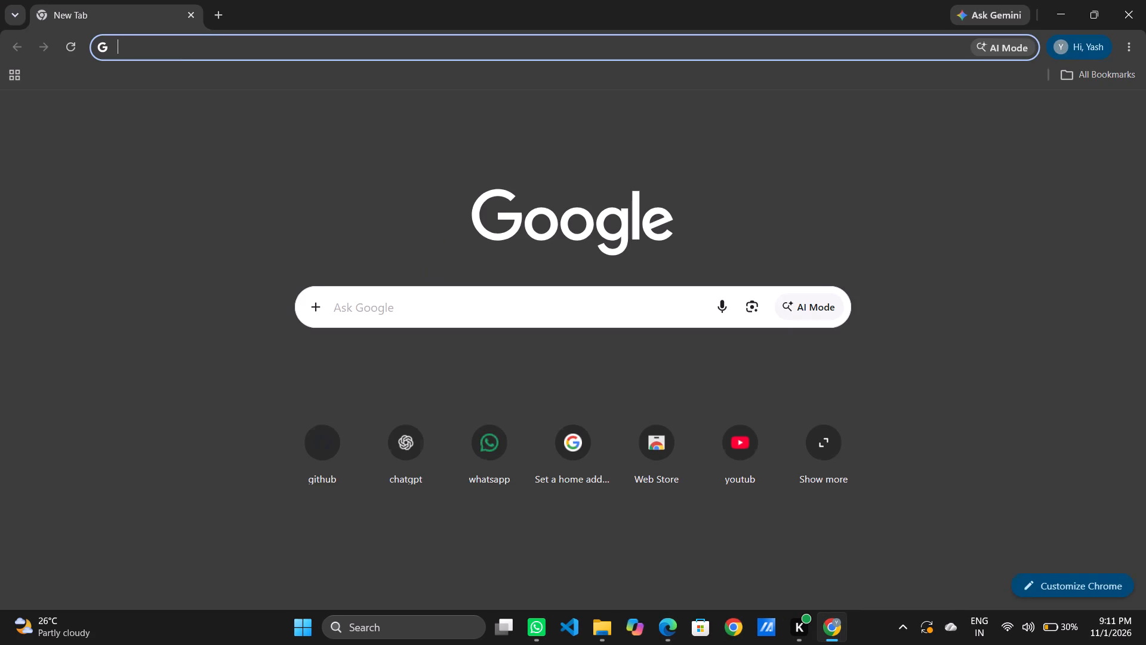
{"action": "left_click", "coordinate": [411, 303]}
{"action": "left_click", "coordinate": [369, 412]}
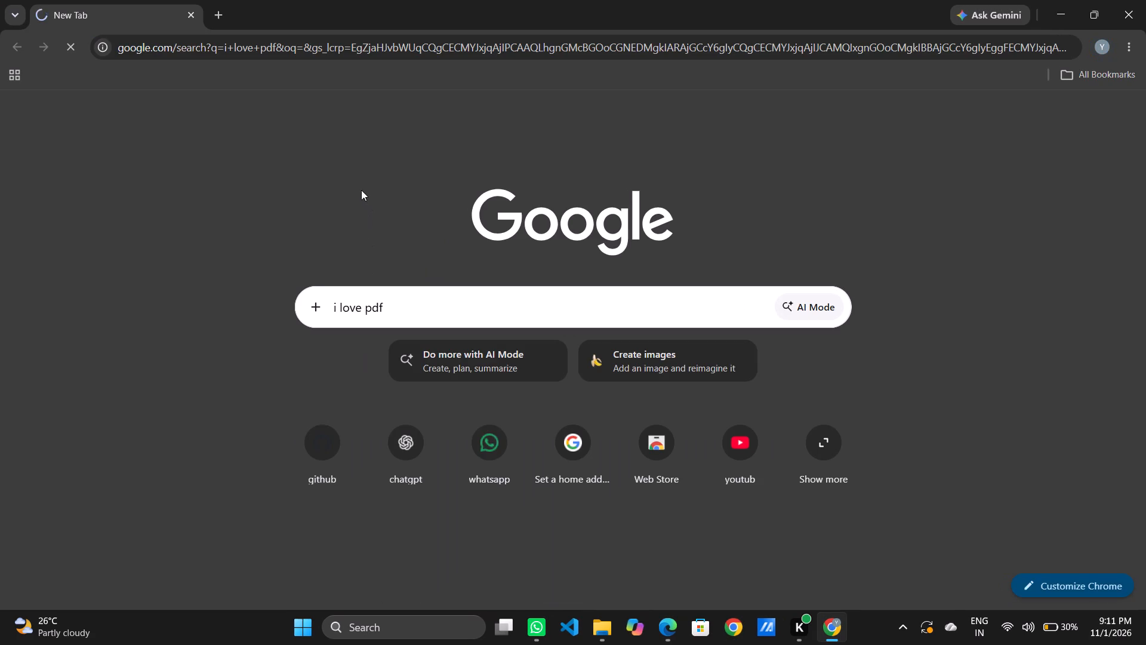
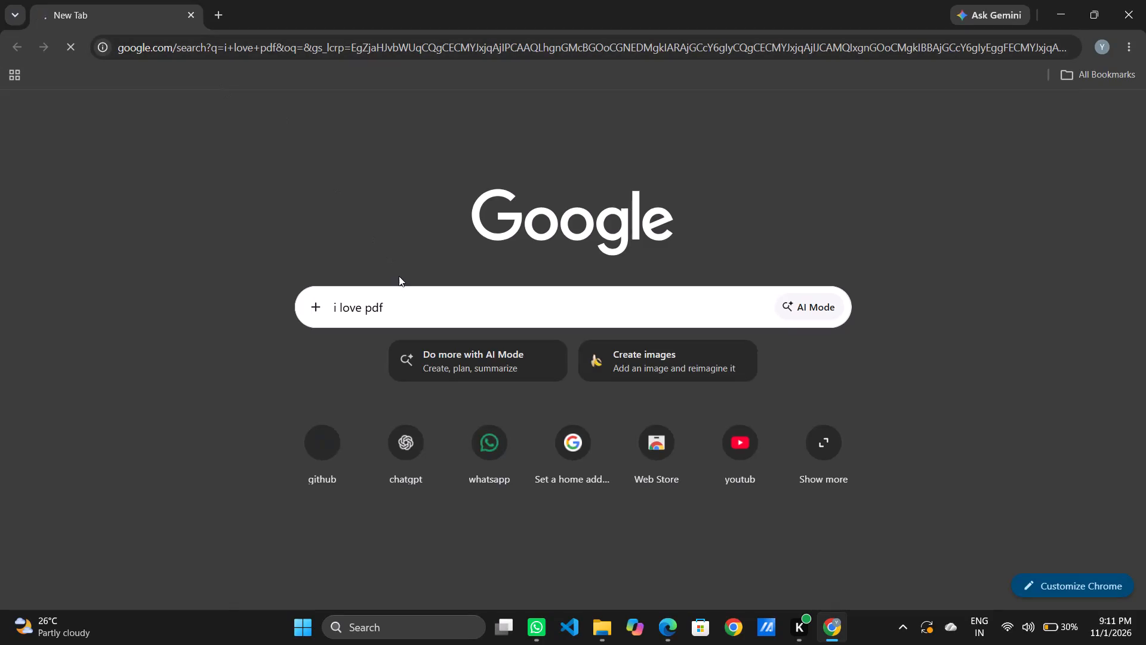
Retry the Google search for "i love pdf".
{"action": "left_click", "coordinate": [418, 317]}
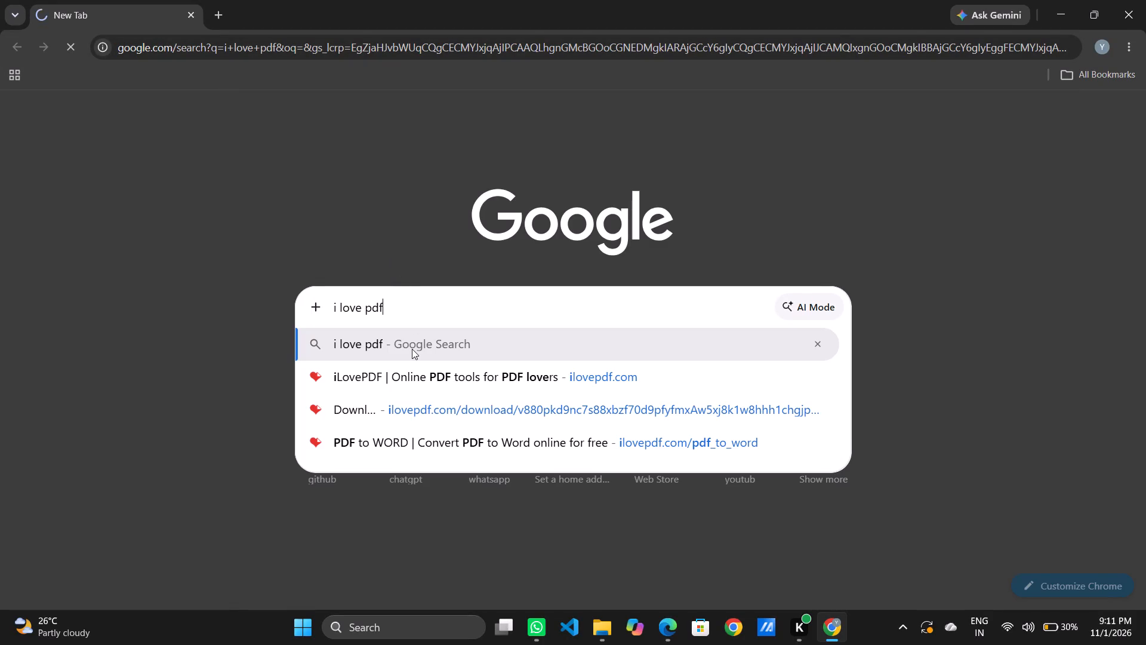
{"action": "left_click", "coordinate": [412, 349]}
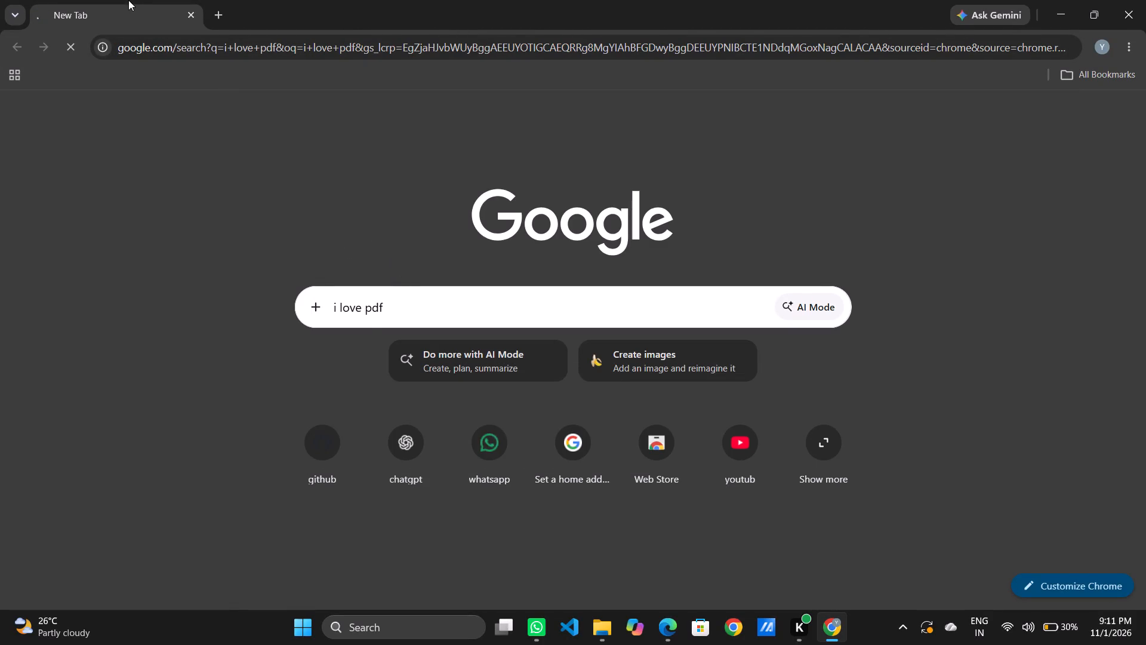
Close the tab with the pending search, relaunch Google Chrome and start a new Google search.
{"action": "left_click", "coordinate": [184, 5]}
{"action": "left_click", "coordinate": [190, 12]}
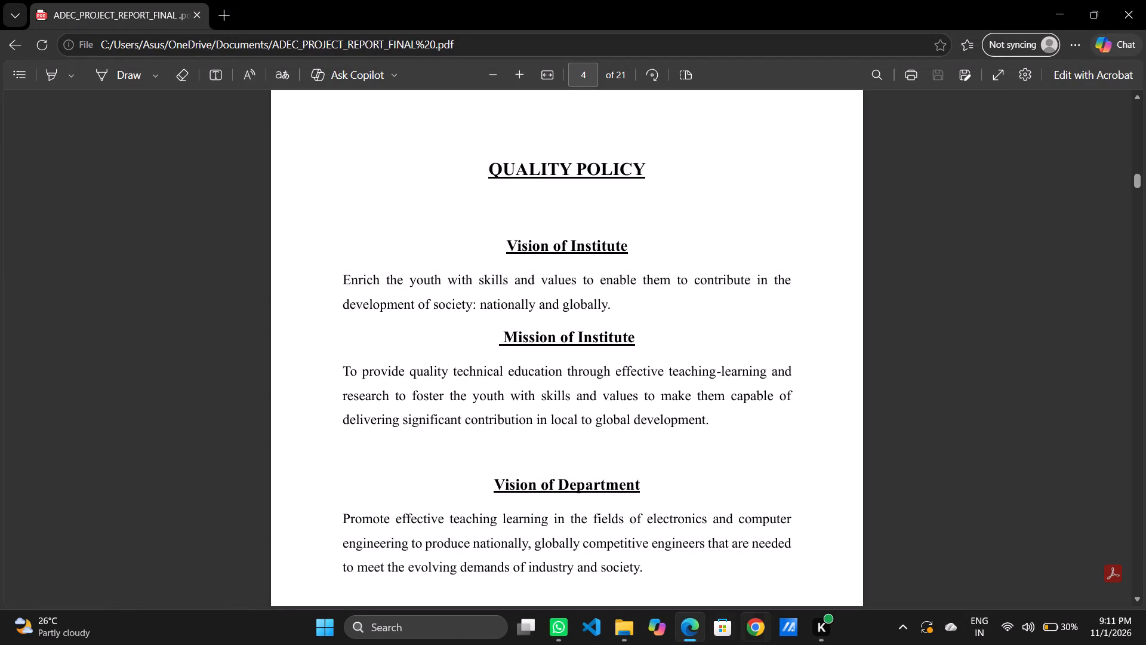
{"action": "left_click", "coordinate": [766, 616]}
{"action": "left_click", "coordinate": [597, 339]}
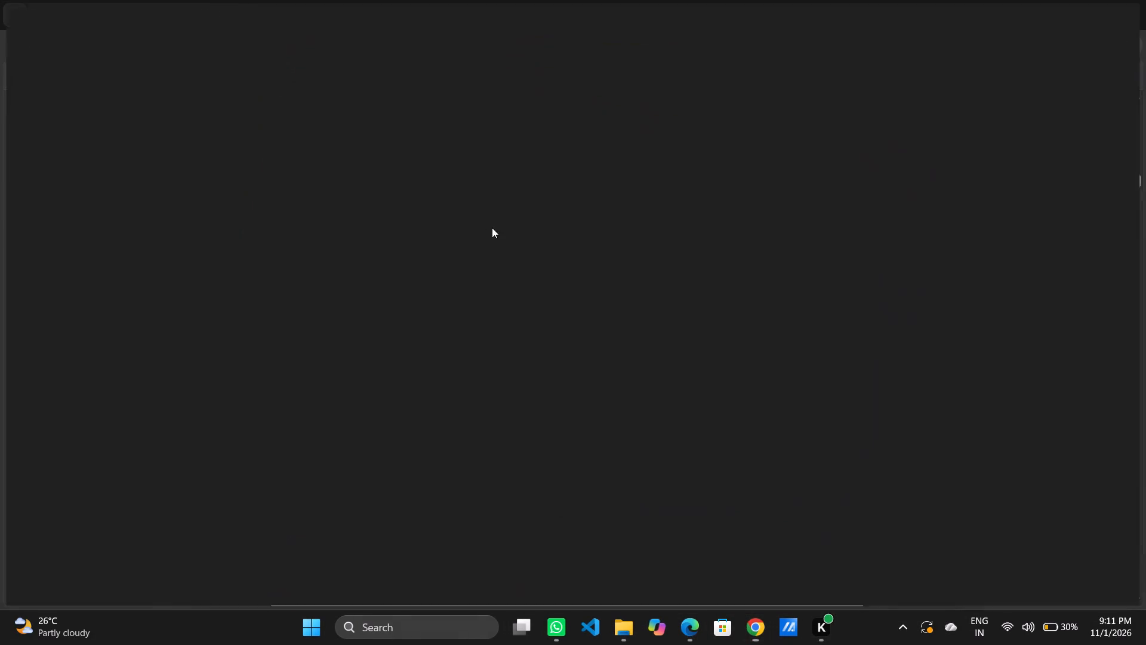
{"action": "left_click", "coordinate": [463, 305]}
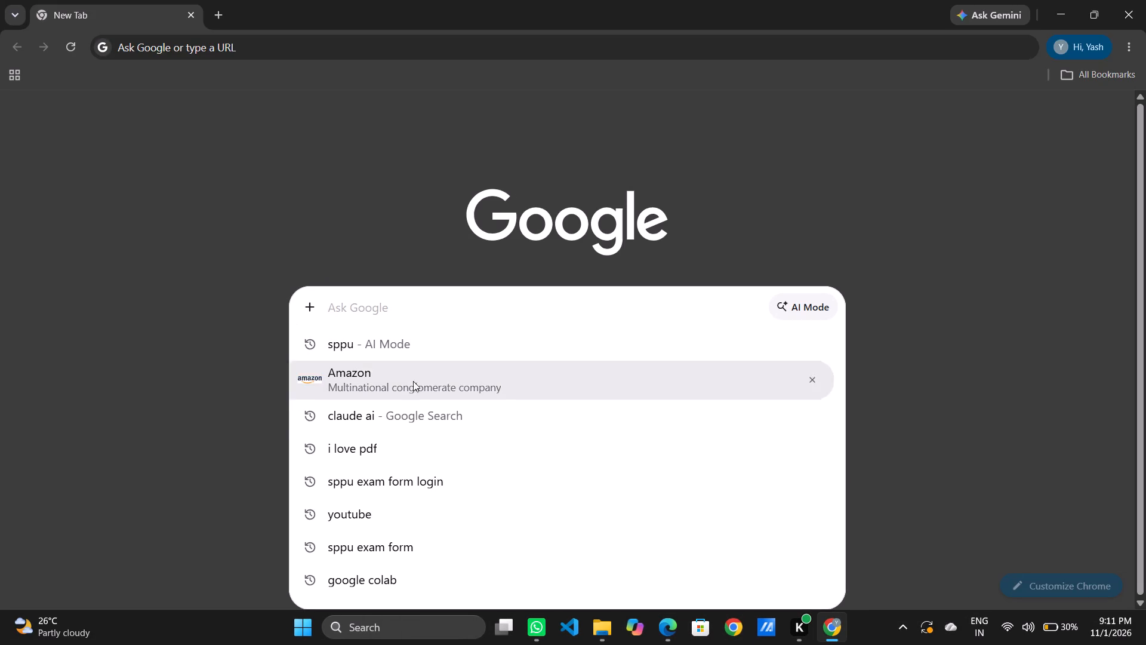
Search Google for "i love pdf" and check the network connection so the results can load.
{"action": "left_click", "coordinate": [412, 442]}
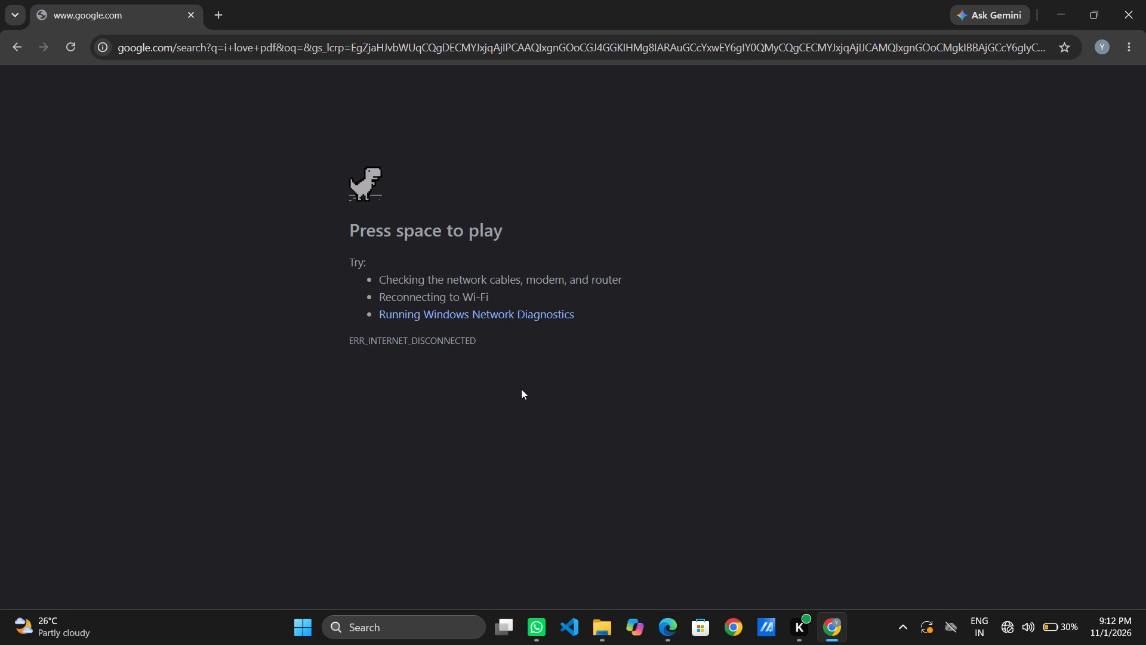
{"action": "left_click", "coordinate": [1008, 625]}
{"action": "left_click", "coordinate": [686, 275]}
{"action": "left_click", "coordinate": [399, 176]}
{"action": "left_click", "coordinate": [371, 171]}
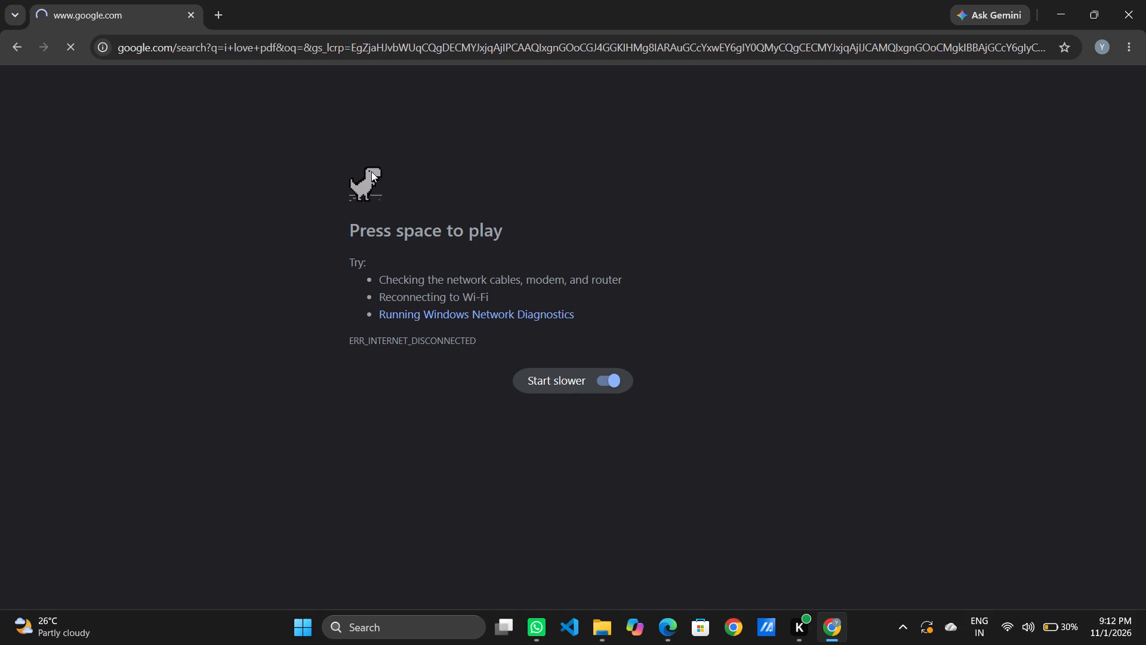
{"action": "double_click", "coordinate": [371, 171]}
{"action": "left_click", "coordinate": [116, 10]}
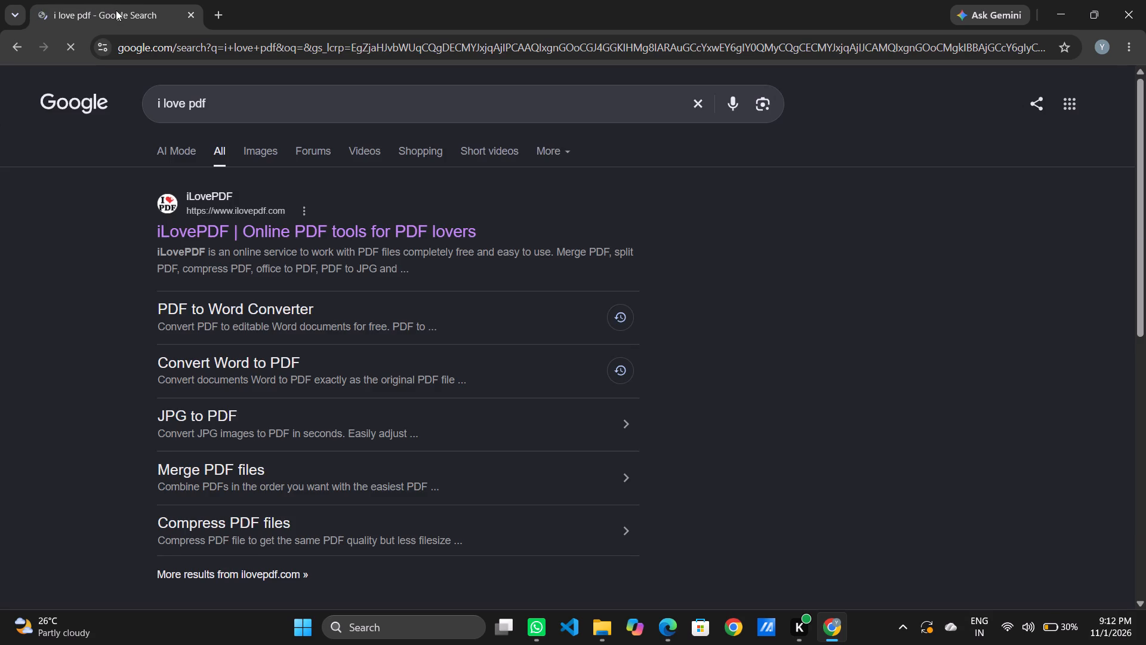
Open the iLovePDF website from the search results and go to its PDF to Word converter.
{"action": "left_click", "coordinate": [249, 216]}
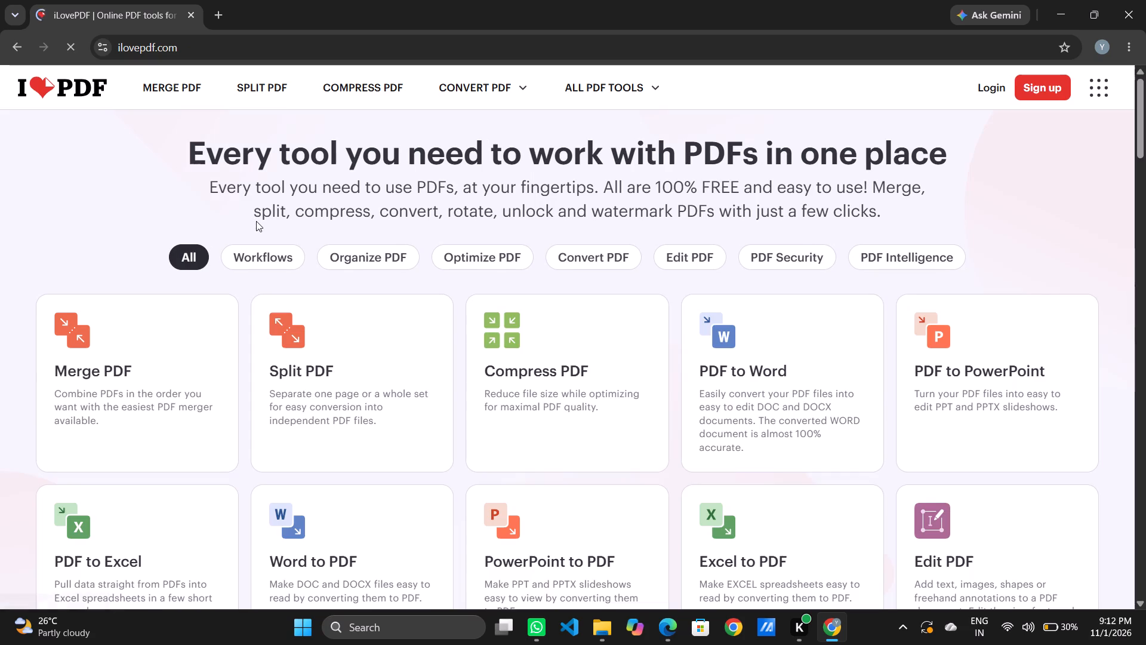
{"action": "left_click", "coordinate": [686, 391]}
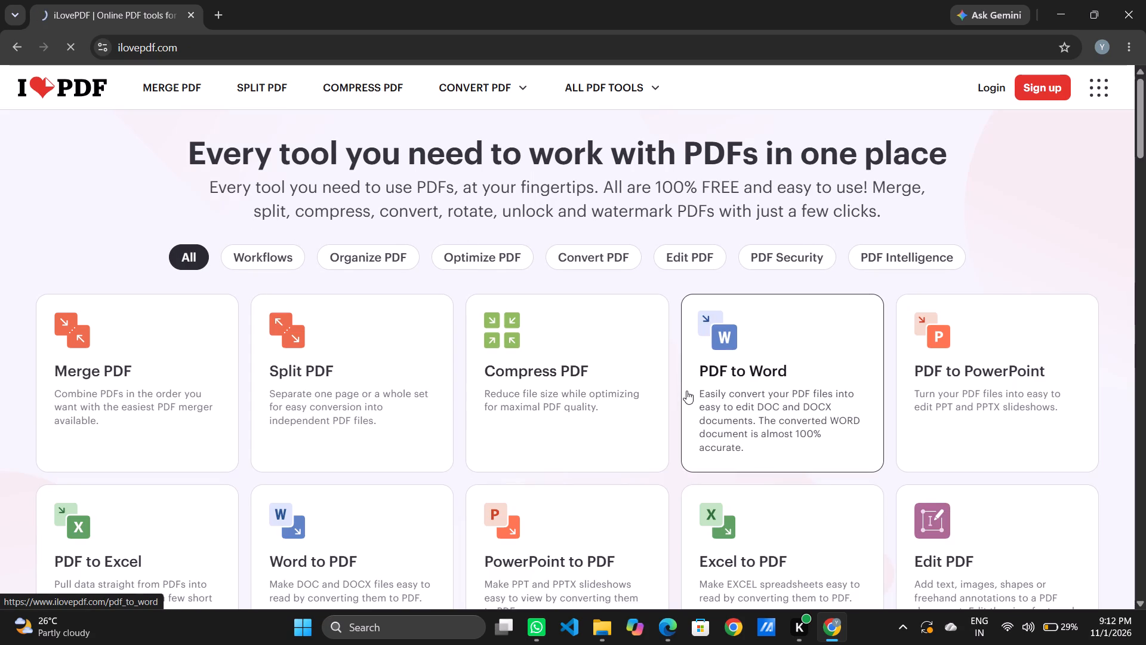
Upload the ADEC_PROJECT_REPORT_FINAL PDF from the Documents folder to the converter.
{"action": "left_click", "coordinate": [583, 262]}
{"action": "left_click_drag", "start_coordinate": [583, 262], "coordinate": [584, 262]}
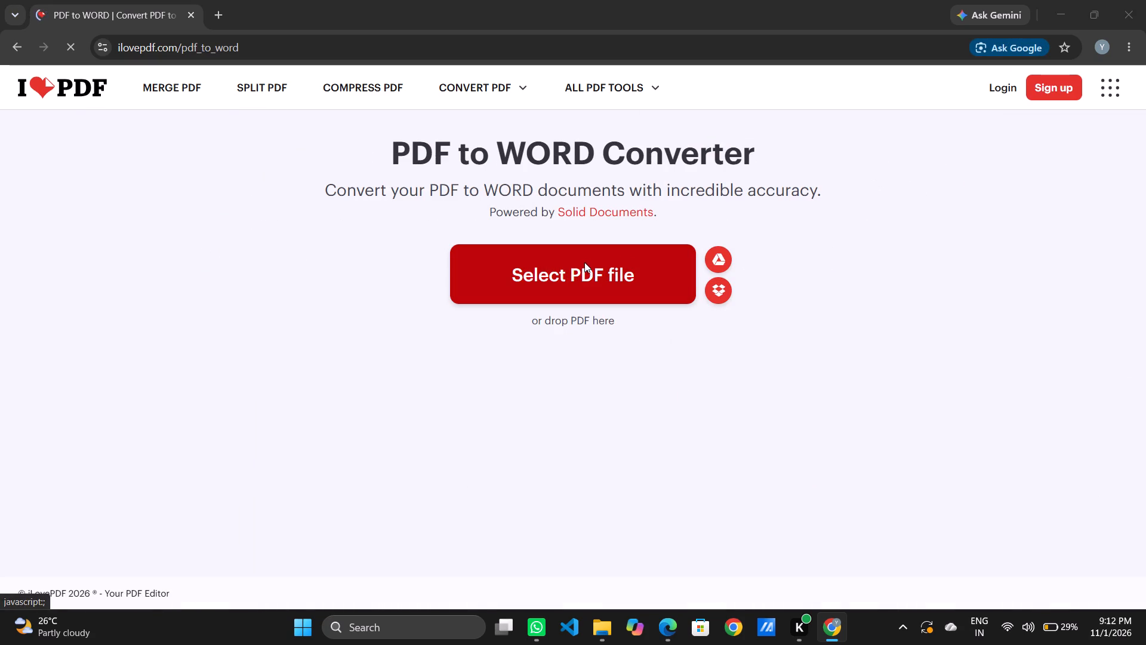
{"action": "left_click_drag", "start_coordinate": [584, 262], "coordinate": [469, 268]}
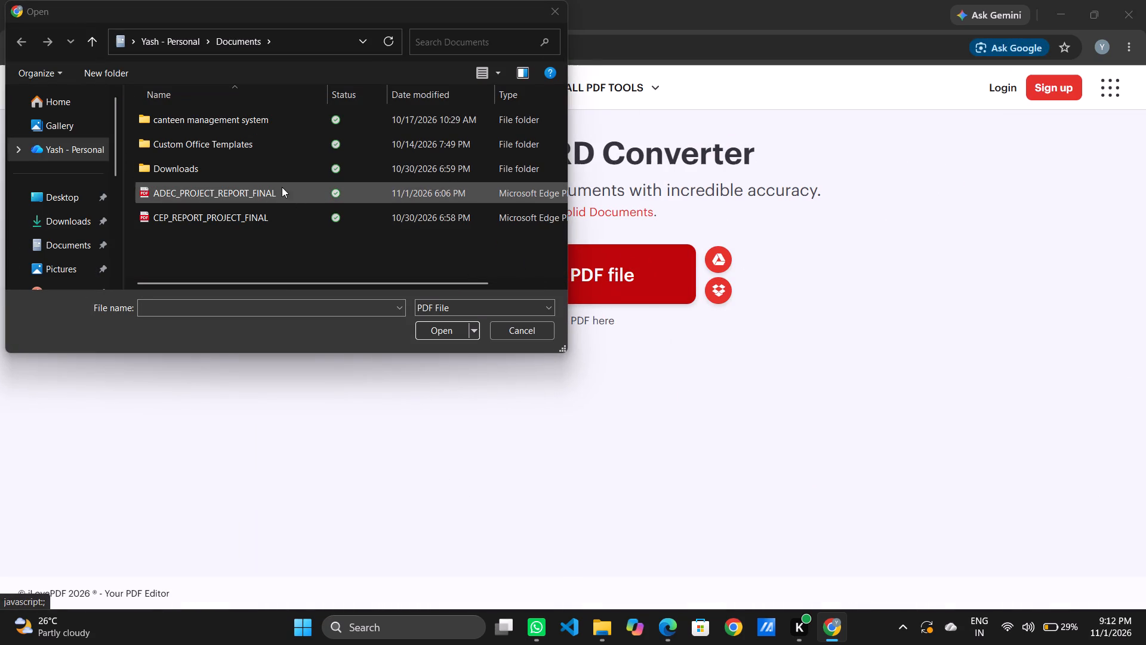
{"action": "left_click", "coordinate": [270, 192]}
{"action": "left_click", "coordinate": [449, 328]}
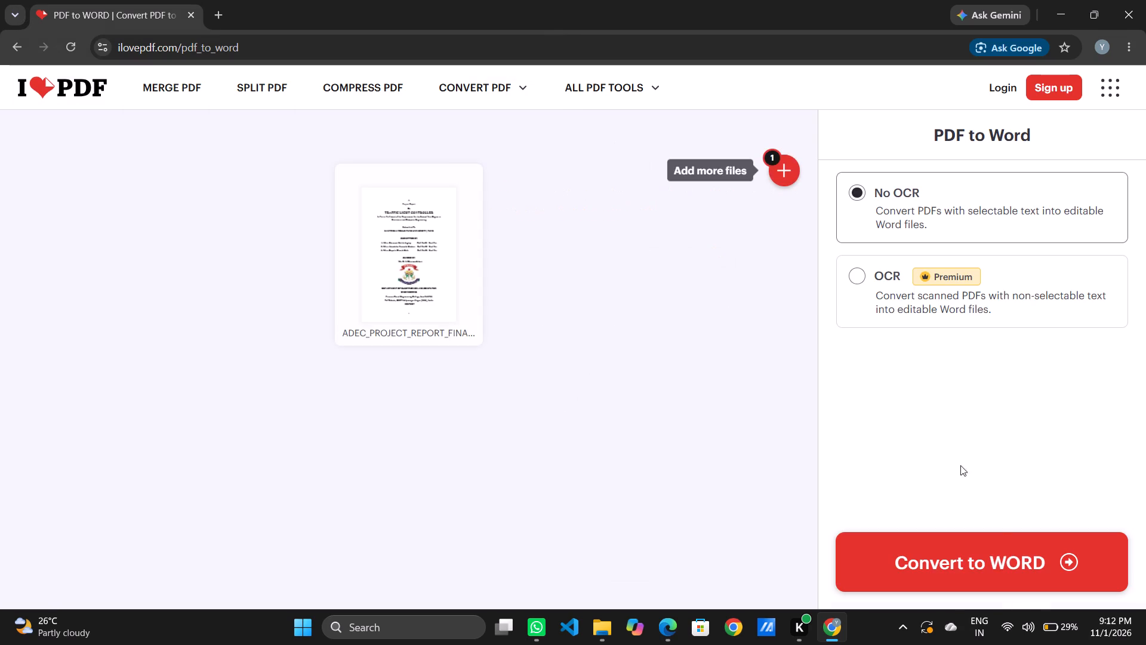
Convert the uploaded PDF to Word, download the converted document and dismiss the WhatsApp notification.
{"action": "left_click_drag", "start_coordinate": [1018, 598], "coordinate": [1017, 586]}
{"action": "left_click", "coordinate": [1017, 586]}
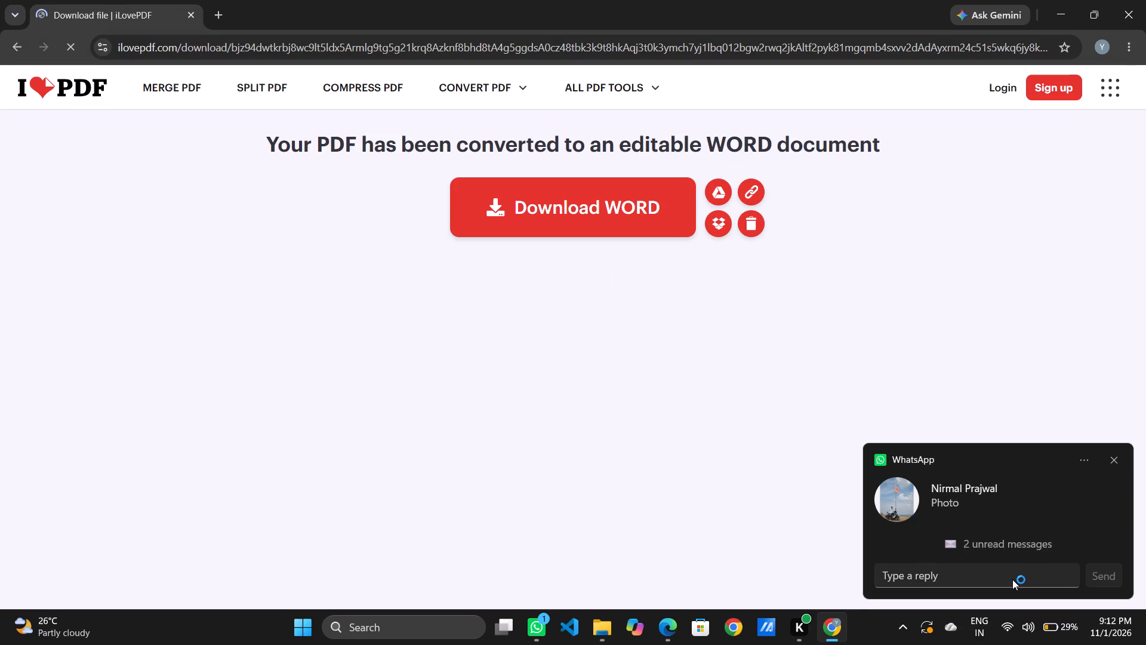
{"action": "left_click", "coordinate": [1012, 579]}
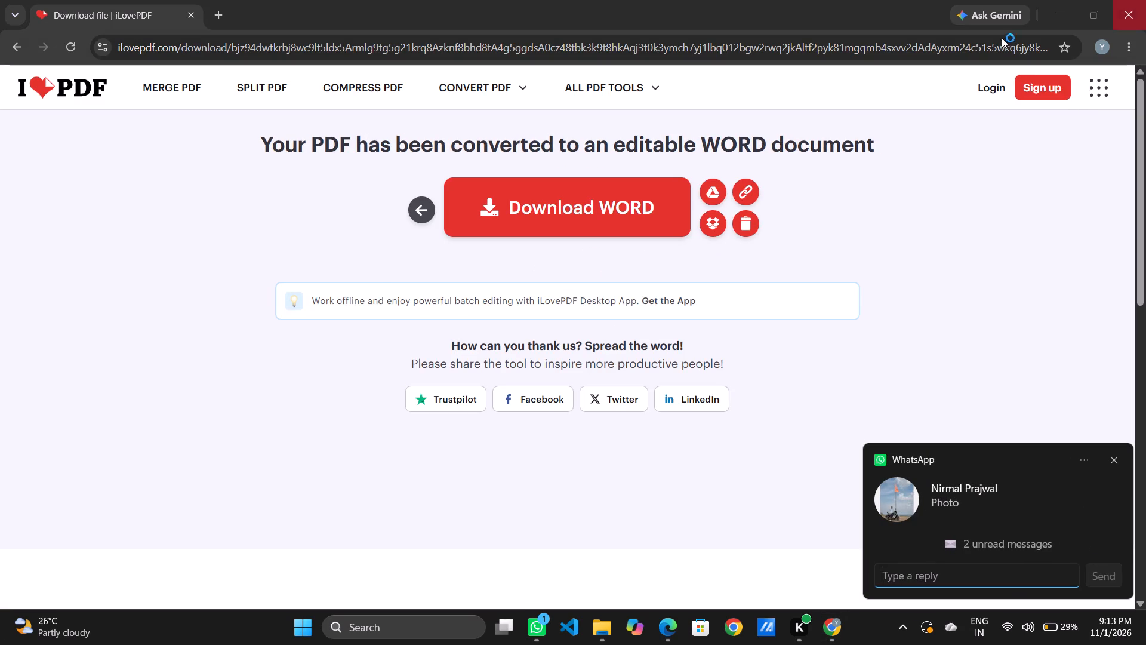
{"action": "left_click", "coordinate": [964, 277]}
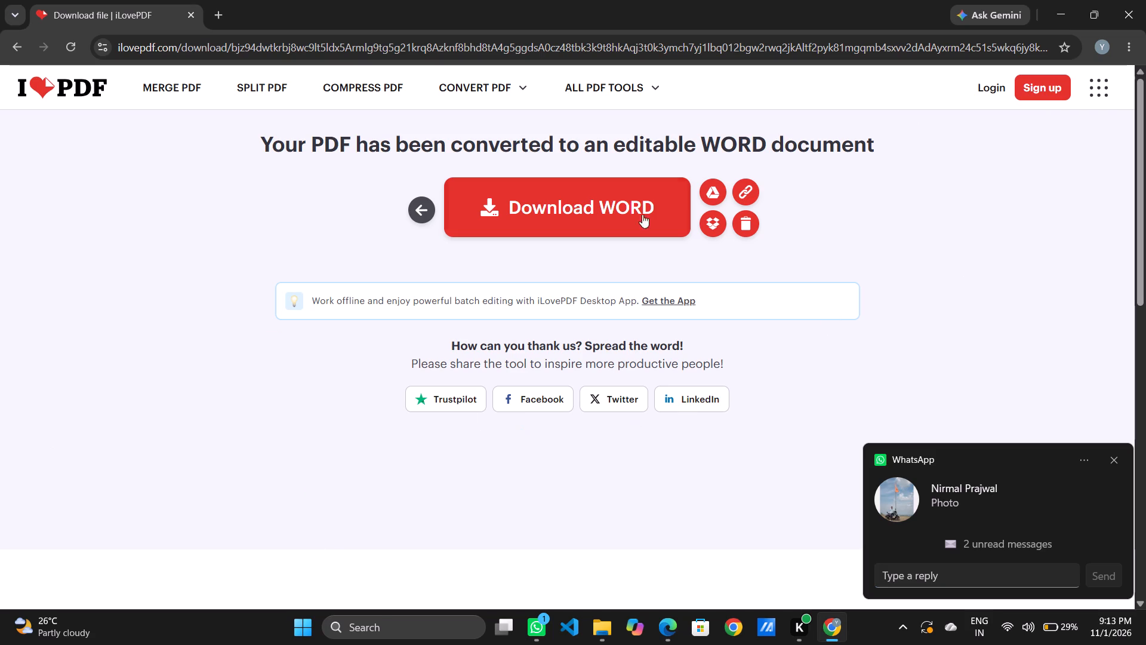
{"action": "left_click", "coordinate": [656, 207]}
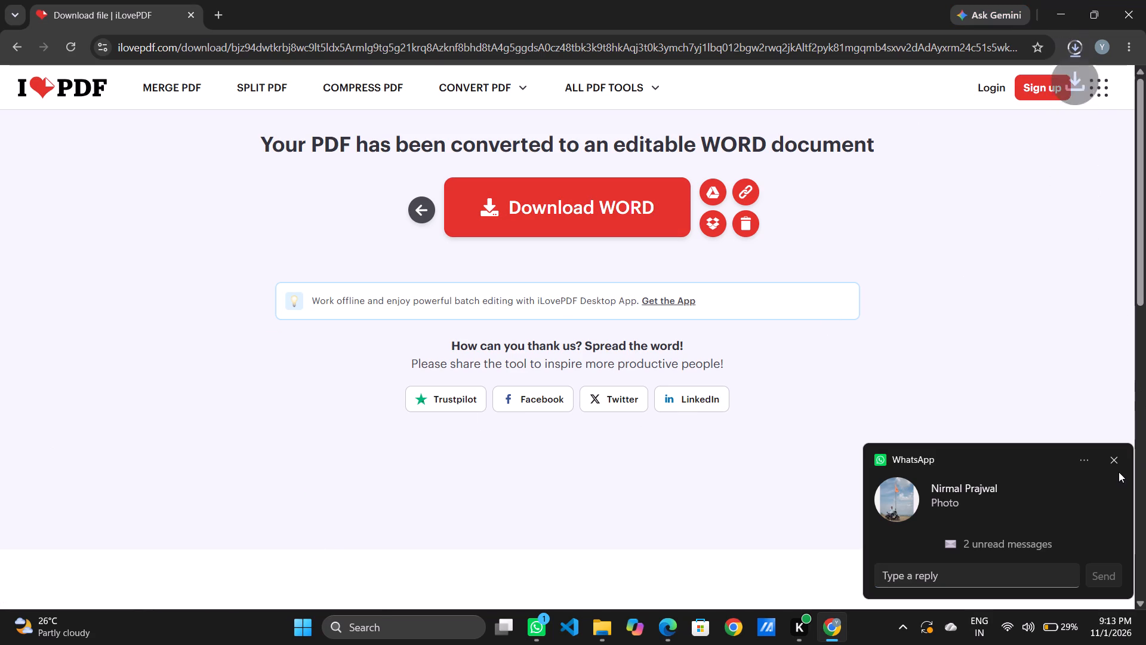
{"action": "left_click", "coordinate": [1113, 458]}
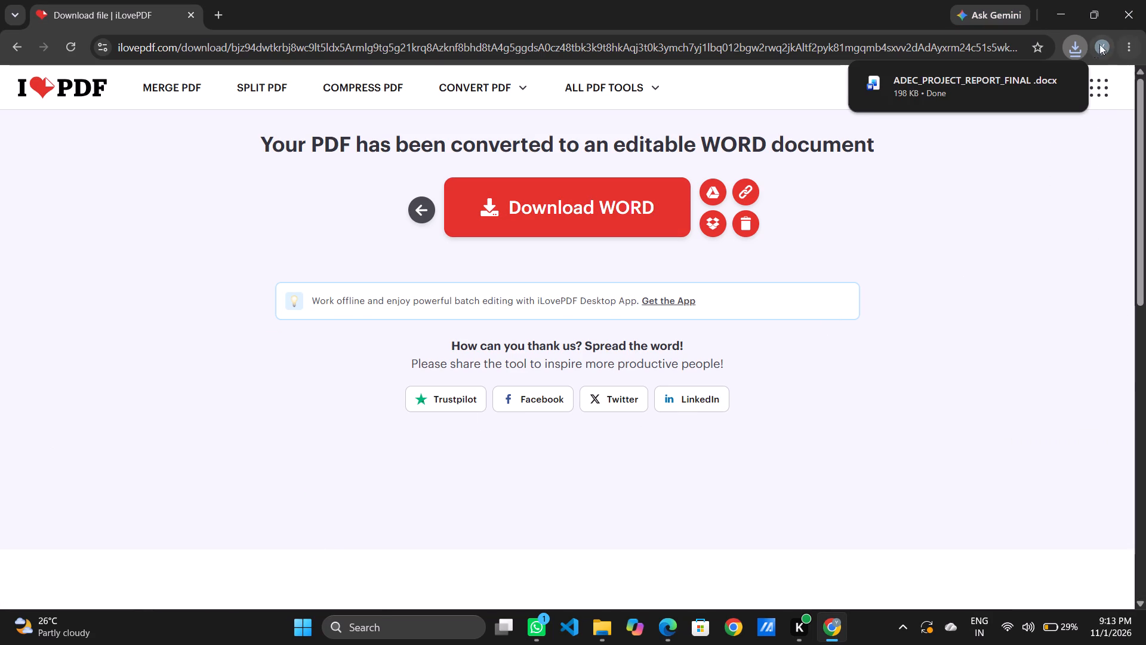
Open the downloaded ADEC_PROJECT_REPORT_FINAL .docx file.
{"action": "left_click", "coordinate": [1035, 82]}
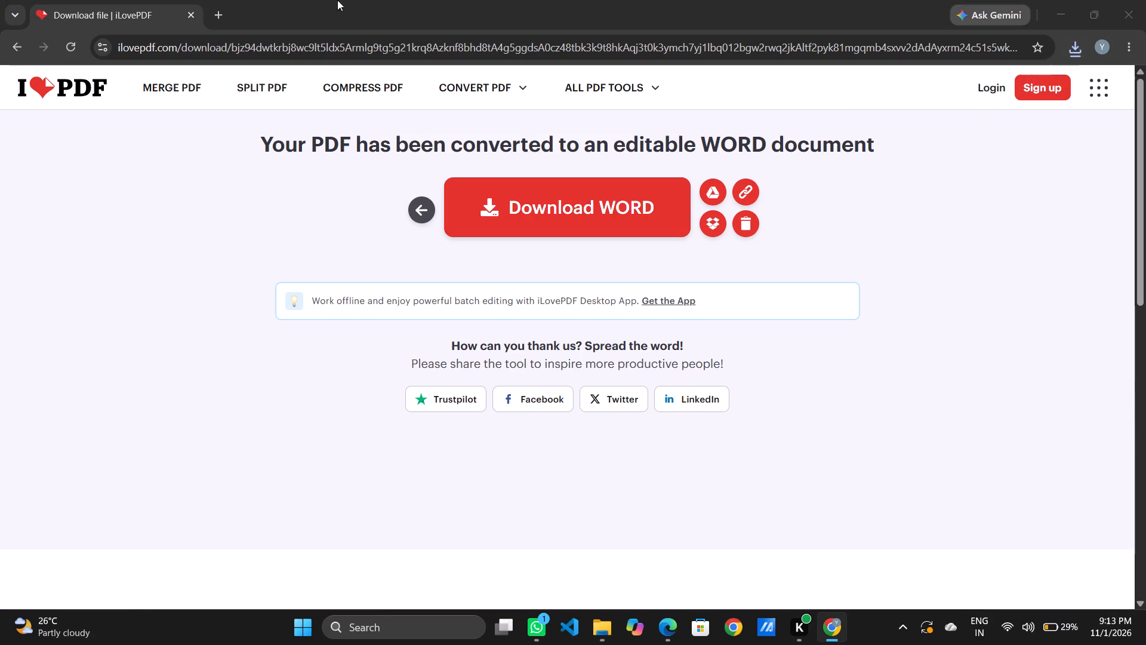
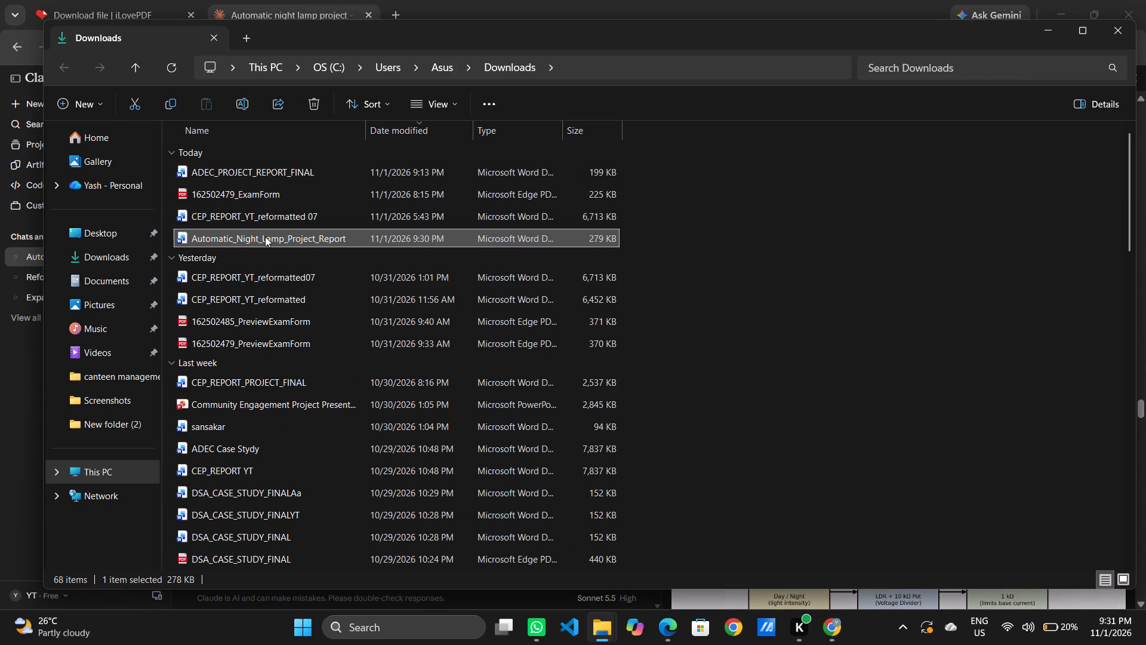
{"action": "left_click", "coordinate": [265, 235]}
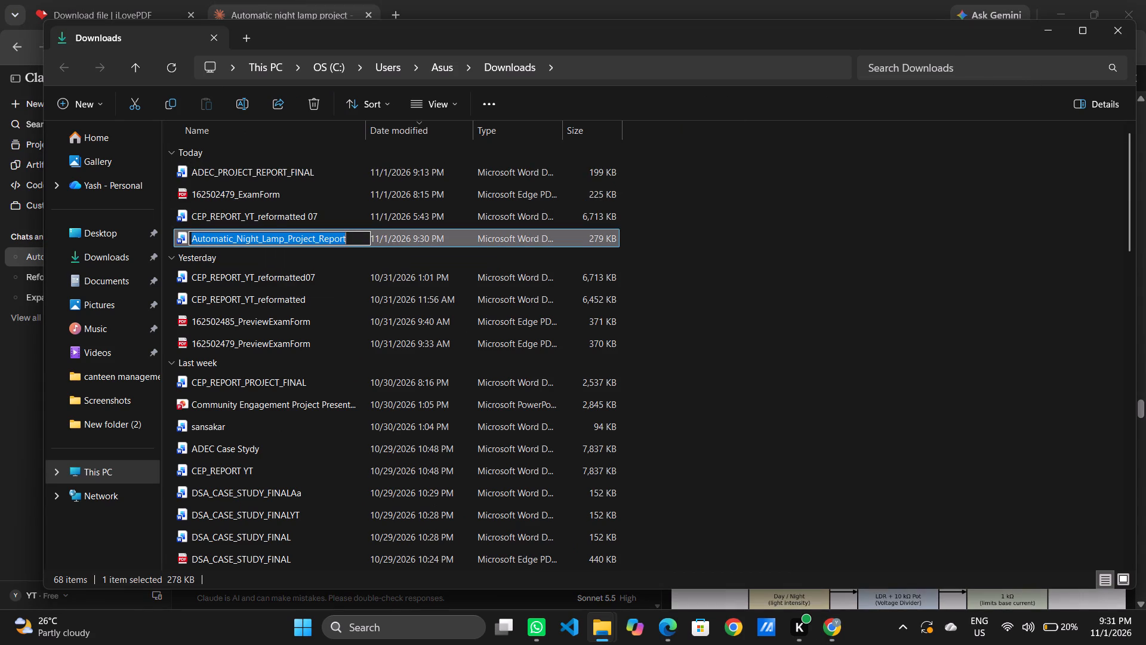
{"action": "double_click", "coordinate": [393, 232]}
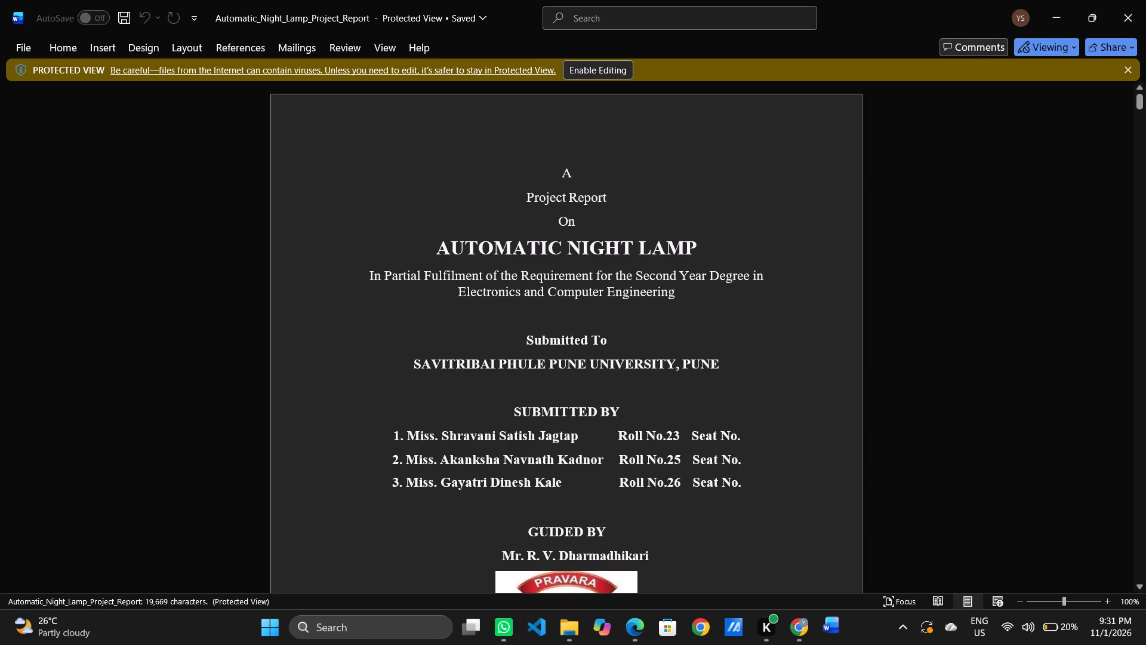
{"action": "left_click", "coordinate": [589, 64]}
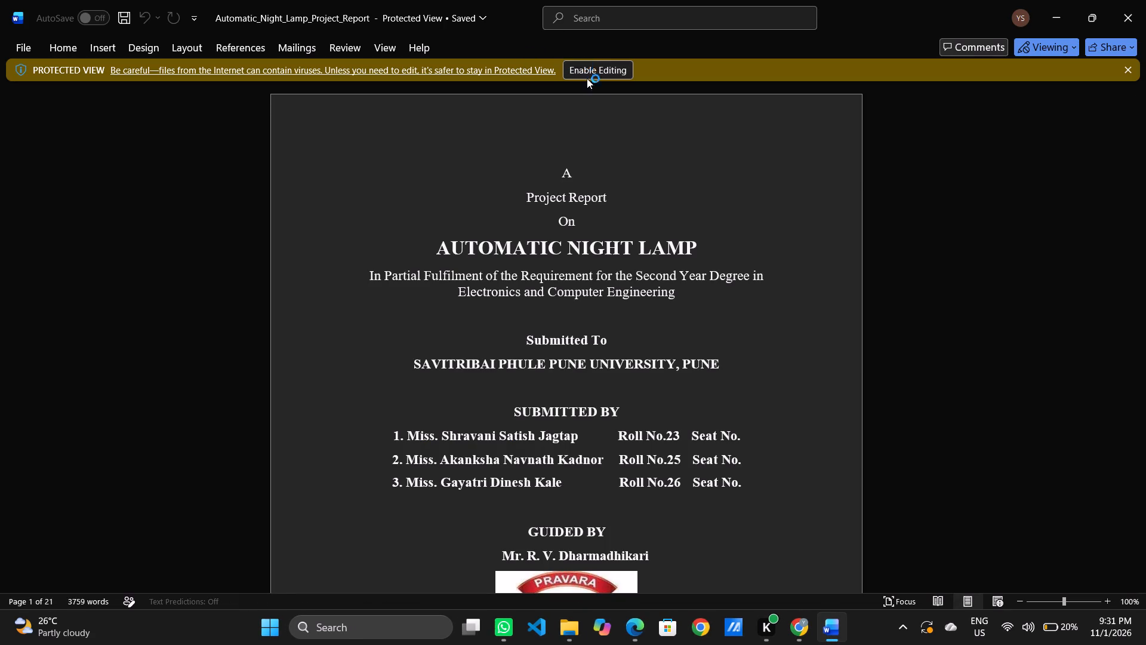
{"action": "scroll", "coordinate": [597, 126], "scroll_direction": "up", "scroll_amount": 2, "text": "ctrl"}
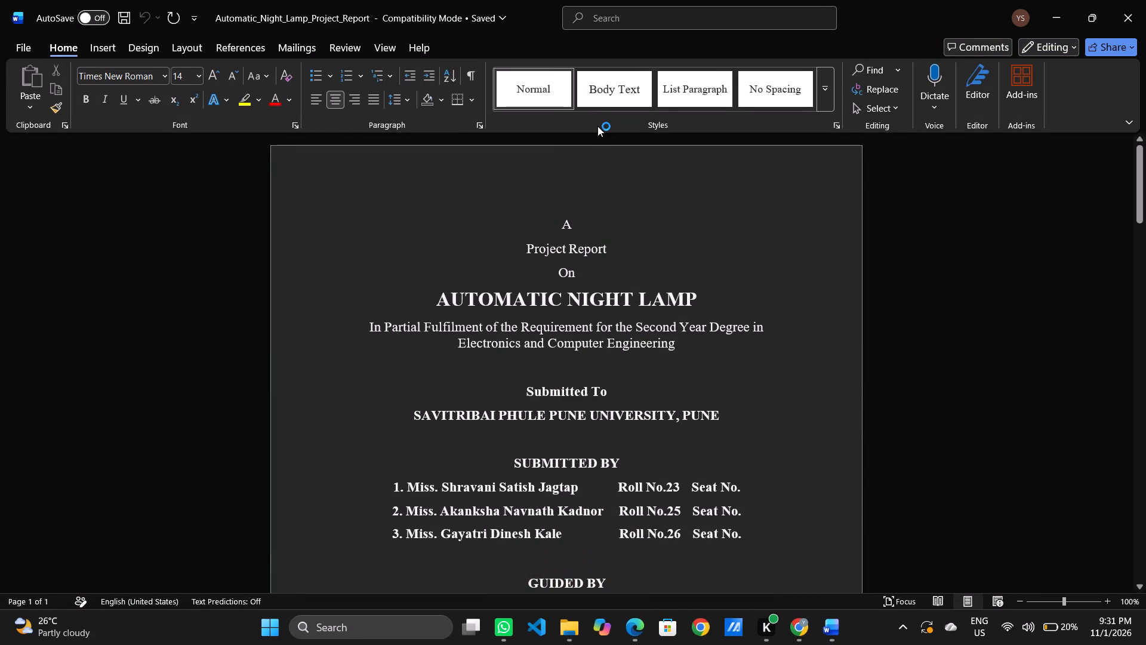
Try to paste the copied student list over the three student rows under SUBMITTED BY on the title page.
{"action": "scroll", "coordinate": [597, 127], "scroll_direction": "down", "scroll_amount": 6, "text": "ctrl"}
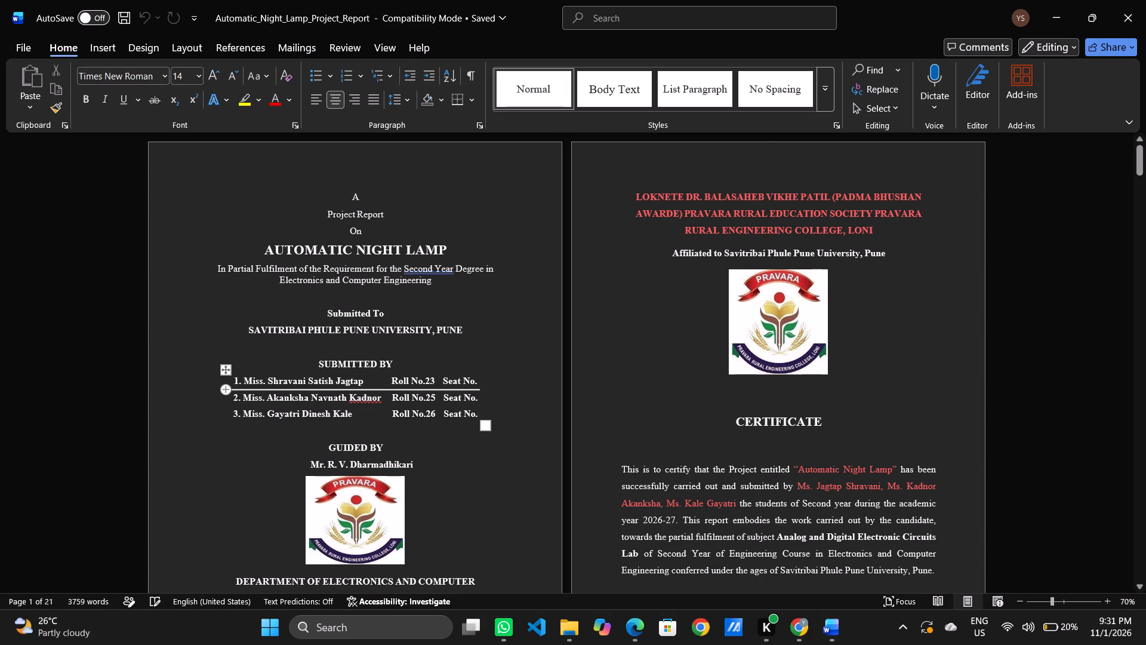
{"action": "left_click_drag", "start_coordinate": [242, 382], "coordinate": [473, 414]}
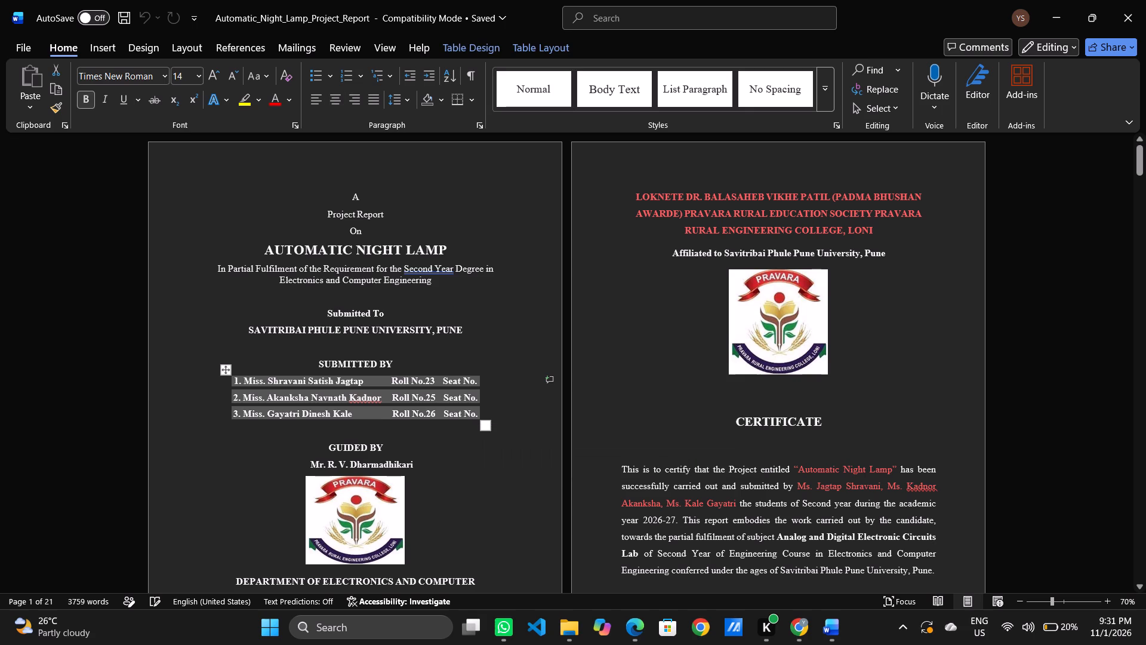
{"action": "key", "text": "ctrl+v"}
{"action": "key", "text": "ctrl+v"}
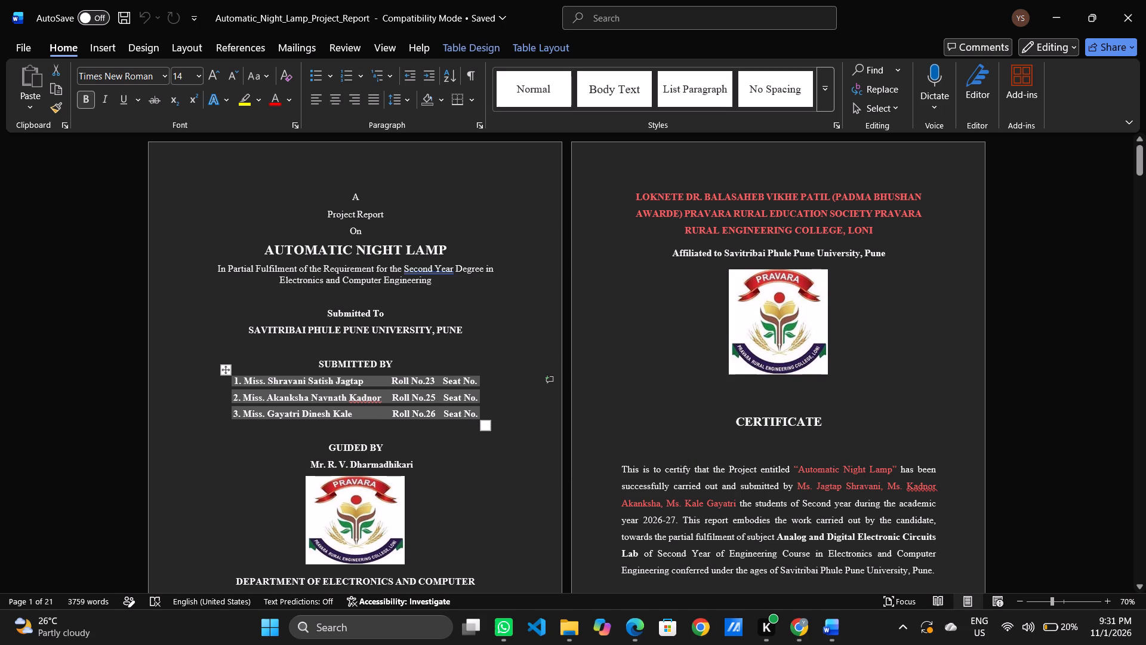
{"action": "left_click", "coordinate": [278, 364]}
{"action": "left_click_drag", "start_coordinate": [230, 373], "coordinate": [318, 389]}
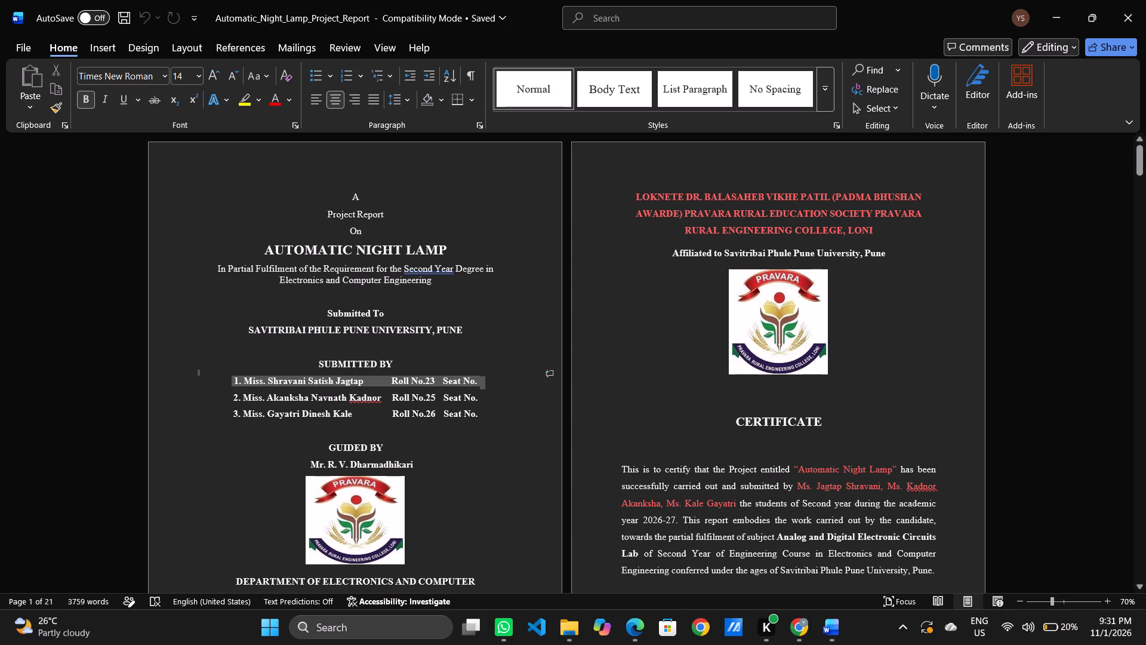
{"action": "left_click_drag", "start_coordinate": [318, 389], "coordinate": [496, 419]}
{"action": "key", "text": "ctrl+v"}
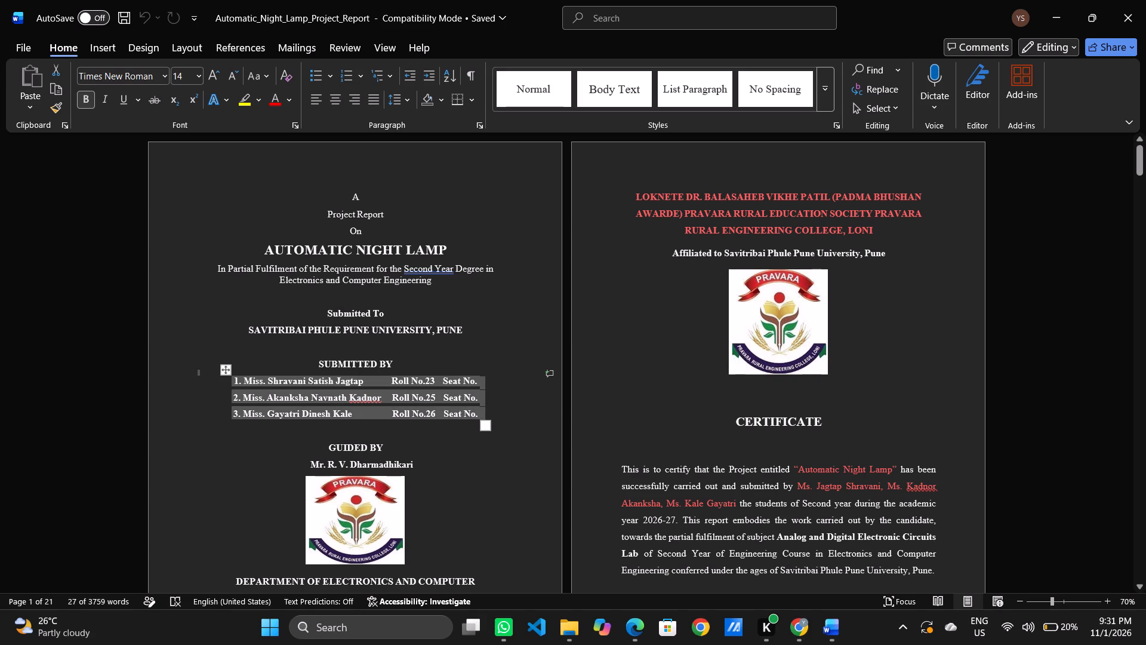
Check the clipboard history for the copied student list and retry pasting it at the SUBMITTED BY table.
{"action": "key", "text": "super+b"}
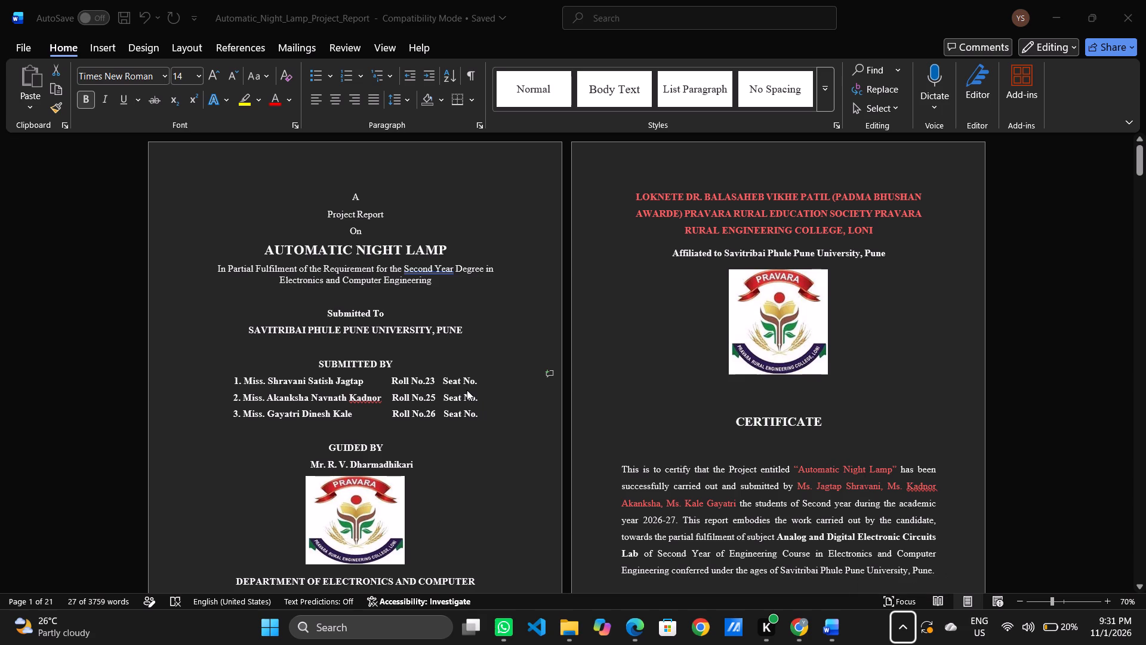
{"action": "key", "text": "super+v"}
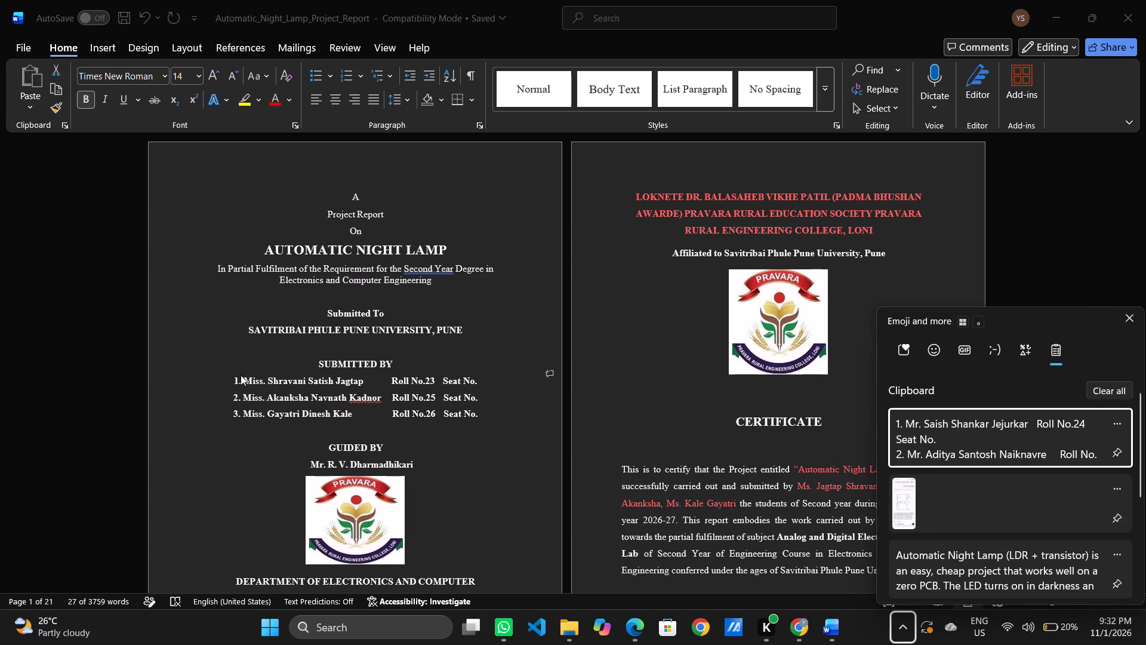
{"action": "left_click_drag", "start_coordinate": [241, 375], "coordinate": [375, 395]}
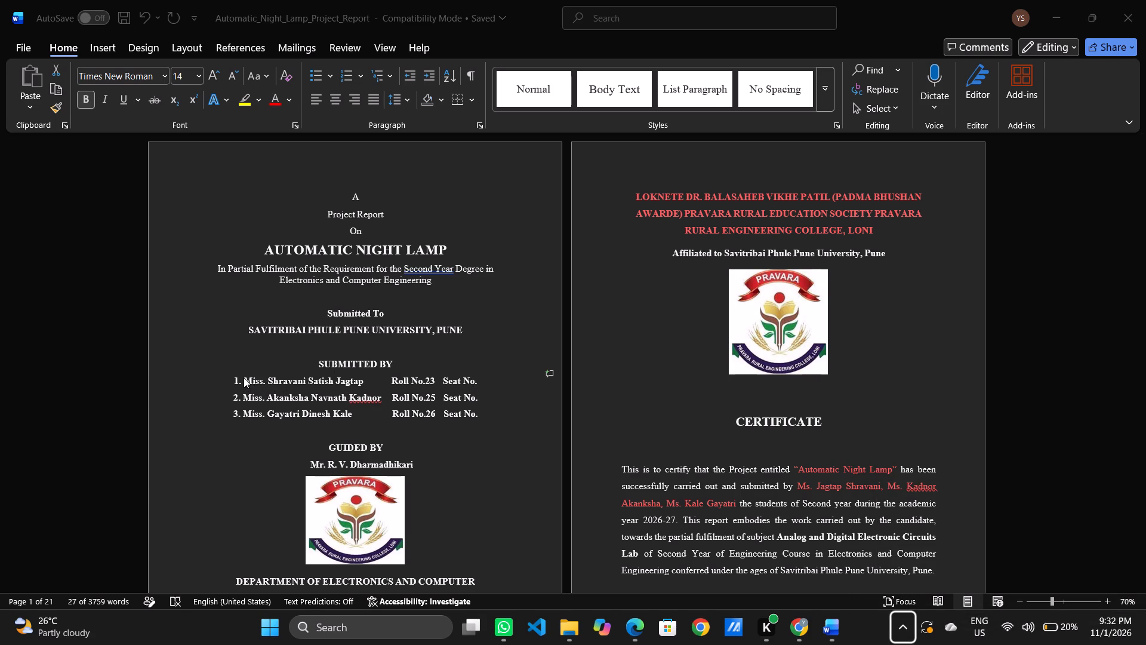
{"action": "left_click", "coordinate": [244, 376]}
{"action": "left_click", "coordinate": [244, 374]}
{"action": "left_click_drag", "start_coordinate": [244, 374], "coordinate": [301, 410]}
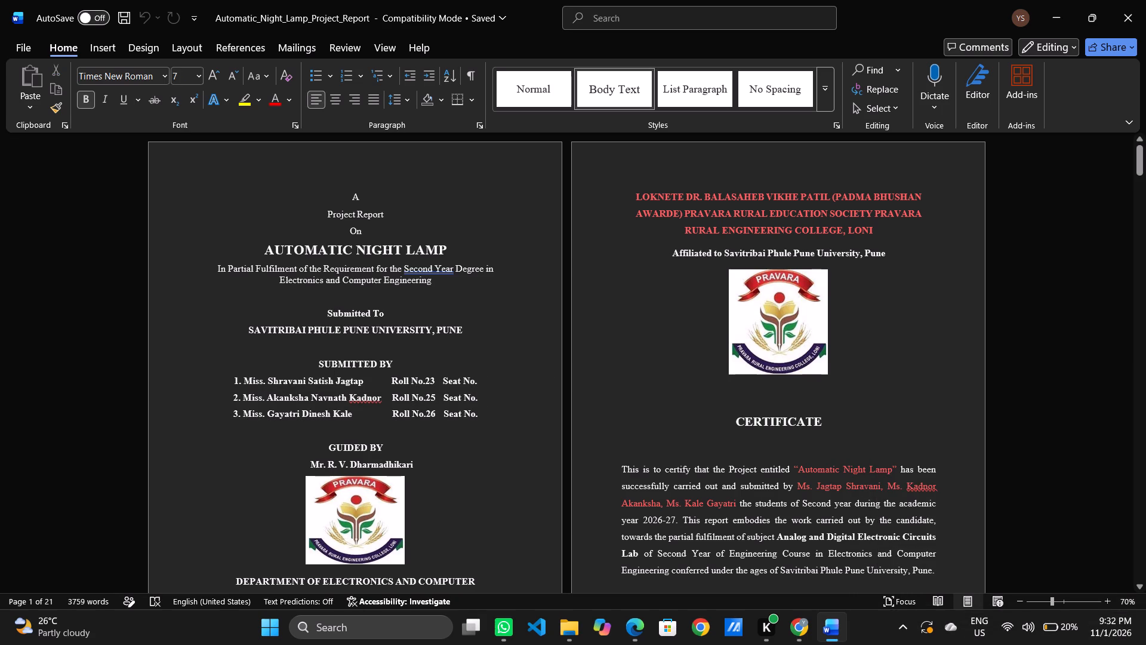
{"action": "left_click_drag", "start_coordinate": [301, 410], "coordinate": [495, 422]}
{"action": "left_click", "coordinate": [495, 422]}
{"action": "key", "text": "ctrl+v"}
Replace the three student rows under SUBMITTED BY with the student list taken from the clipboard history.
{"action": "left_click_drag", "start_coordinate": [243, 378], "coordinate": [472, 418]}
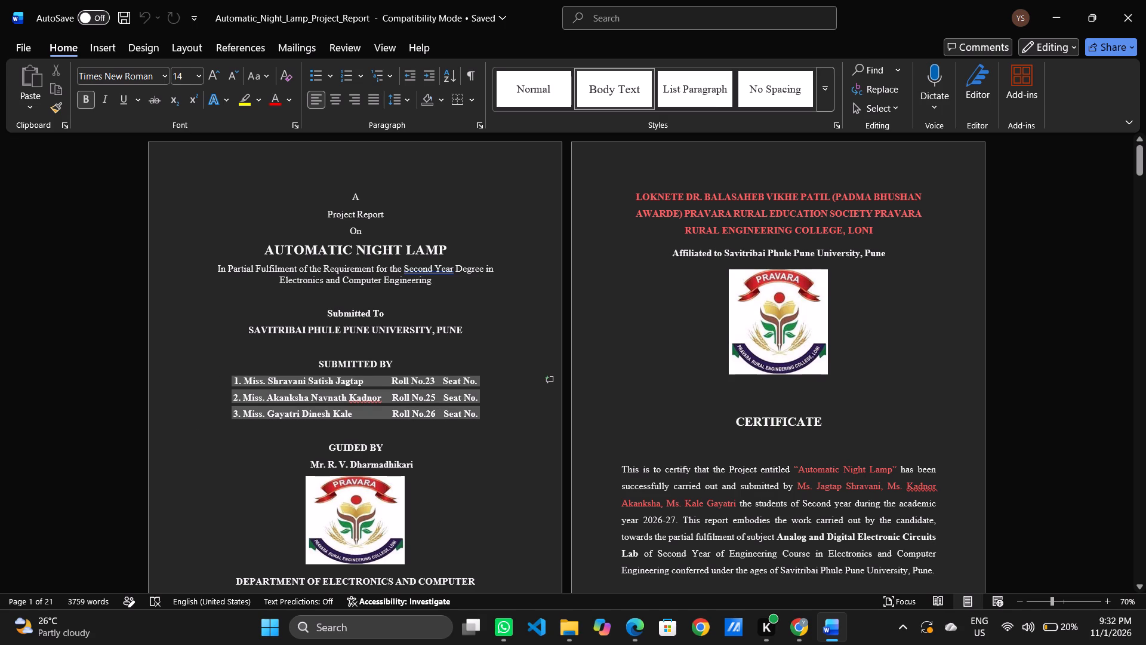
{"action": "left_click_drag", "start_coordinate": [472, 418], "coordinate": [473, 419]}
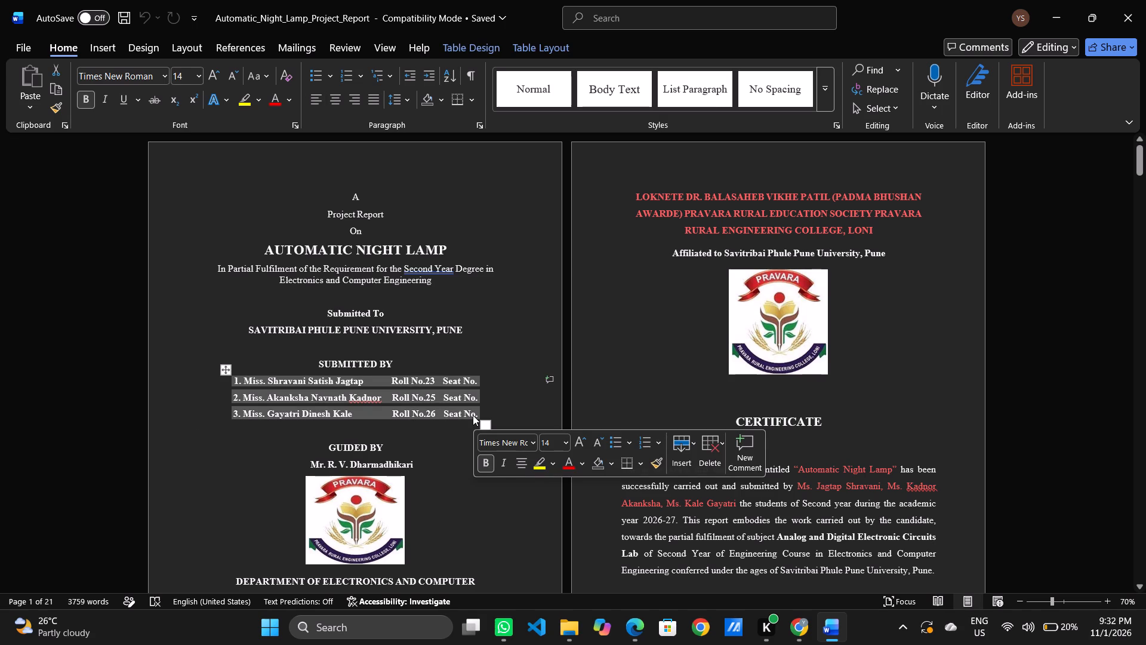
{"action": "key", "text": "ctrl+v"}
{"action": "key", "text": "ctrl+v"}
{"action": "right_click", "coordinate": [375, 396]}
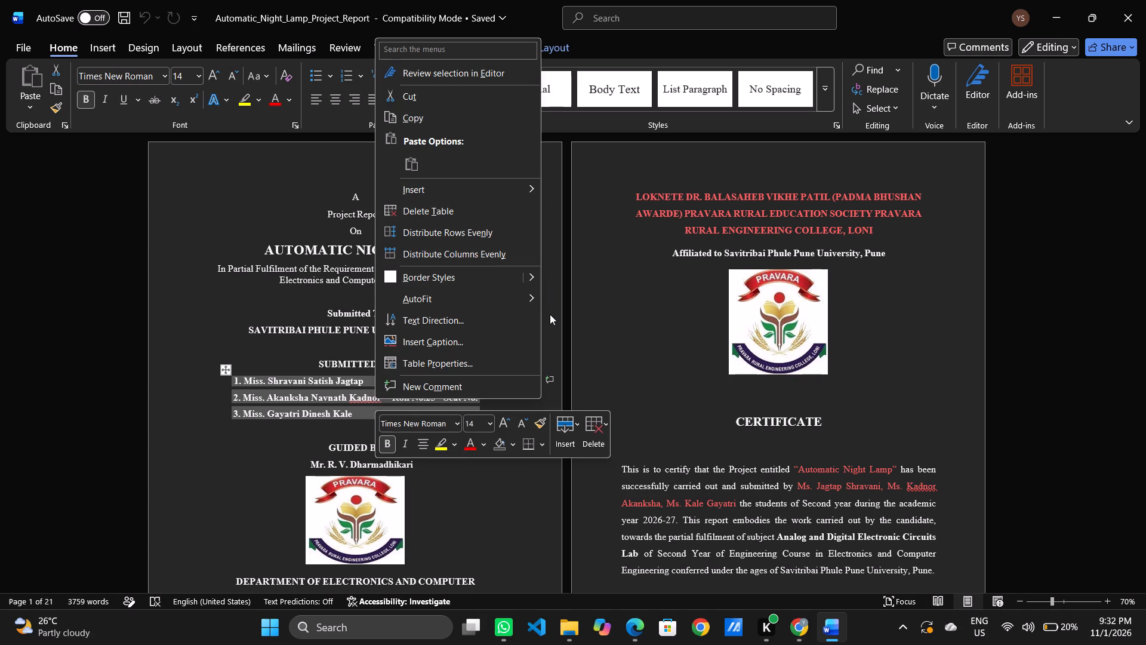
{"action": "key", "text": "super+v"}
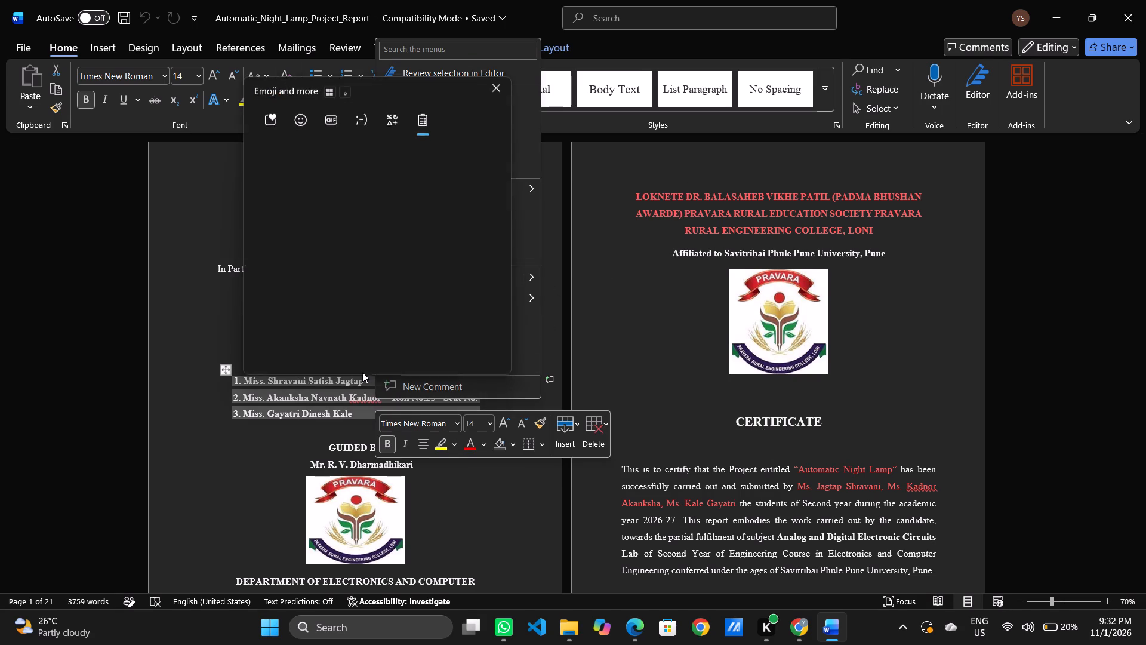
{"action": "left_click", "coordinate": [354, 202]}
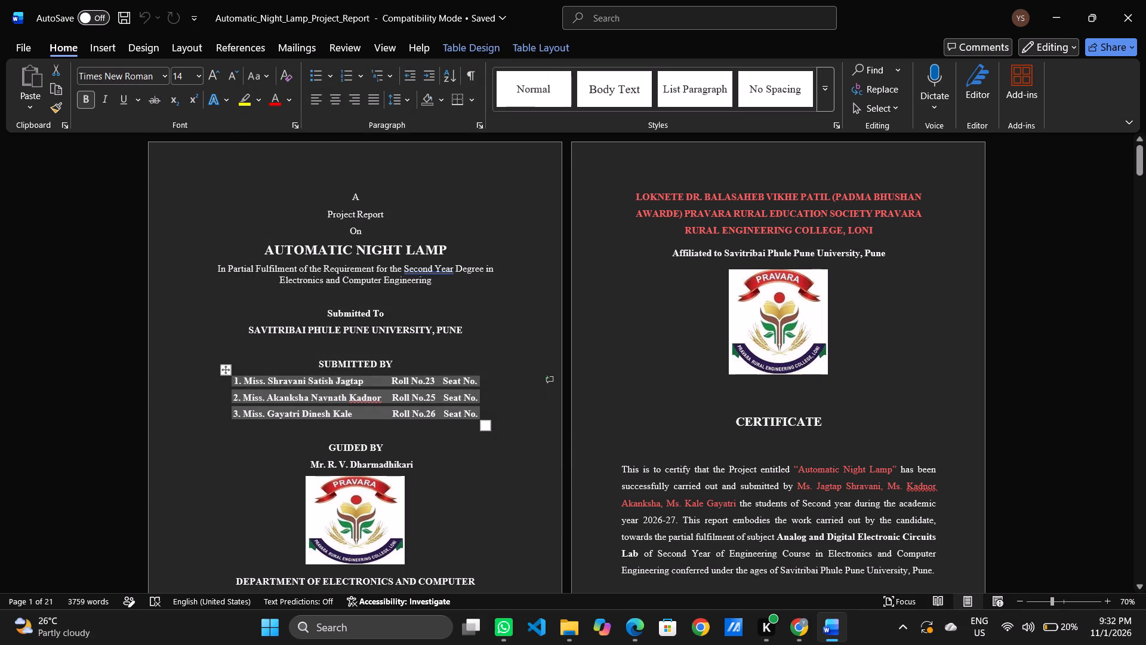
{"action": "key", "text": "ctrl+v"}
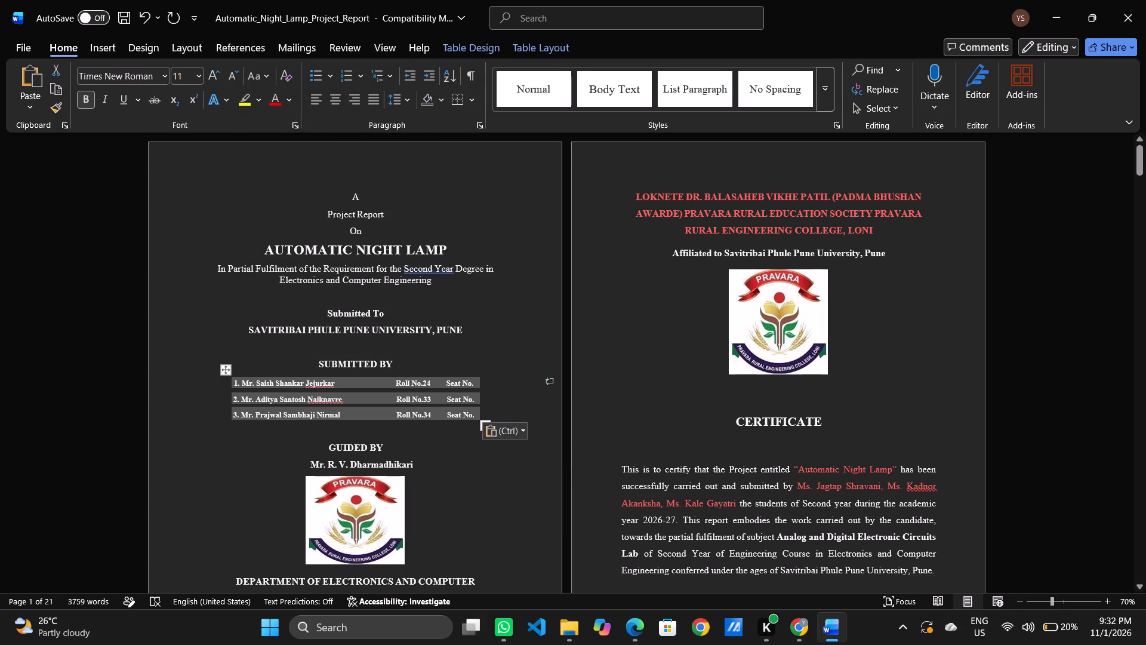
{"action": "left_click", "coordinate": [450, 339]}
{"action": "scroll", "coordinate": [403, 361], "scroll_direction": "down", "scroll_amount": 1}
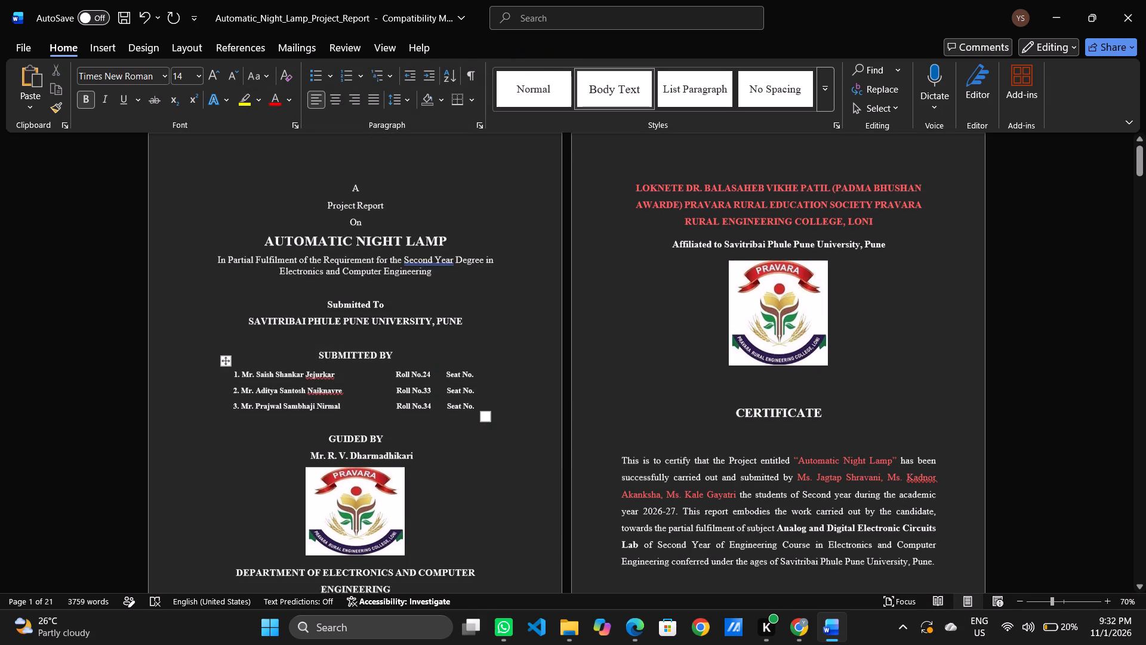
{"action": "scroll", "coordinate": [403, 361], "scroll_direction": "down", "scroll_amount": 9}
{"action": "scroll", "coordinate": [375, 349], "scroll_direction": "up", "scroll_amount": 7}
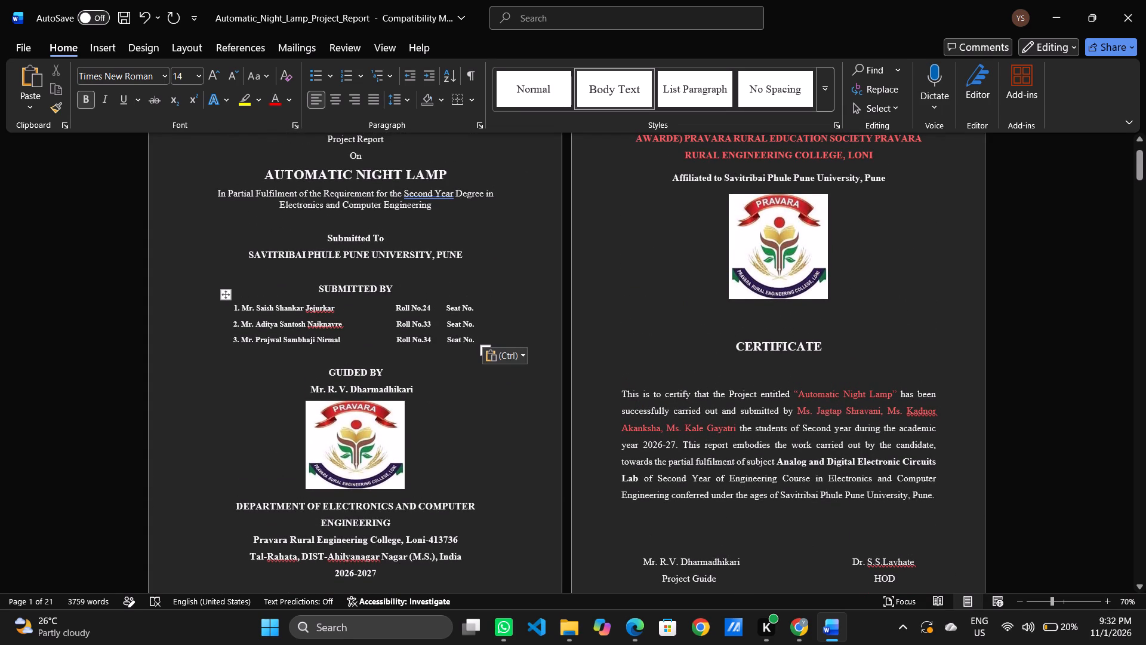
{"action": "left_click", "coordinate": [435, 324]}
{"action": "key", "text": "BackSpace"}
{"action": "key", "text": "BackSpace"}
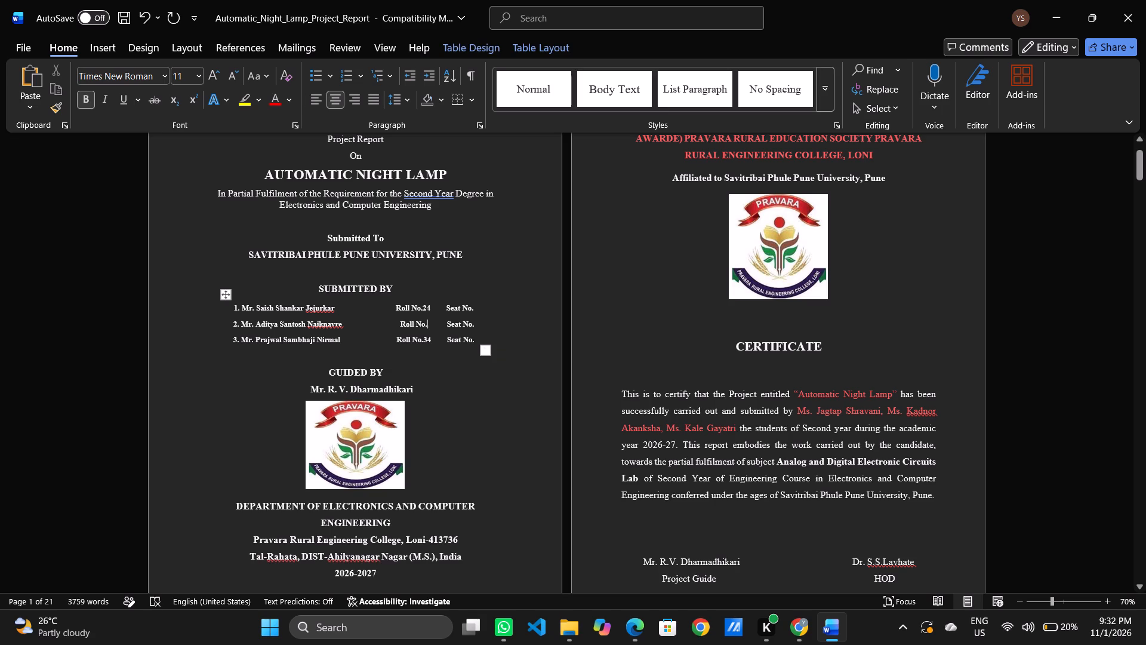
Examine the report from the title and certificate pages through the abstract, index and introduction, returning to the title page.
{"action": "left_click_drag", "start_coordinate": [292, 203], "coordinate": [324, 274]}
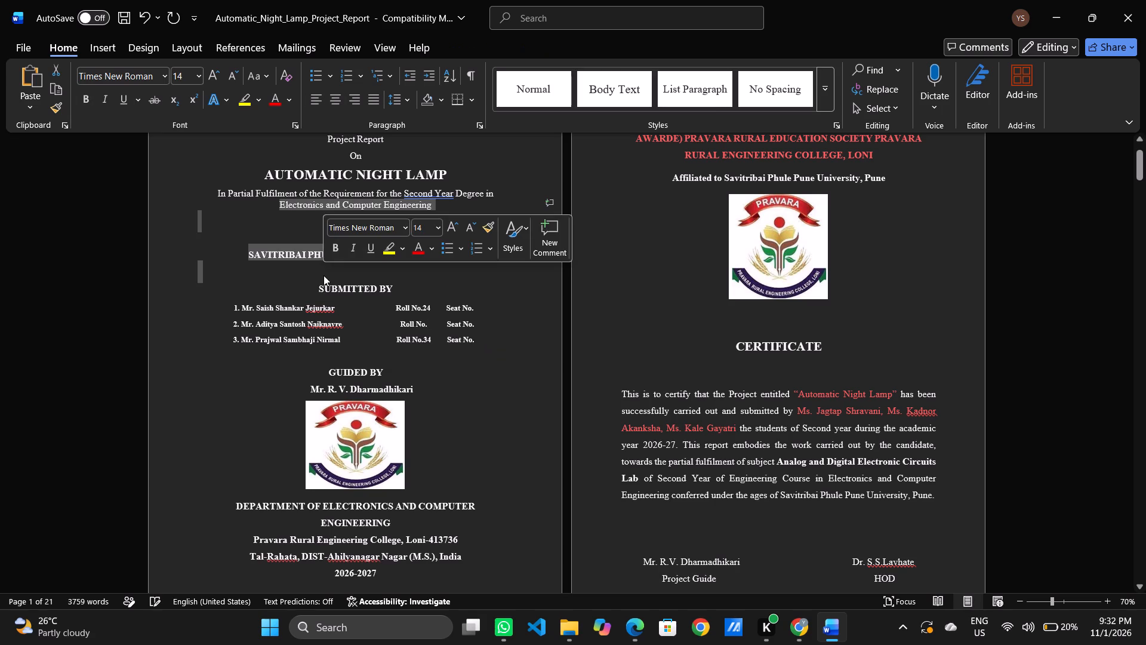
{"action": "left_click_drag", "start_coordinate": [305, 300], "coordinate": [306, 322]}
{"action": "left_click", "coordinate": [243, 364]}
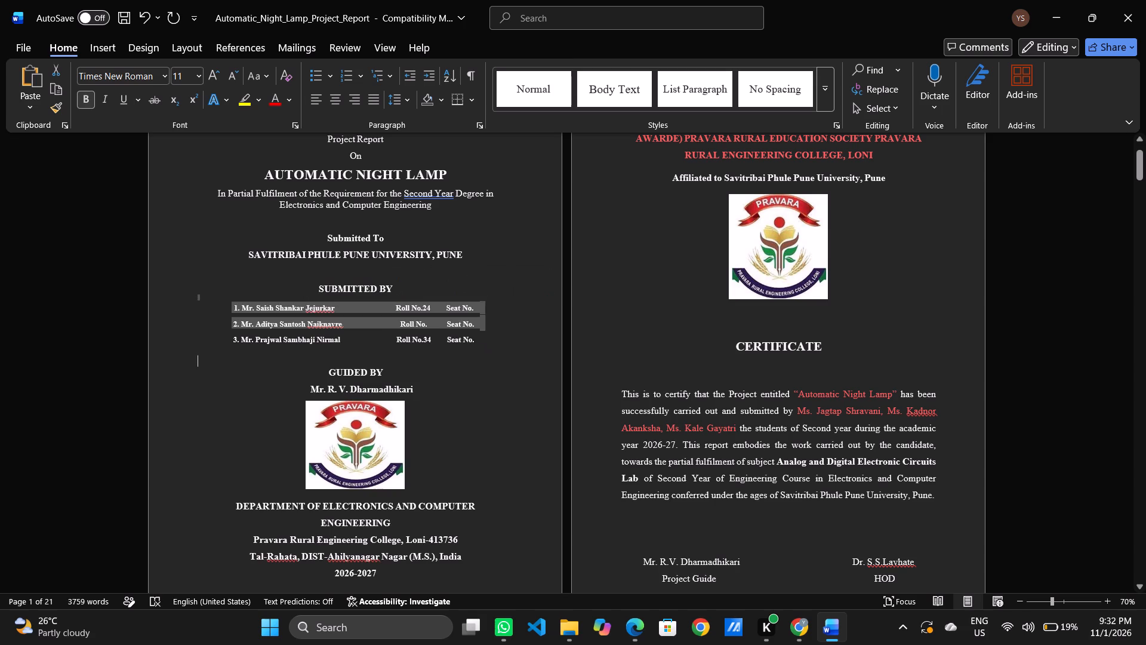
{"action": "left_click_drag", "start_coordinate": [606, 368], "coordinate": [658, 440]}
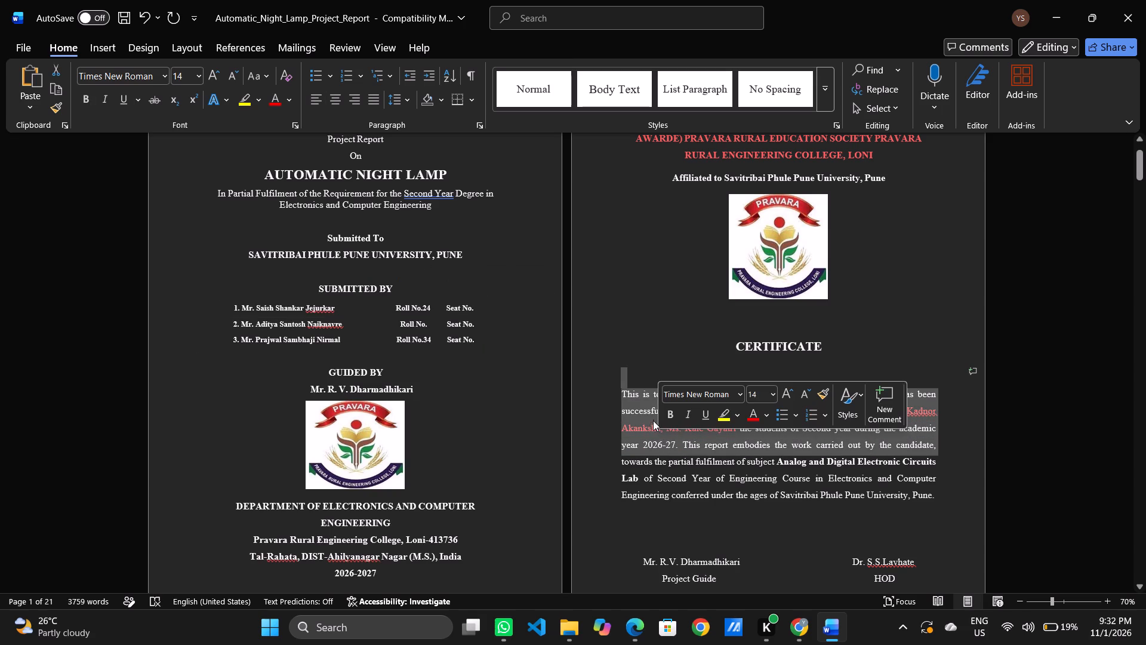
{"action": "scroll", "coordinate": [571, 350], "scroll_direction": "down", "scroll_amount": 7}
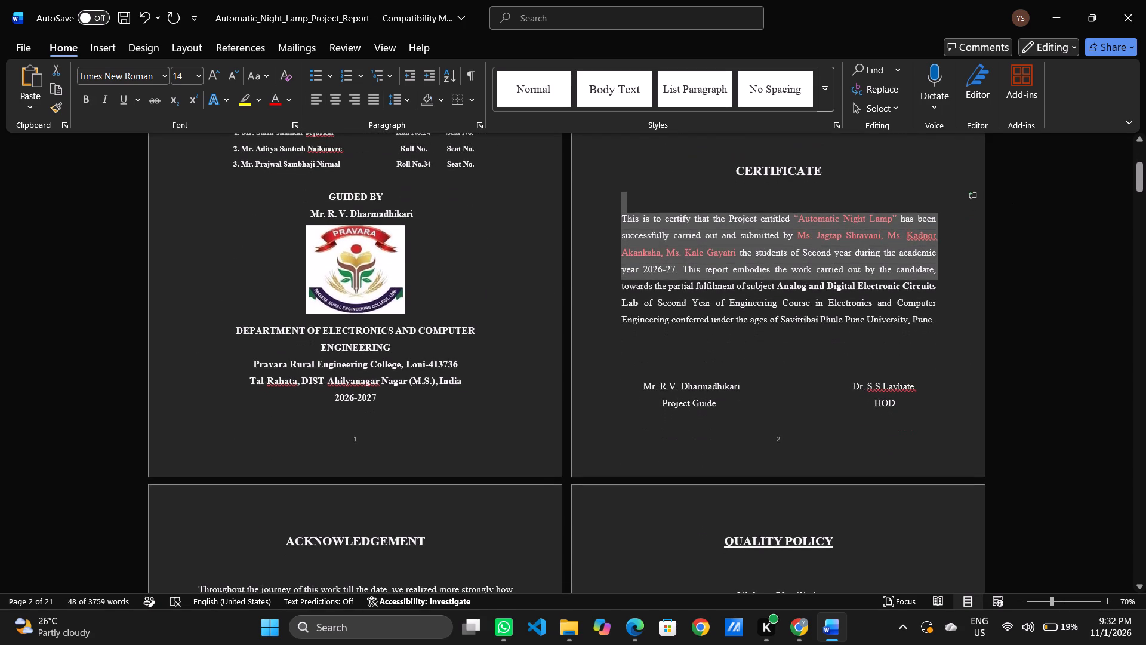
{"action": "left_click_drag", "start_coordinate": [1141, 183], "coordinate": [1145, 352]}
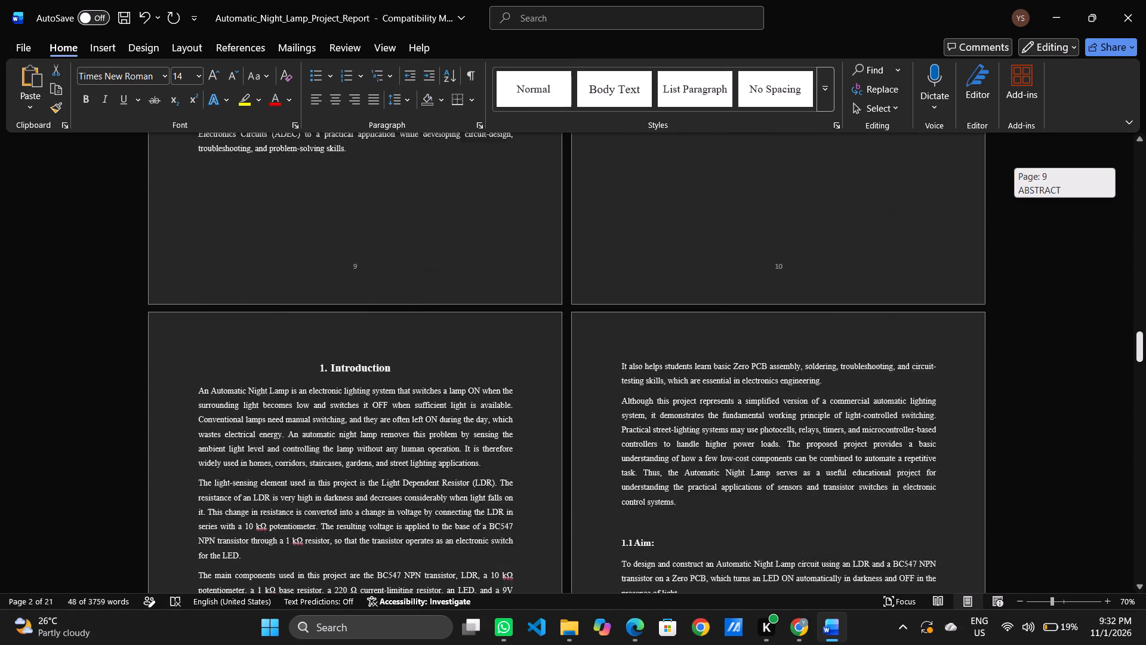
{"action": "left_click_drag", "start_coordinate": [1145, 352], "coordinate": [1139, 328]}
{"action": "left_click_drag", "start_coordinate": [307, 228], "coordinate": [332, 302]}
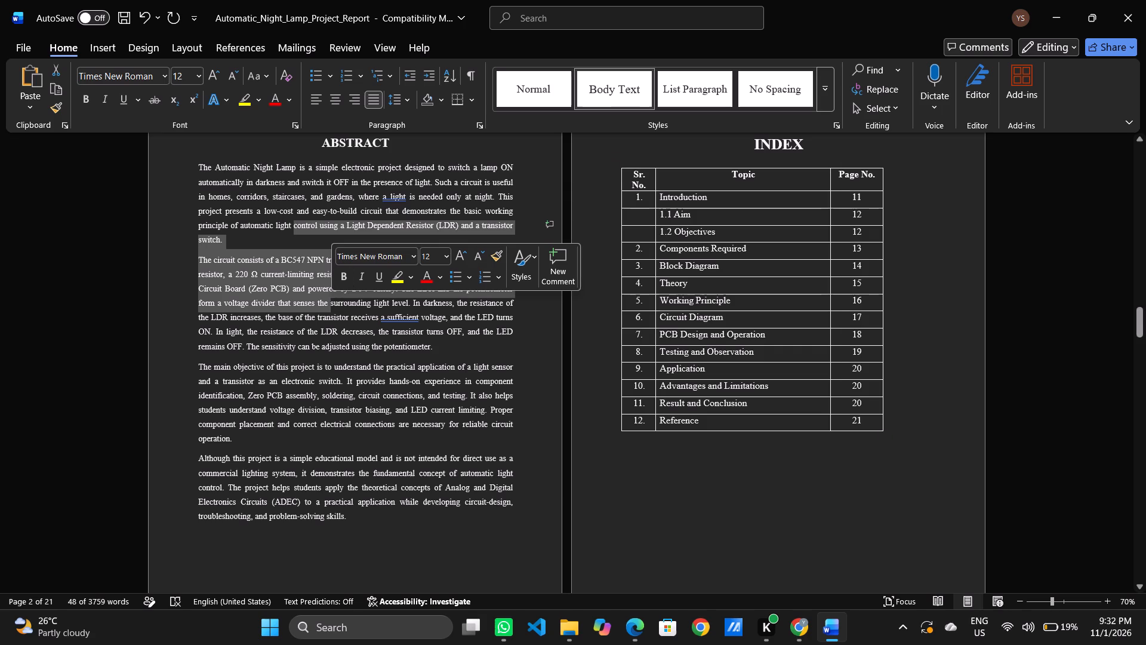
{"action": "left_click_drag", "start_coordinate": [1133, 320], "coordinate": [1134, 344]}
{"action": "double_click", "coordinate": [1134, 344]}
{"action": "left_click_drag", "start_coordinate": [855, 337], "coordinate": [853, 391]}
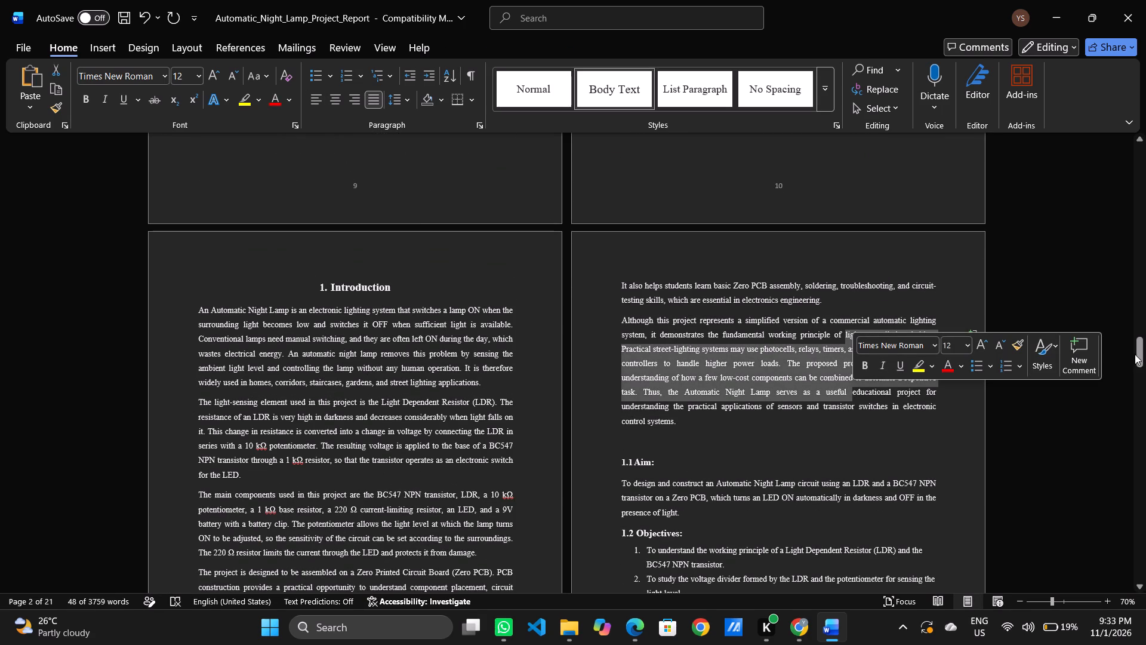
{"action": "left_click_drag", "start_coordinate": [1141, 349], "coordinate": [1062, 146]}
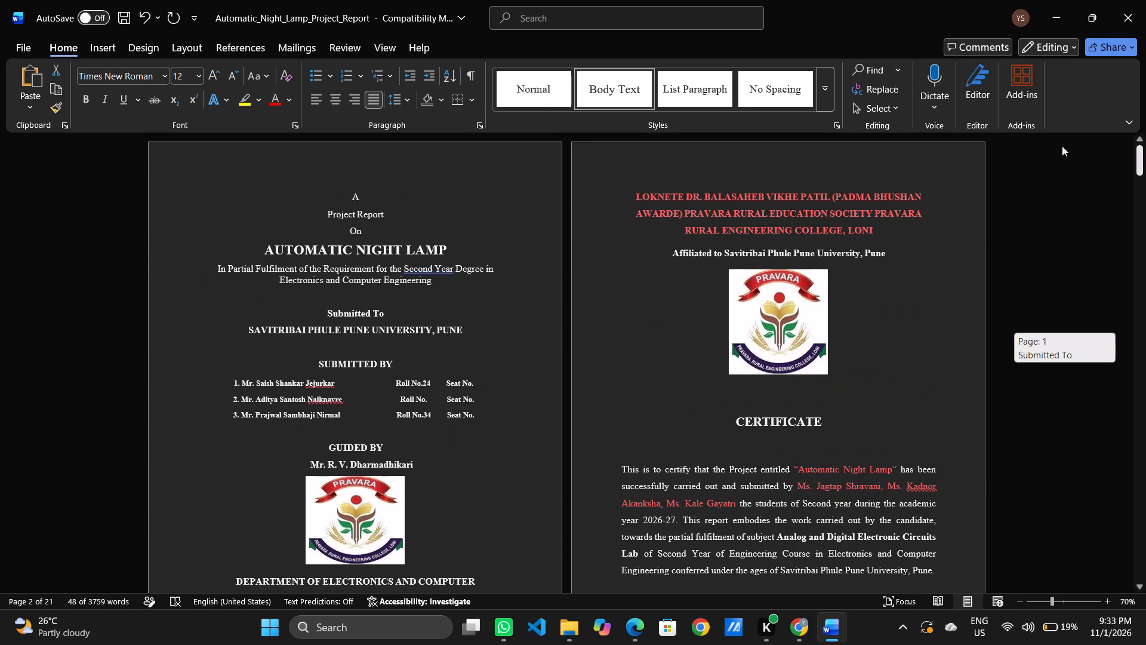
{"action": "left_click_drag", "start_coordinate": [1062, 146], "coordinate": [1061, 146]}
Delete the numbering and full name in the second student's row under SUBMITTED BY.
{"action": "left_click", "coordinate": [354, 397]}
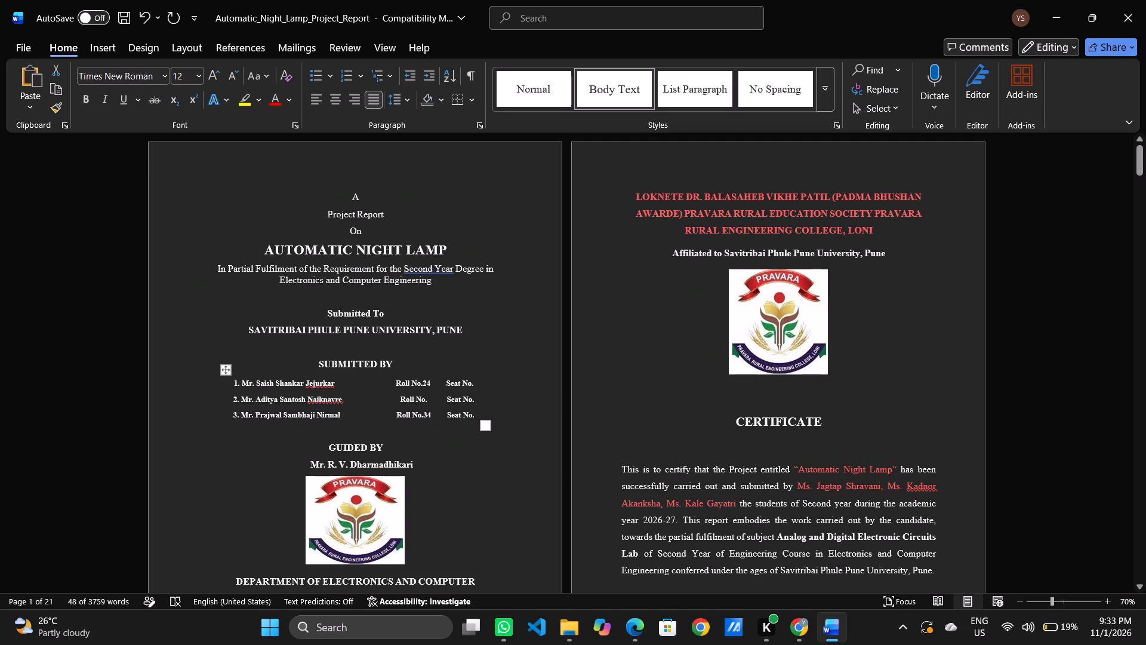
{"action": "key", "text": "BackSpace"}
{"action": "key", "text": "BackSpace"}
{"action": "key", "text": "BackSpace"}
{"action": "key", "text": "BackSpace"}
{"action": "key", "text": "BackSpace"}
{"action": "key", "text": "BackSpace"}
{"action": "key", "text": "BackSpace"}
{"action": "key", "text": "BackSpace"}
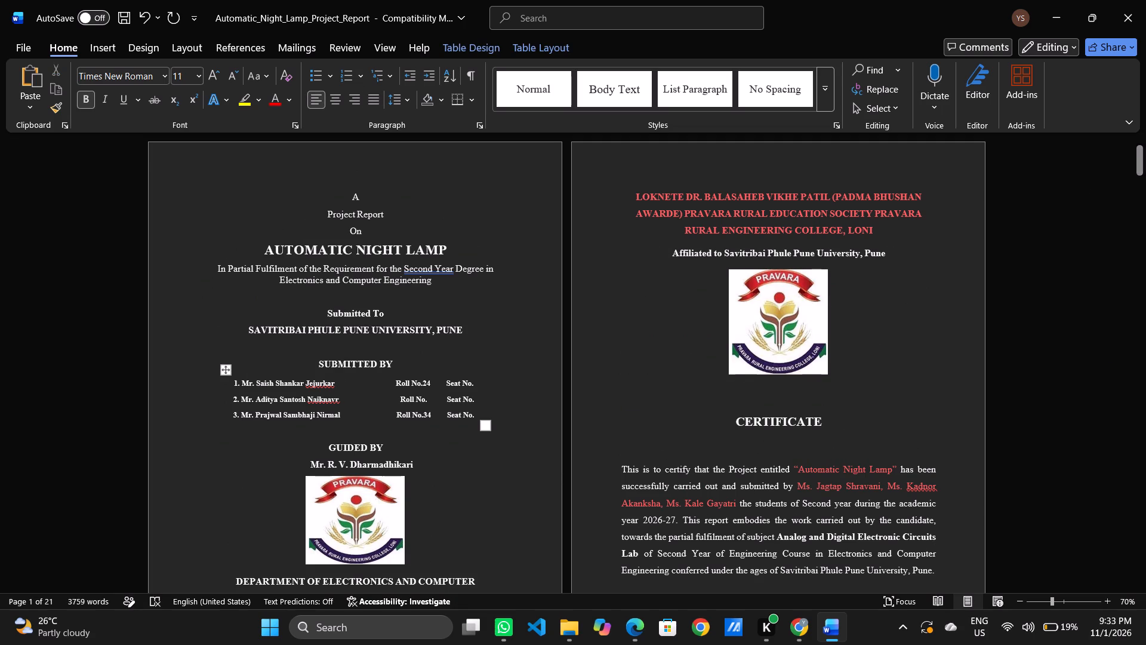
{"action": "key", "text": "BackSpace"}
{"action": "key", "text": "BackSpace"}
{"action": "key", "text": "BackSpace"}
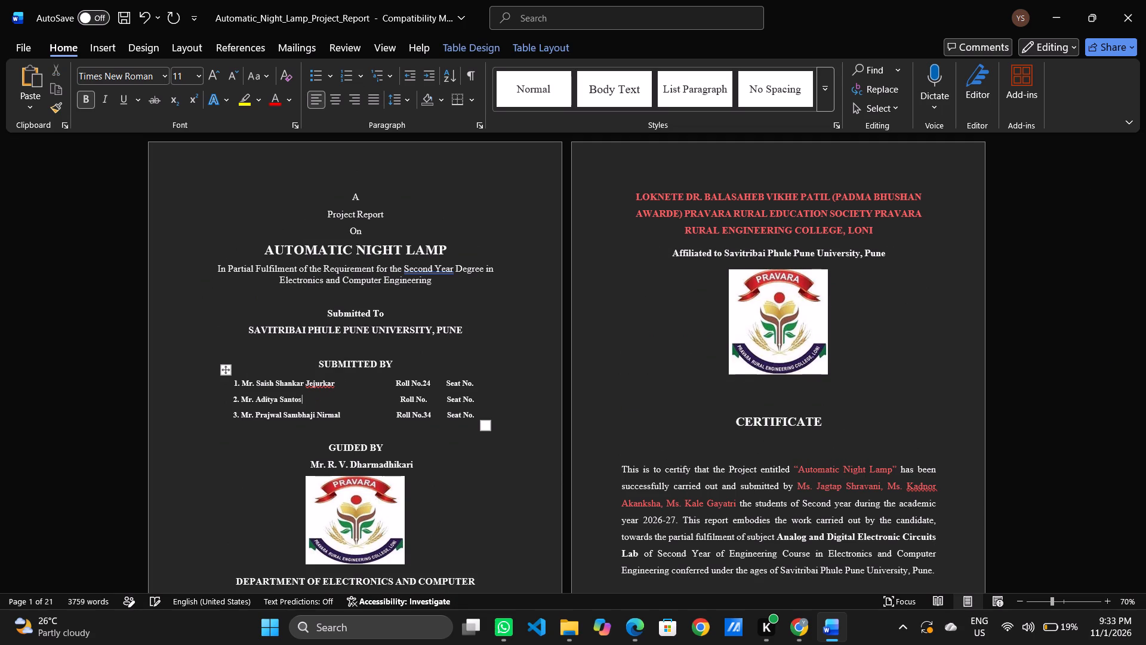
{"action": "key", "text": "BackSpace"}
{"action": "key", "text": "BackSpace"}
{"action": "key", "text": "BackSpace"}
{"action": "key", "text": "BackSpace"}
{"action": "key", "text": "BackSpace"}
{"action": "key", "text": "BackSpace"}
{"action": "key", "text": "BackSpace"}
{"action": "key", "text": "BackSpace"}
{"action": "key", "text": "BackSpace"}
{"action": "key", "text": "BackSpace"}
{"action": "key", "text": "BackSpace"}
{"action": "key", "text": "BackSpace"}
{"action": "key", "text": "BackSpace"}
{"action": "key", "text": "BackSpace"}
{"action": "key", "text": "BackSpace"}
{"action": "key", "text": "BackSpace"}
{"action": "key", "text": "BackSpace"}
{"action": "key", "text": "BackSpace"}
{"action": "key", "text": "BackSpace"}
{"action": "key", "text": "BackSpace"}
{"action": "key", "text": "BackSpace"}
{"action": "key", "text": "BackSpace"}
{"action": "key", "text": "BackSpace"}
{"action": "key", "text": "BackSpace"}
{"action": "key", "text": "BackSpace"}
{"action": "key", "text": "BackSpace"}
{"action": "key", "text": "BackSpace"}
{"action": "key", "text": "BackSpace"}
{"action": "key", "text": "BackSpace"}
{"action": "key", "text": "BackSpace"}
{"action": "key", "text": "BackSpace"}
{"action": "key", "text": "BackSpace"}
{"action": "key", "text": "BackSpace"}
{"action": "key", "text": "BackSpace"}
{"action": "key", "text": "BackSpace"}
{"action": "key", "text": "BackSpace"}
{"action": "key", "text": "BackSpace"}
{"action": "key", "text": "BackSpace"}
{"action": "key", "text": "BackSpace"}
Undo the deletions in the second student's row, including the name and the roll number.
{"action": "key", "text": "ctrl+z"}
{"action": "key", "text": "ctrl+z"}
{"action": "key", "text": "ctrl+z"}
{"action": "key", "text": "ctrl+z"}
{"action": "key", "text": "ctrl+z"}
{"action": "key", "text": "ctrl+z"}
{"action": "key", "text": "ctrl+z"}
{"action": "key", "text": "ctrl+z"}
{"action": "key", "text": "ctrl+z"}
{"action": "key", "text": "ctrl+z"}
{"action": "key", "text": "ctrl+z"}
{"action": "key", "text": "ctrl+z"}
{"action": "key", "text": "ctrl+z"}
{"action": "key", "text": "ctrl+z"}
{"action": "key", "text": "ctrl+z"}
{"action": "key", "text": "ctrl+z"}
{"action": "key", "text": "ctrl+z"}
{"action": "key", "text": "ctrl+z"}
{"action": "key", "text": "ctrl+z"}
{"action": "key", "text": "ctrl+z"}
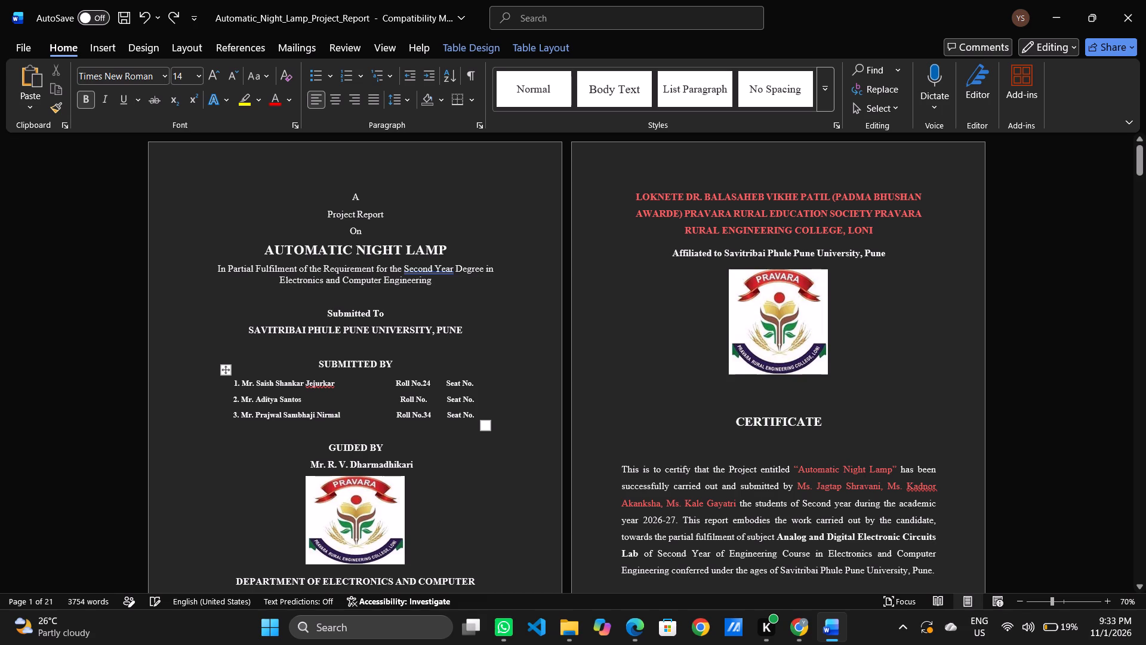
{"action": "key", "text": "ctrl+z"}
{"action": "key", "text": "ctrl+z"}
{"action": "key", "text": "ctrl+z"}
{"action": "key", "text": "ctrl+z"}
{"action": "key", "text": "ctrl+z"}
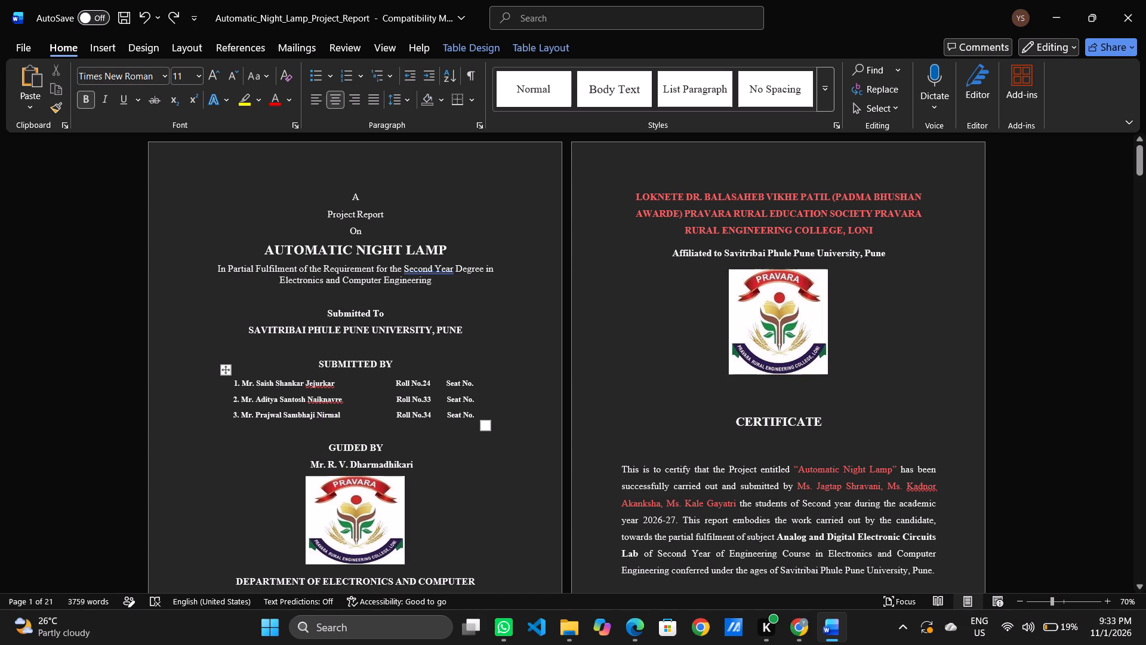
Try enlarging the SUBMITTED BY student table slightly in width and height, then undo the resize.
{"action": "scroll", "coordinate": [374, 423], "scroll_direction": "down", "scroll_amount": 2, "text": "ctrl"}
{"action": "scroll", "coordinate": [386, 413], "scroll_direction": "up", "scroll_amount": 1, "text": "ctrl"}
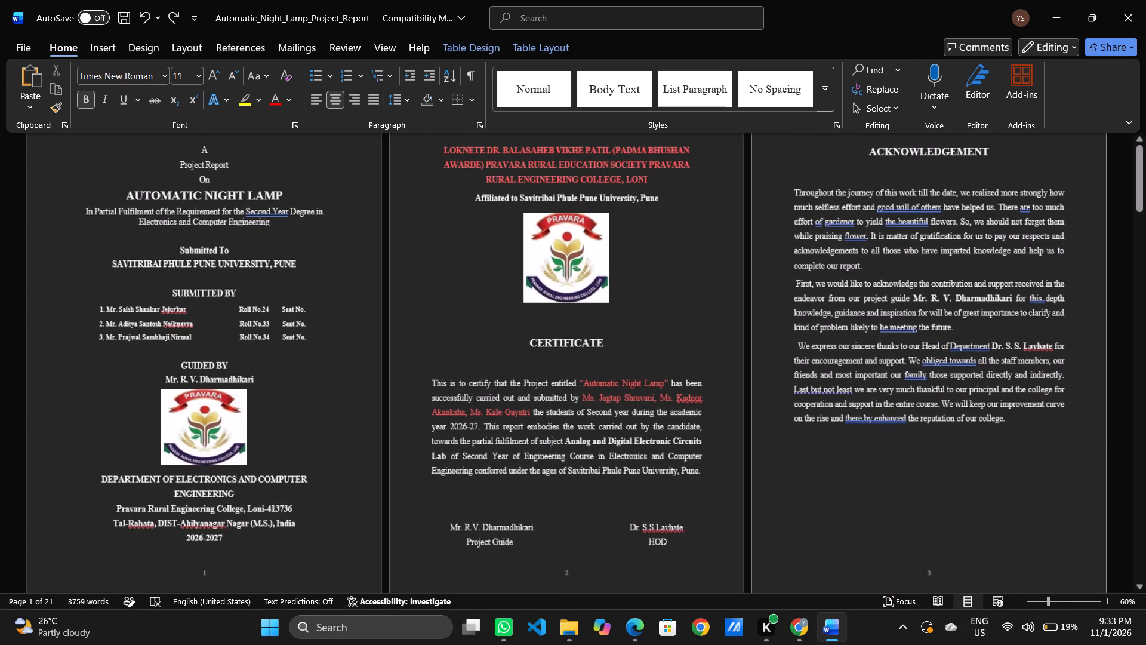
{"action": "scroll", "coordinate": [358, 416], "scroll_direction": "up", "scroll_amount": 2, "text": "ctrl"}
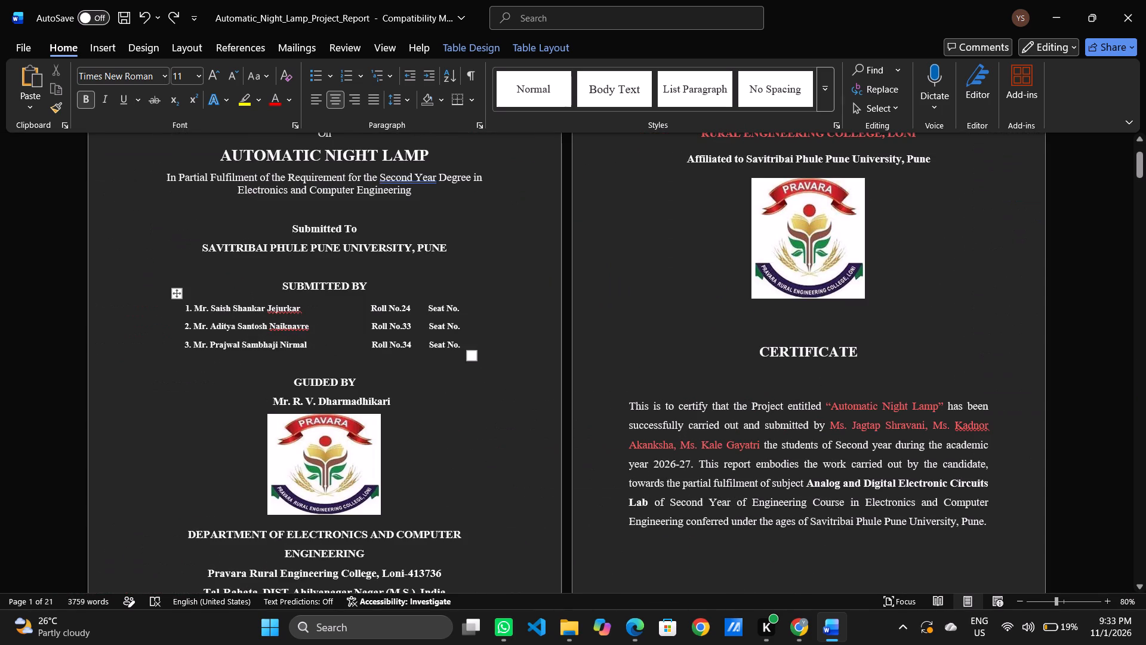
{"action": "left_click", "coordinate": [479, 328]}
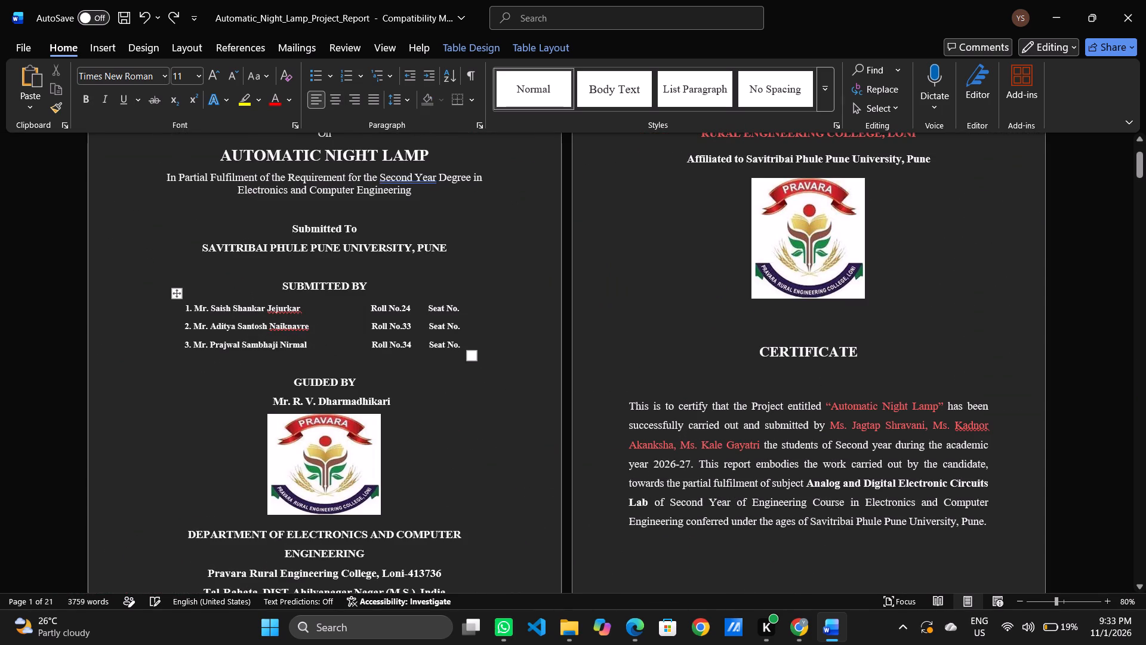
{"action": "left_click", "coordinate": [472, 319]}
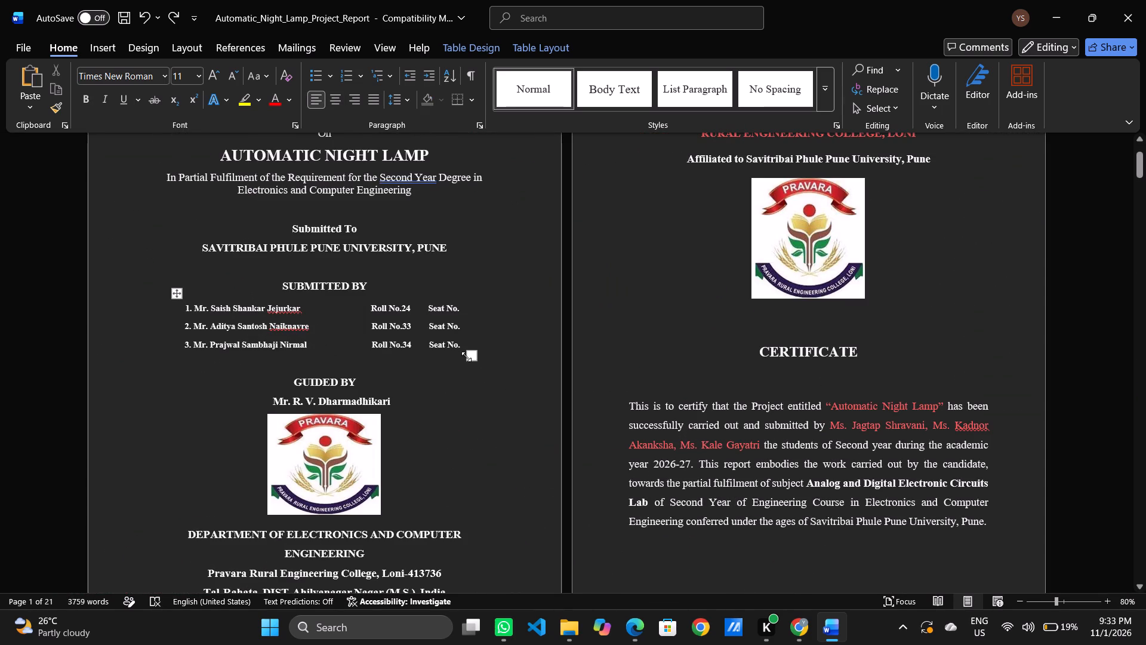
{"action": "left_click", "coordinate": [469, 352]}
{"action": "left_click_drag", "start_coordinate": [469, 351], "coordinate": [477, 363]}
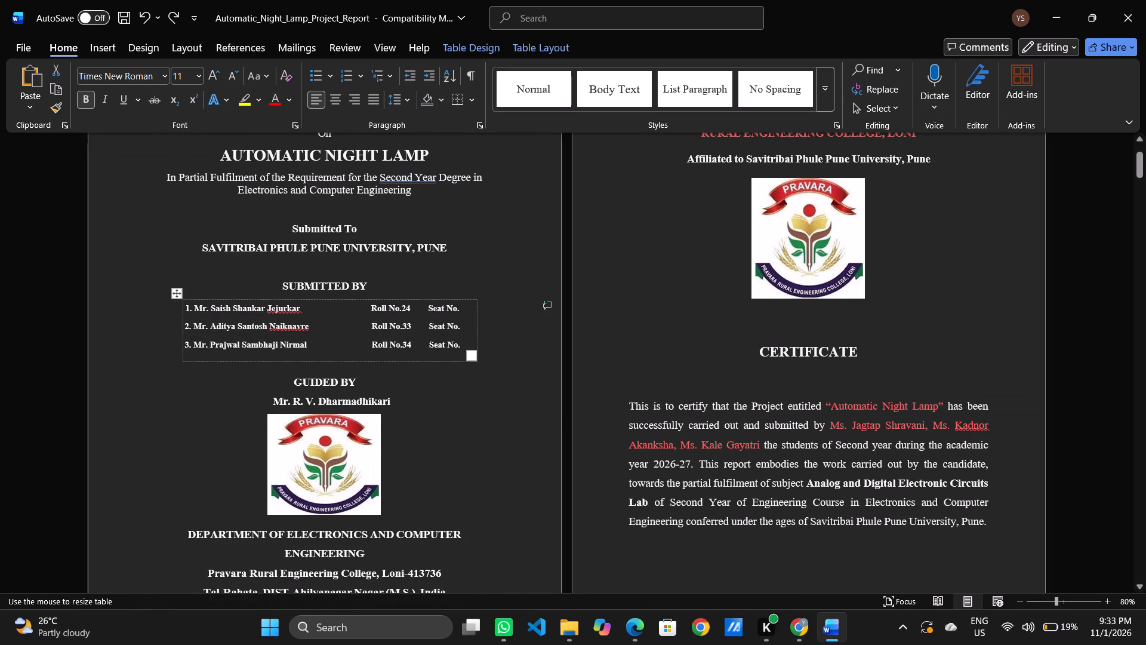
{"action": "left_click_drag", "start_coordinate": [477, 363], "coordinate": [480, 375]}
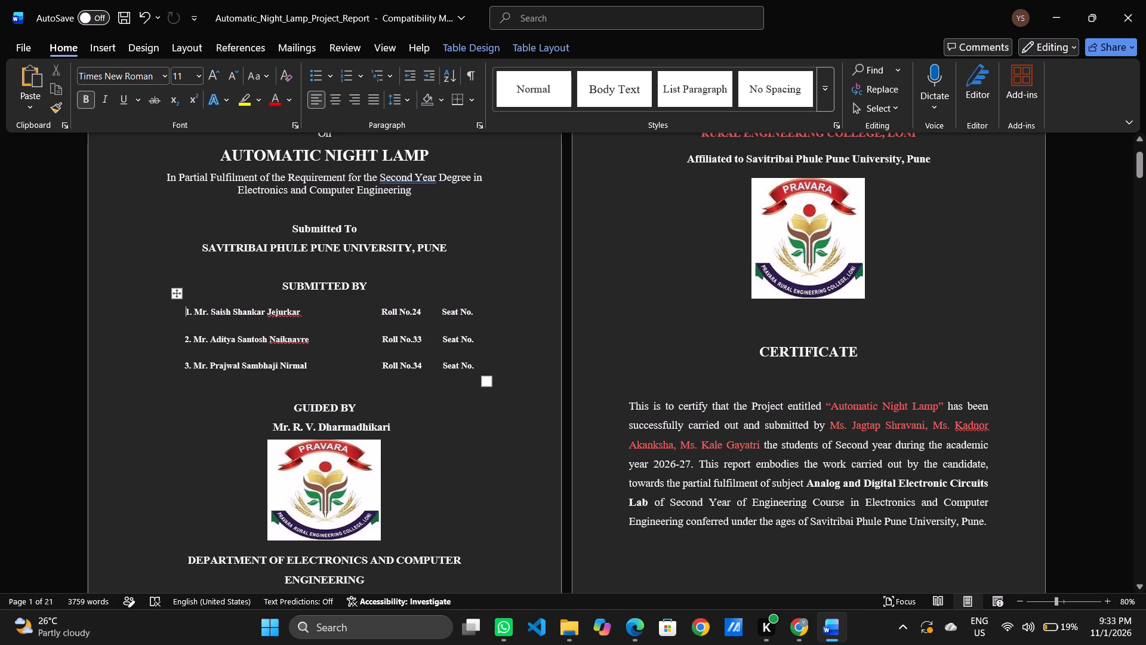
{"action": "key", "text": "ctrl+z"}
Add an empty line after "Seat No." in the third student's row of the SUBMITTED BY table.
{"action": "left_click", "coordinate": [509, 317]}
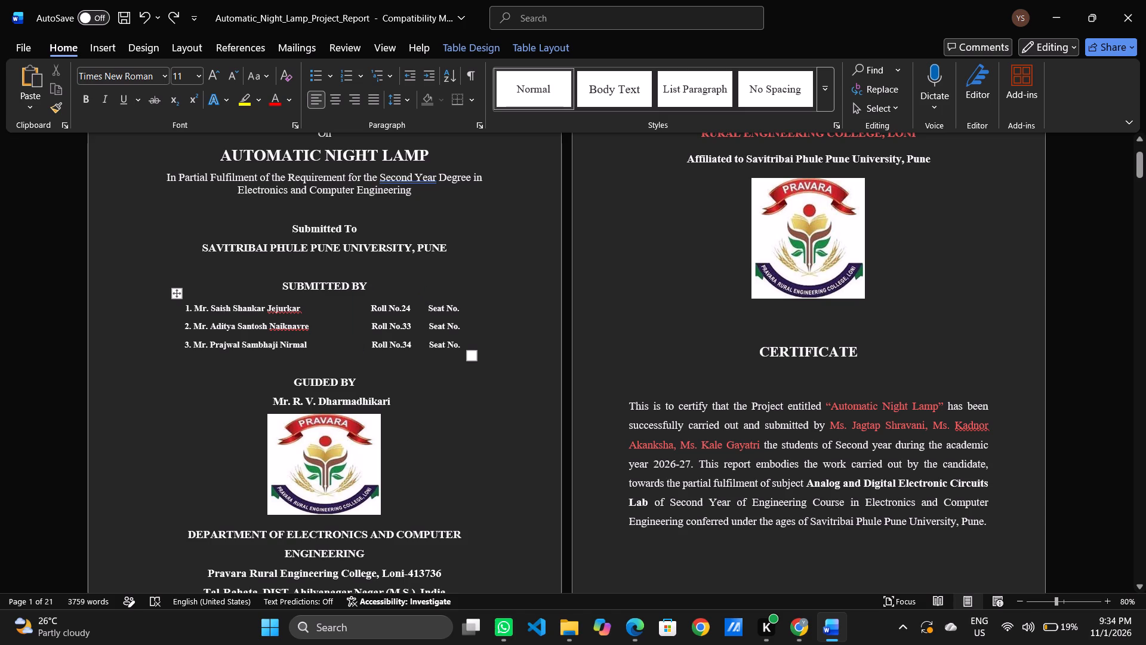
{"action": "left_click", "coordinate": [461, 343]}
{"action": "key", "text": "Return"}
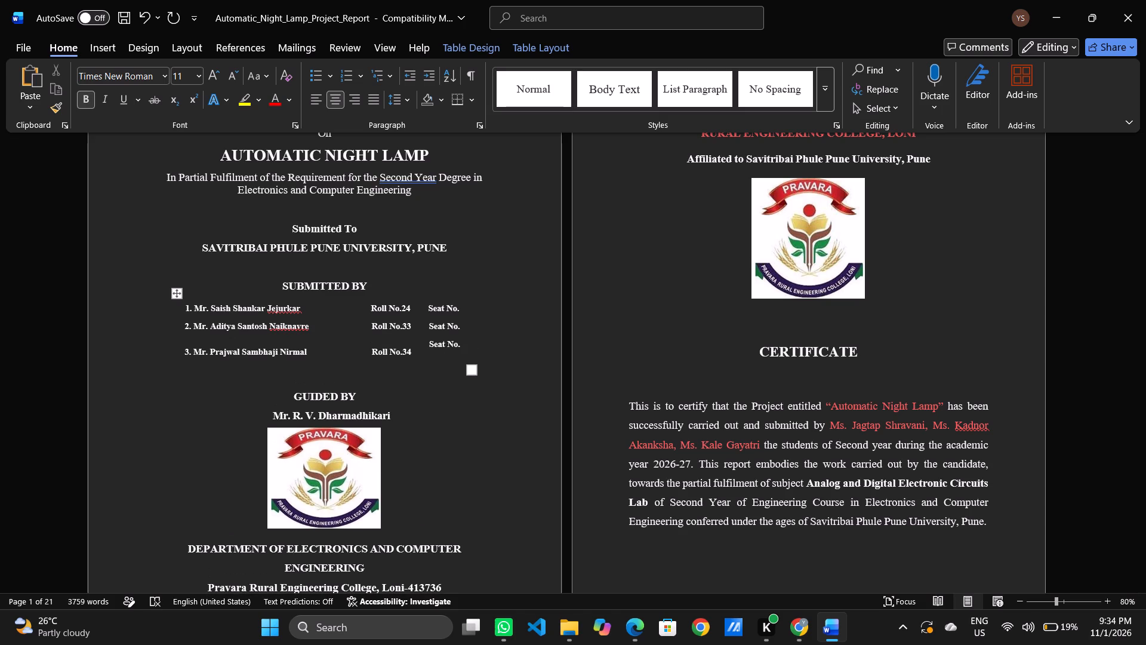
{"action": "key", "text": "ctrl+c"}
Undo the added line and the pasted student list, going back to the original three rows under SUBMITTED BY.
{"action": "key", "text": "ctrl+z"}
{"action": "key", "text": "ctrl+z"}
{"action": "key", "text": "ctrl+z"}
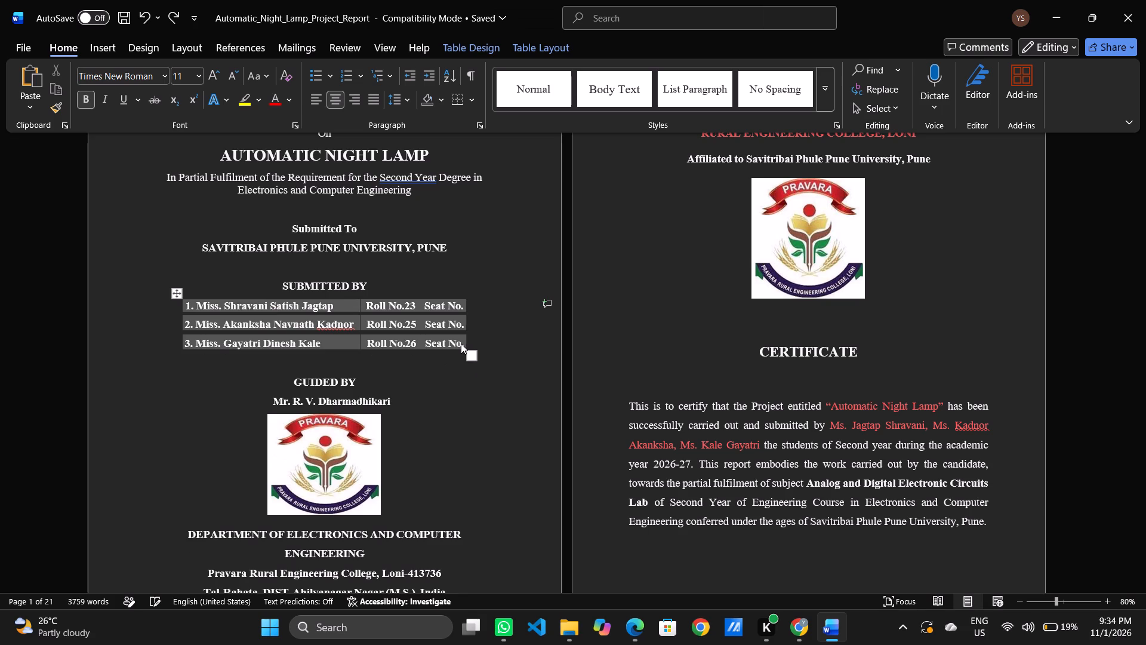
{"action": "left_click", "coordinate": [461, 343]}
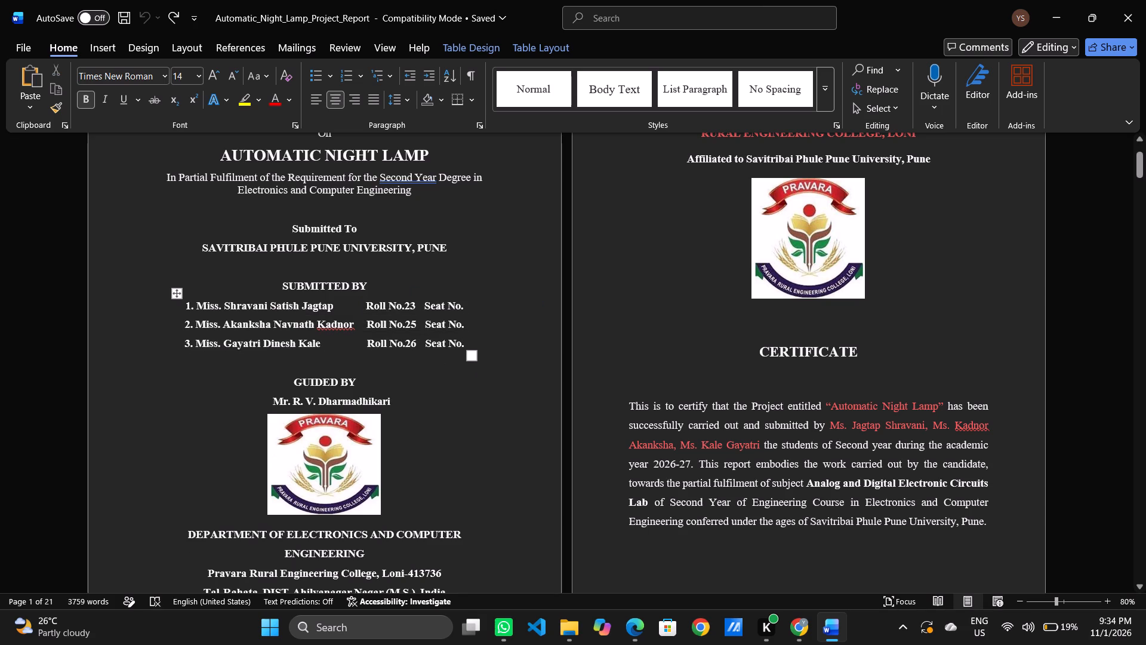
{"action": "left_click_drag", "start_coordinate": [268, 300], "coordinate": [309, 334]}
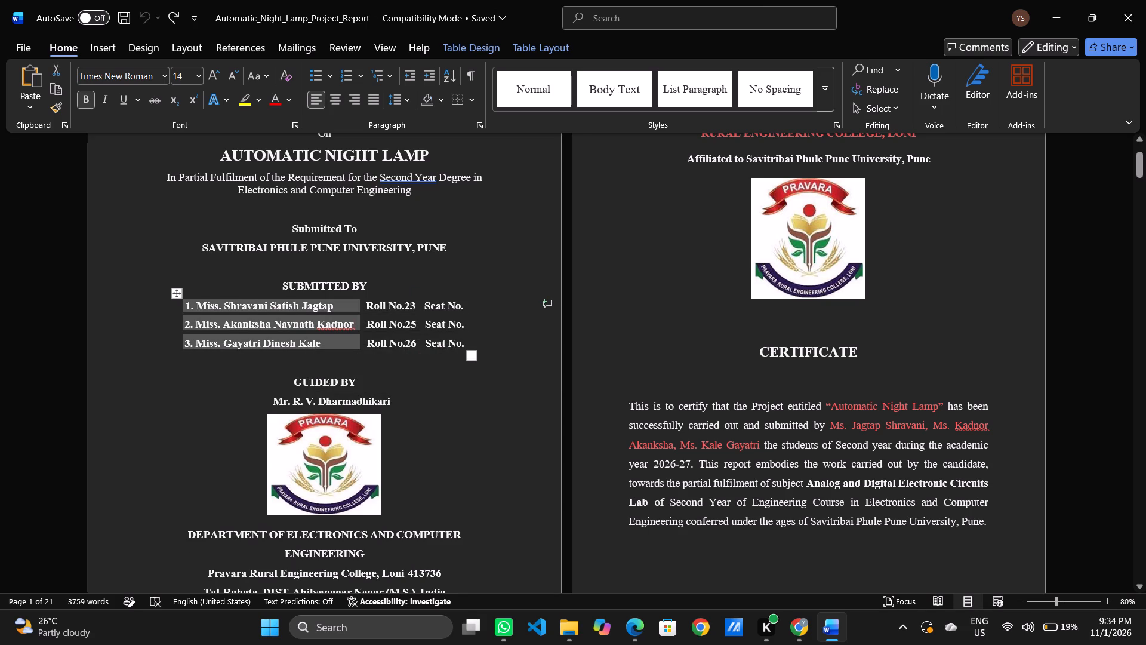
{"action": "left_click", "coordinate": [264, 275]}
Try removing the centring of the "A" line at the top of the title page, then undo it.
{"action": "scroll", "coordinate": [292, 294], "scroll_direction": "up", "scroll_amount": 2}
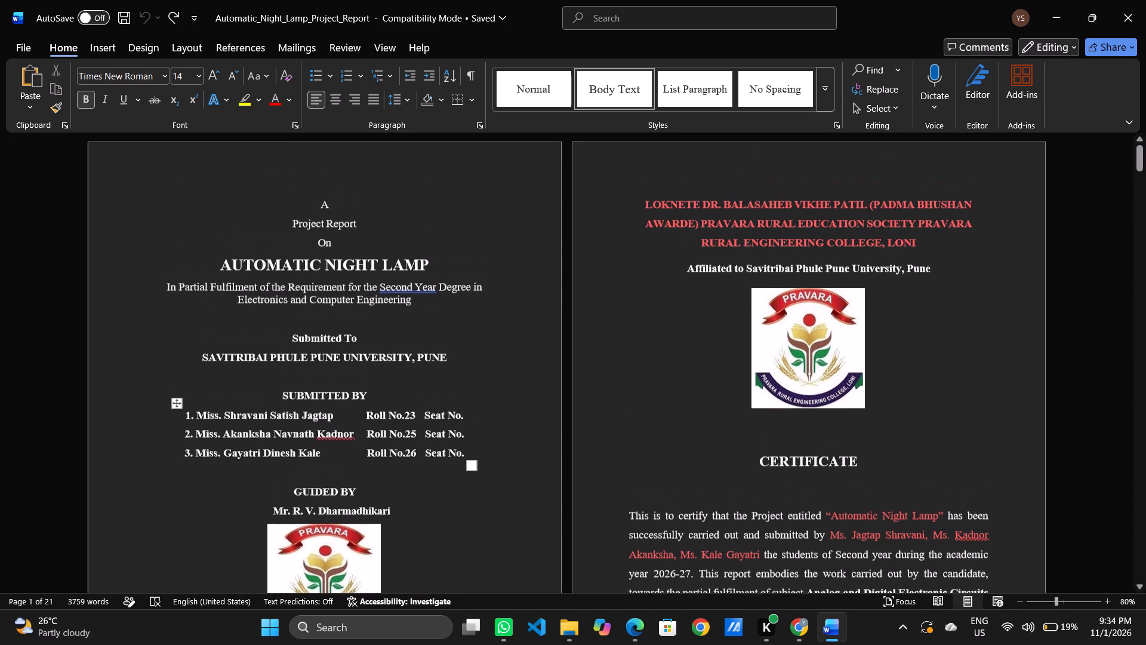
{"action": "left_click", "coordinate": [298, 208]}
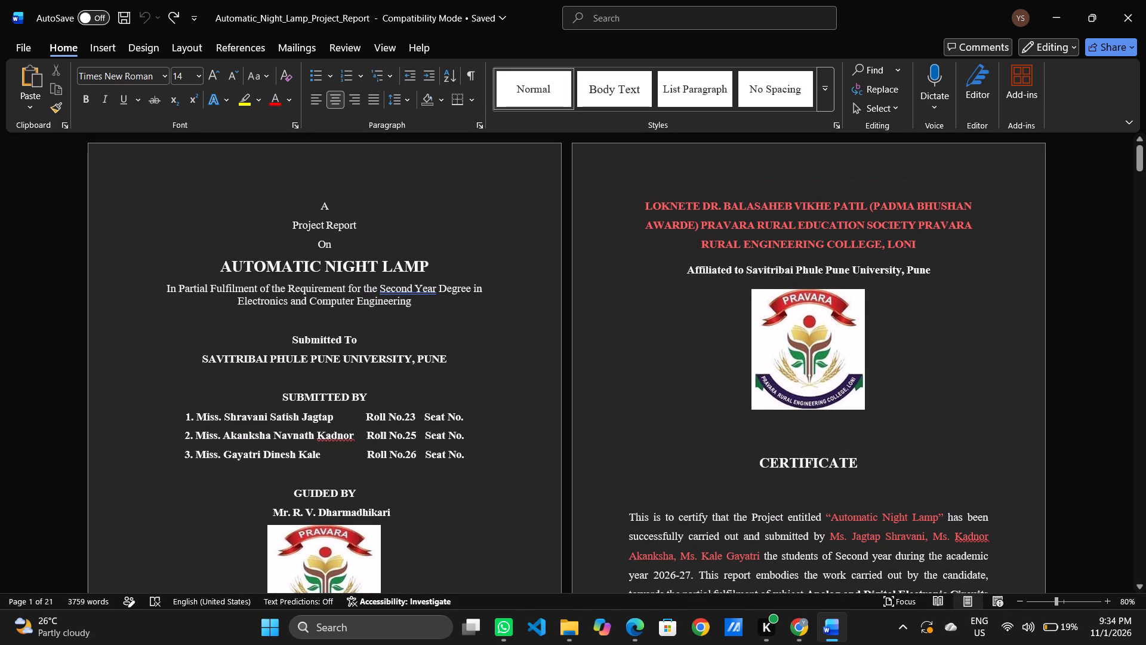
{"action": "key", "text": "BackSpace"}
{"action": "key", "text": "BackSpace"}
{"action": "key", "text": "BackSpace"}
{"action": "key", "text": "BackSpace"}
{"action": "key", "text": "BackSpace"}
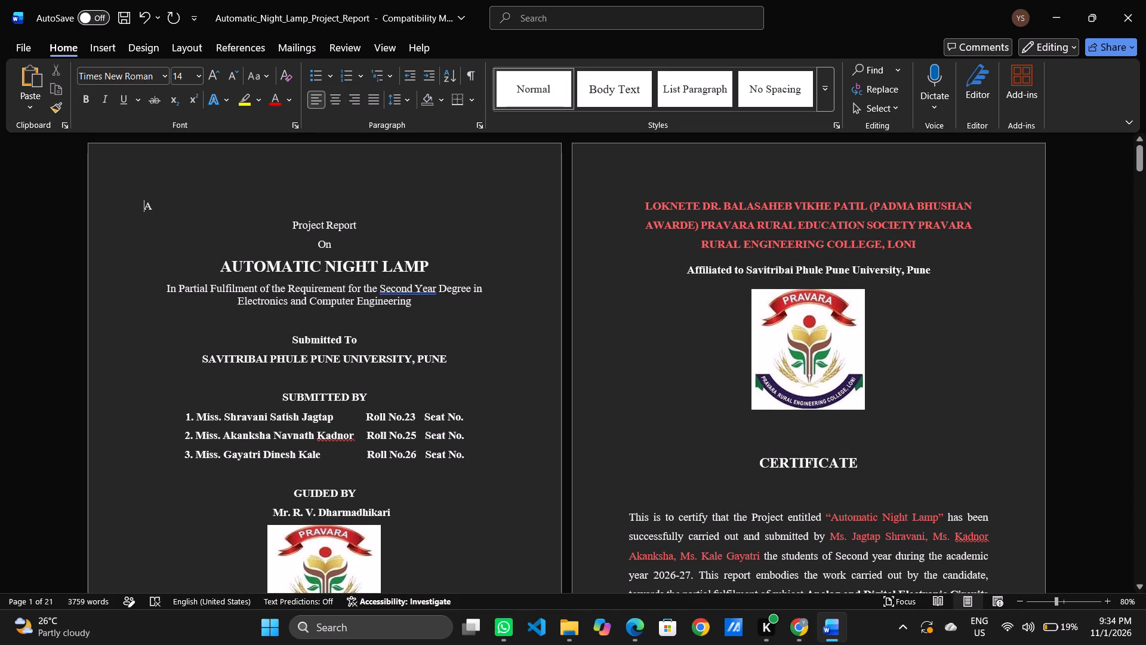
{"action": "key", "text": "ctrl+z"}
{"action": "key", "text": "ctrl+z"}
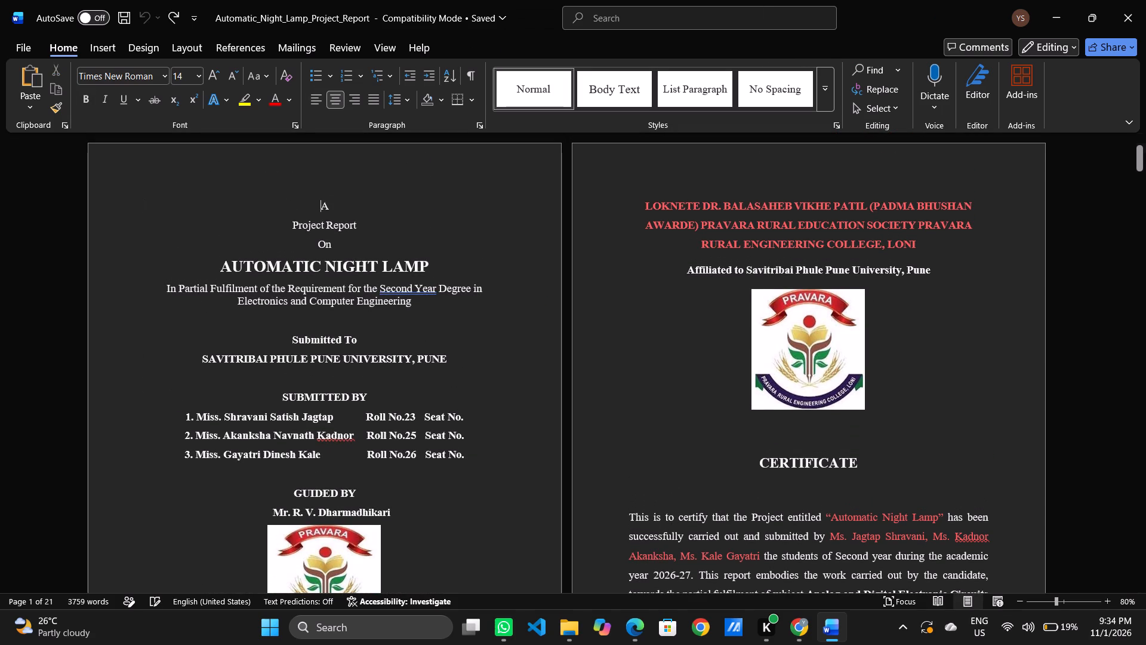
Delete the first student's title and name in the SUBMITTED BY table and begin the replacement entry with "Me.".
{"action": "scroll", "coordinate": [298, 208], "scroll_direction": "up", "scroll_amount": 1}
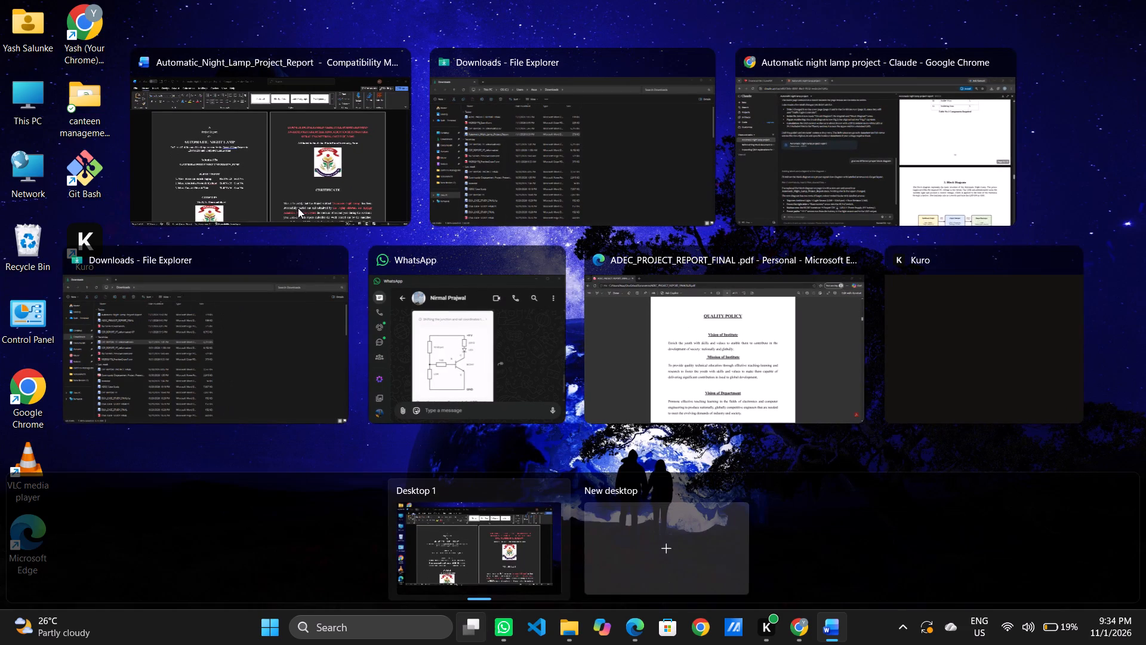
{"action": "scroll", "coordinate": [298, 208], "scroll_direction": "up", "scroll_amount": 1}
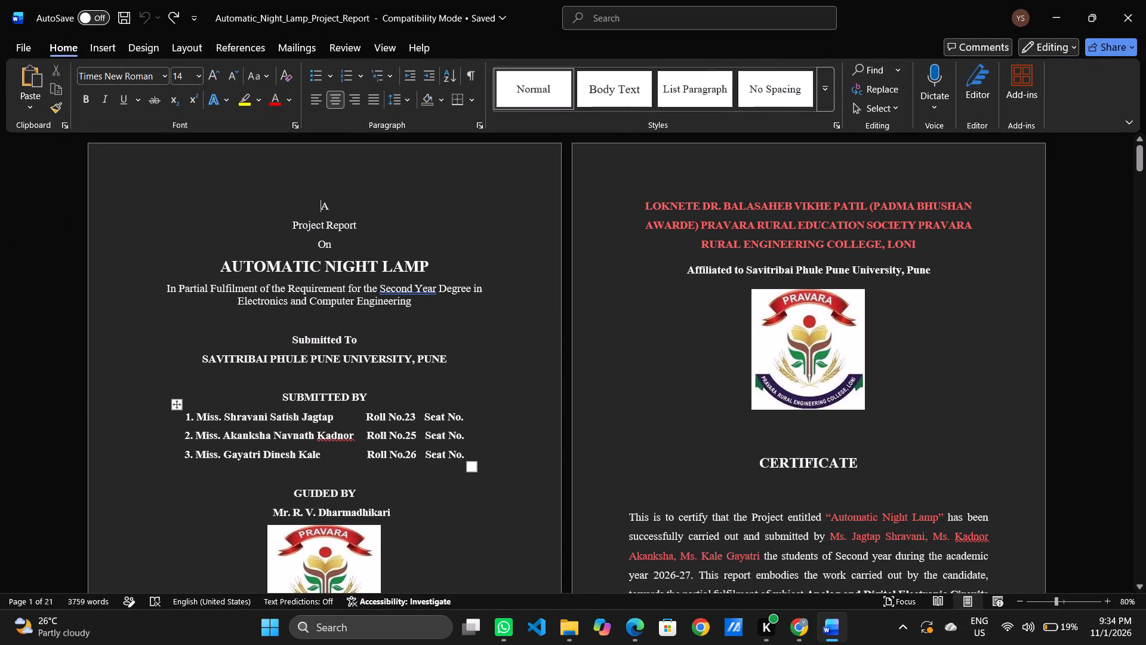
{"action": "left_click_drag", "start_coordinate": [345, 420], "coordinate": [284, 431]}
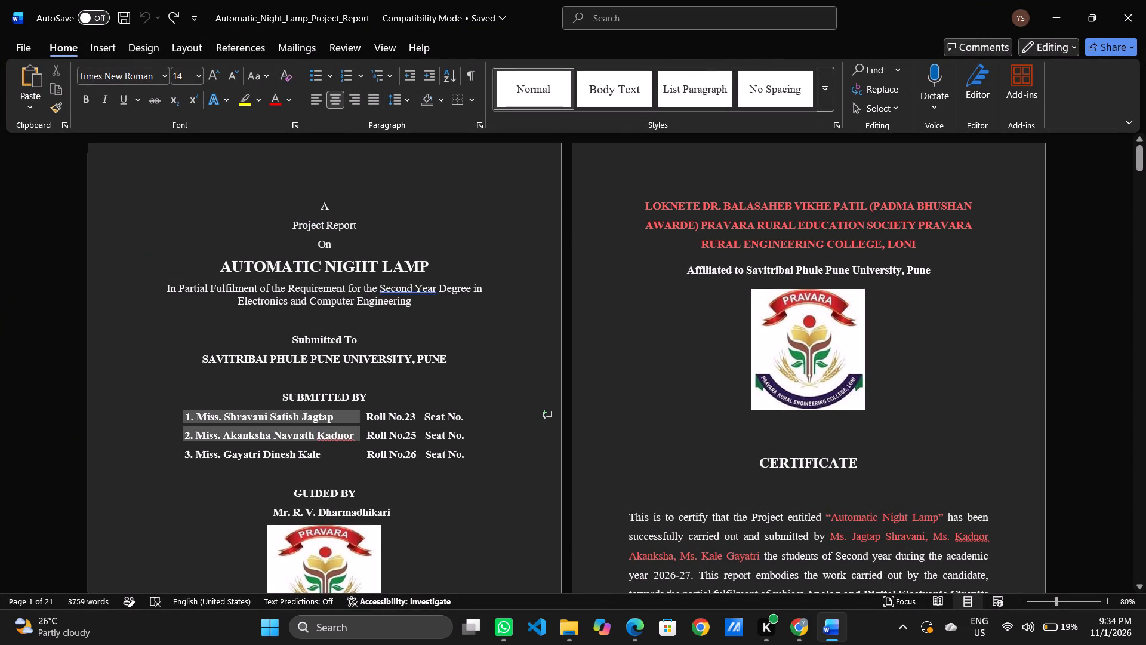
{"action": "left_click_drag", "start_coordinate": [284, 431], "coordinate": [337, 417]}
{"action": "left_click", "coordinate": [337, 417]}
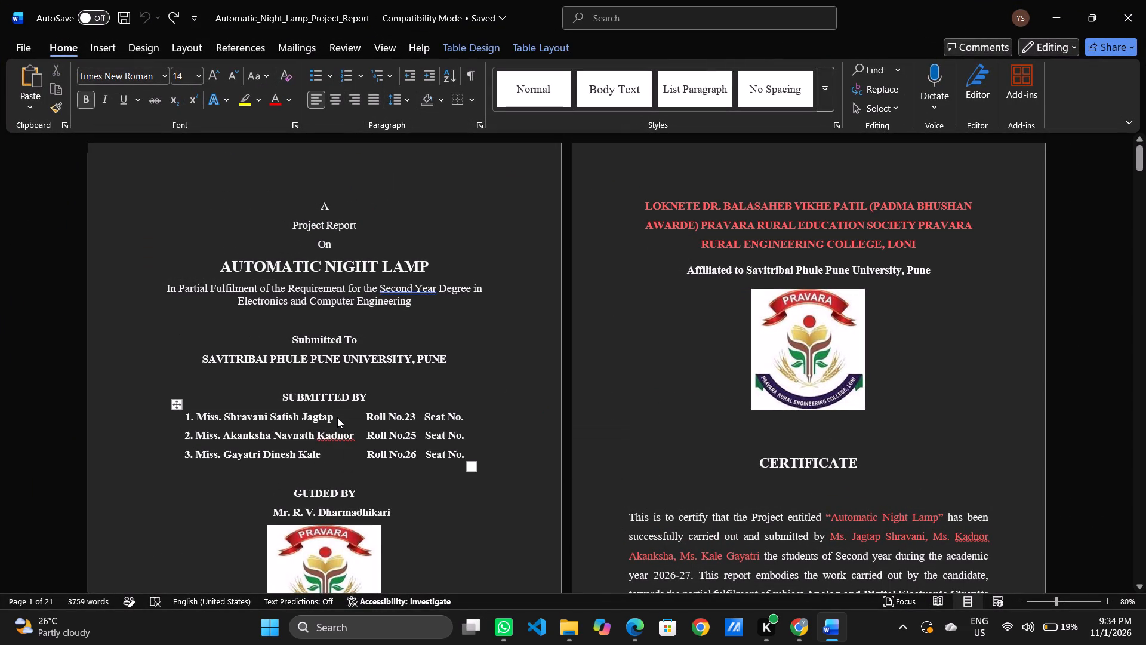
{"action": "key", "text": "BackSpace"}
{"action": "key", "text": "BackSpace"}
{"action": "key", "text": "BackSpace"}
{"action": "key", "text": "BackSpace"}
{"action": "key", "text": "BackSpace"}
{"action": "key", "text": "BackSpace"}
{"action": "key", "text": "BackSpace"}
{"action": "key", "text": "BackSpace"}
{"action": "key", "text": "BackSpace"}
{"action": "key", "text": "BackSpace"}
{"action": "key", "text": "BackSpace"}
{"action": "key", "text": "BackSpace"}
{"action": "key", "text": "BackSpace"}
{"action": "key", "text": "BackSpace"}
{"action": "key", "text": "BackSpace"}
{"action": "key", "text": "BackSpace"}
{"action": "key", "text": "BackSpace"}
{"action": "key", "text": "BackSpace"}
{"action": "key", "text": "BackSpace"}
{"action": "key", "text": "BackSpace"}
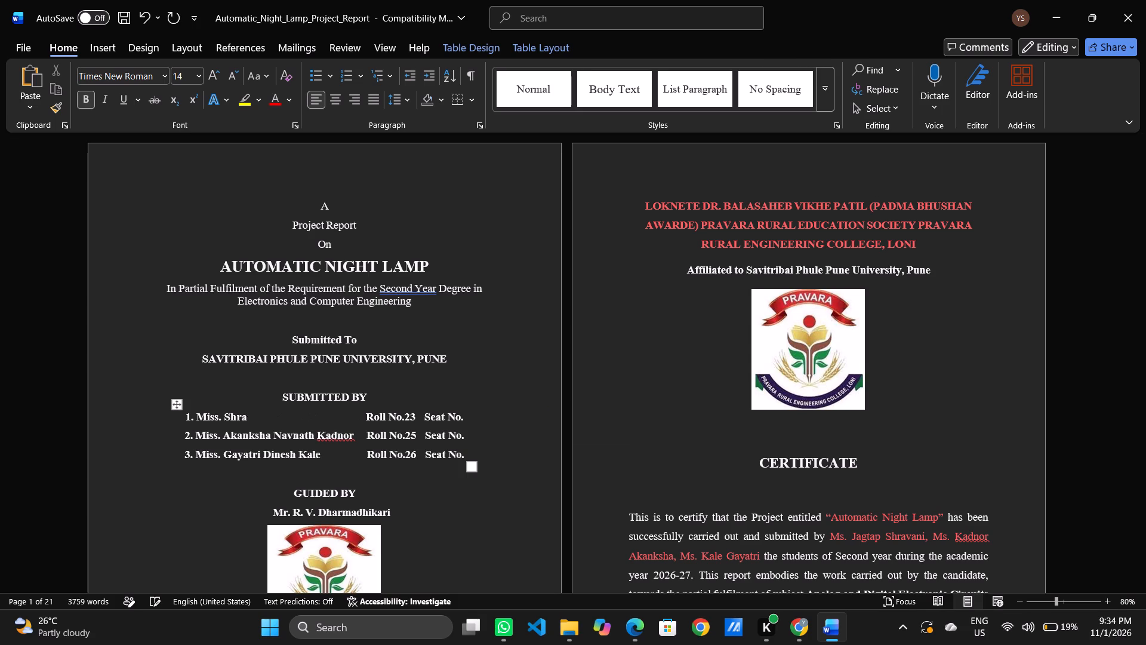
{"action": "key", "text": "BackSpace"}
{"action": "key", "text": "BackSpace"}
{"action": "key", "text": "BackSpace"}
{"action": "key", "text": "BackSpace"}
{"action": "key", "text": "e"}
{"action": "key", "text": "slash"}
{"action": "key", "text": "BackSpace"}
{"action": "key", "text": "period"}
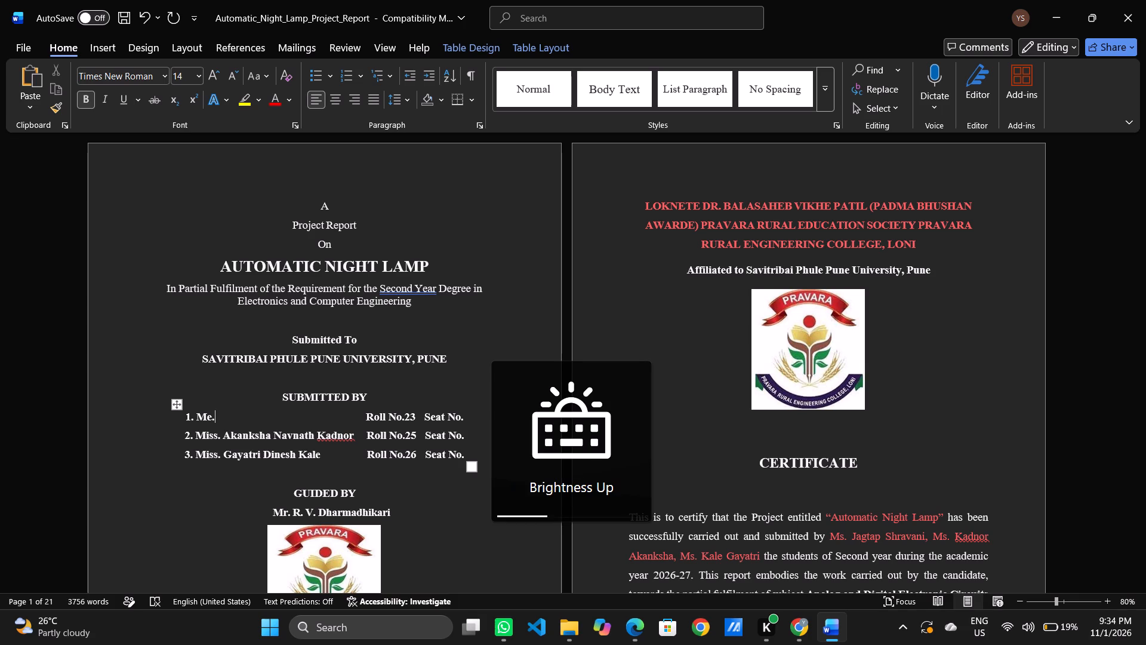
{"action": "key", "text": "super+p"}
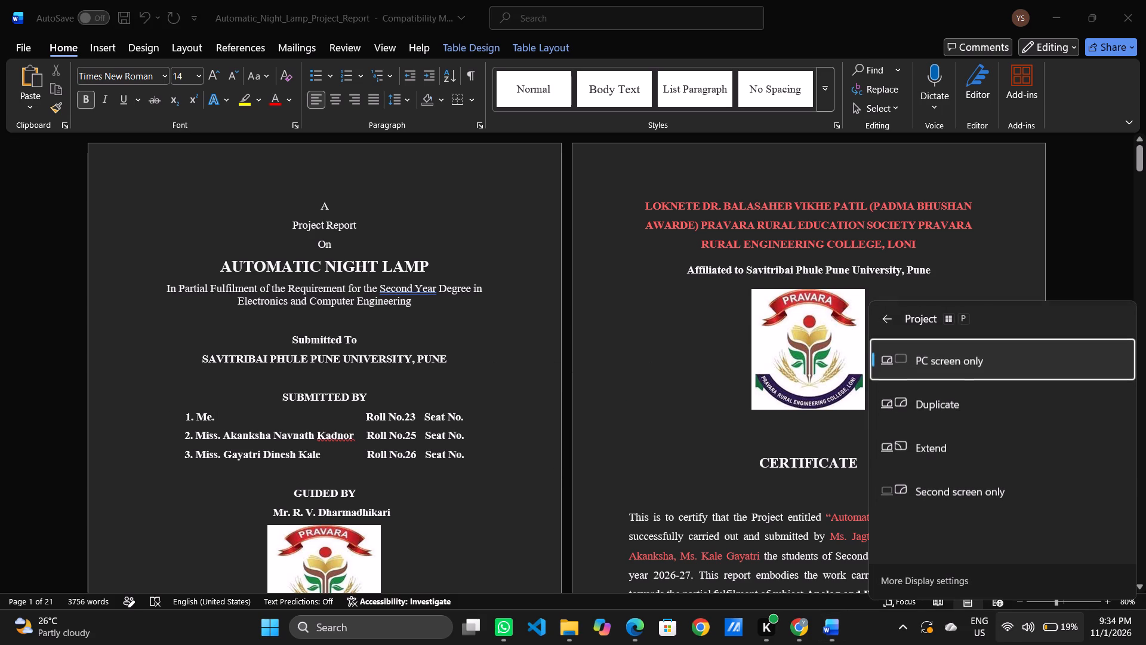
Replace the first student's entry under SUBMITTED BY with the title "Mr." and the new student's full name.
{"action": "left_click", "coordinate": [248, 405]}
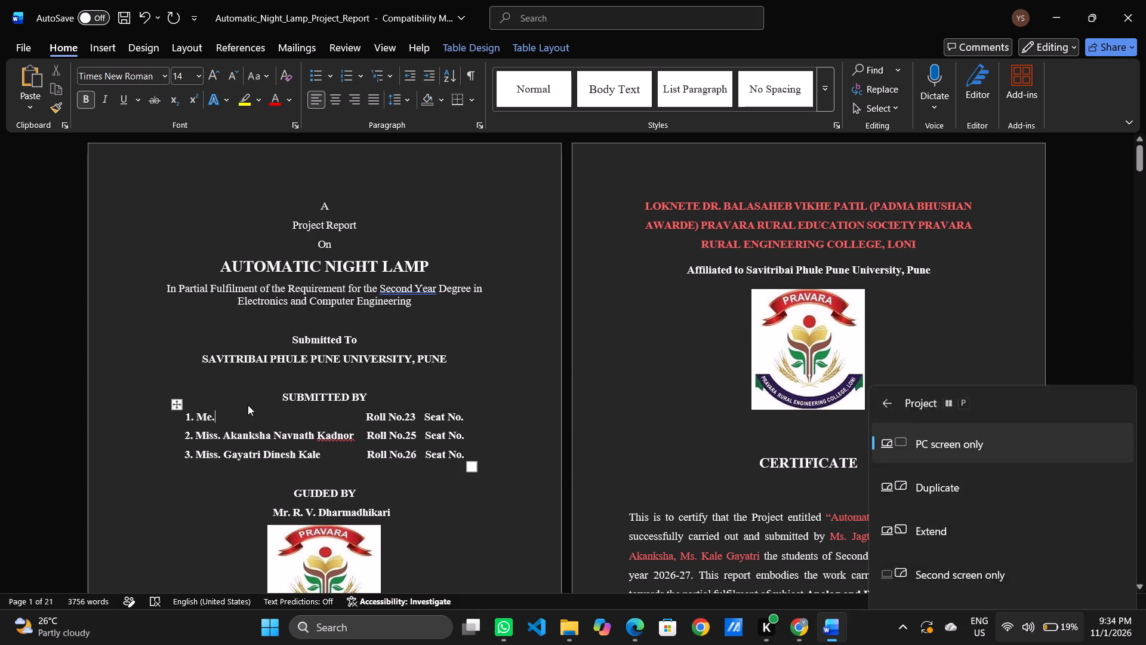
{"action": "key", "text": "BackSpace"}
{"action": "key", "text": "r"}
{"action": "key", "text": "BackSpace"}
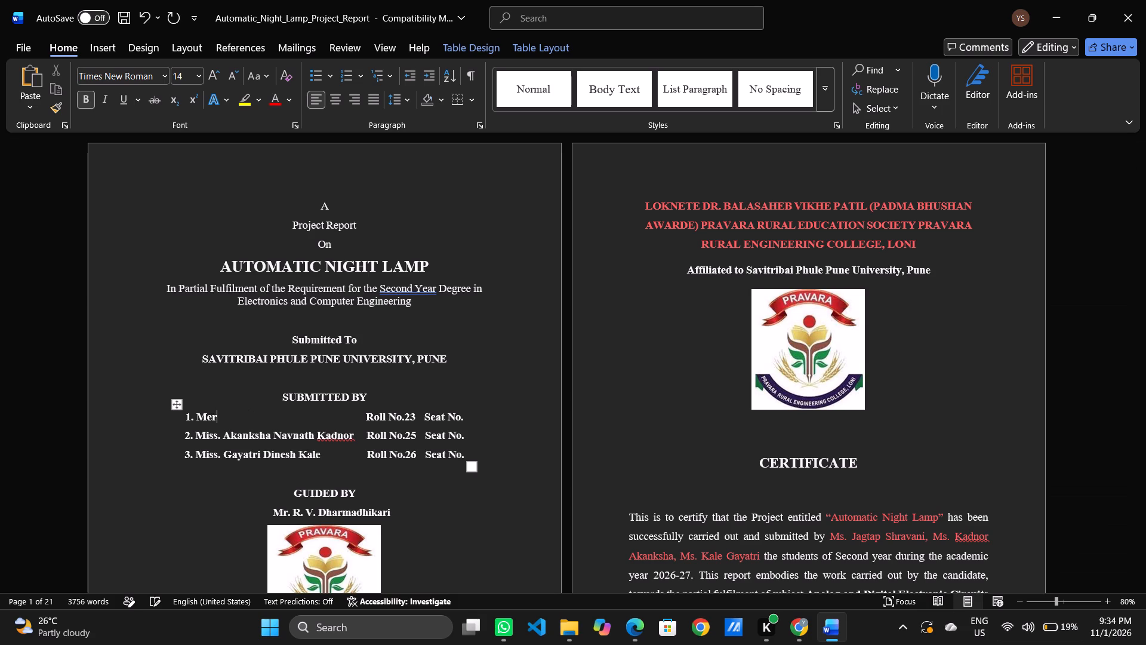
{"action": "key", "text": "BackSpace"}
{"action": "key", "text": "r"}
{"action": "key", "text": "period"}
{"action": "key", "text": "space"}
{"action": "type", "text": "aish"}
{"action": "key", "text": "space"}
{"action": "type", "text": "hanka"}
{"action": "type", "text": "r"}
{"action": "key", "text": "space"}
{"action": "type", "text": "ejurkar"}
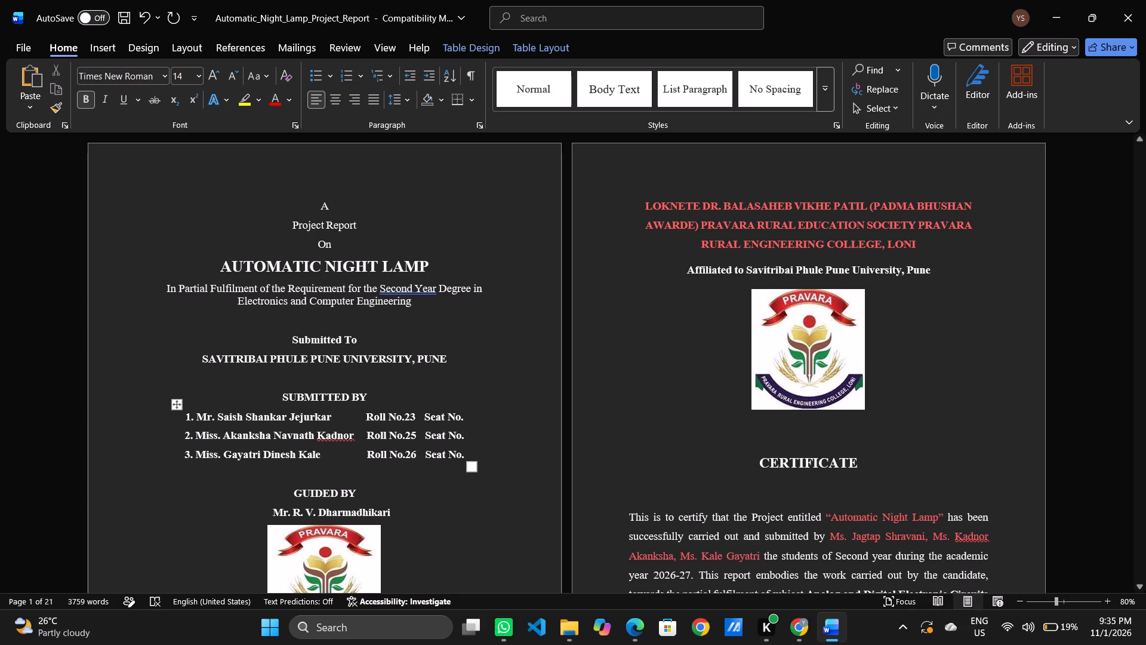
Change the first student's roll number in the SUBMITTED BY table to 24.
{"action": "left_click", "coordinate": [414, 413]}
{"action": "key", "text": "BackSpace"}
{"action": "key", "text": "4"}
Replace the second student's title and name in the SUBMITTED BY table with "Mr." and the new student's full name.
{"action": "left_click_drag", "start_coordinate": [356, 440], "coordinate": [245, 432]}
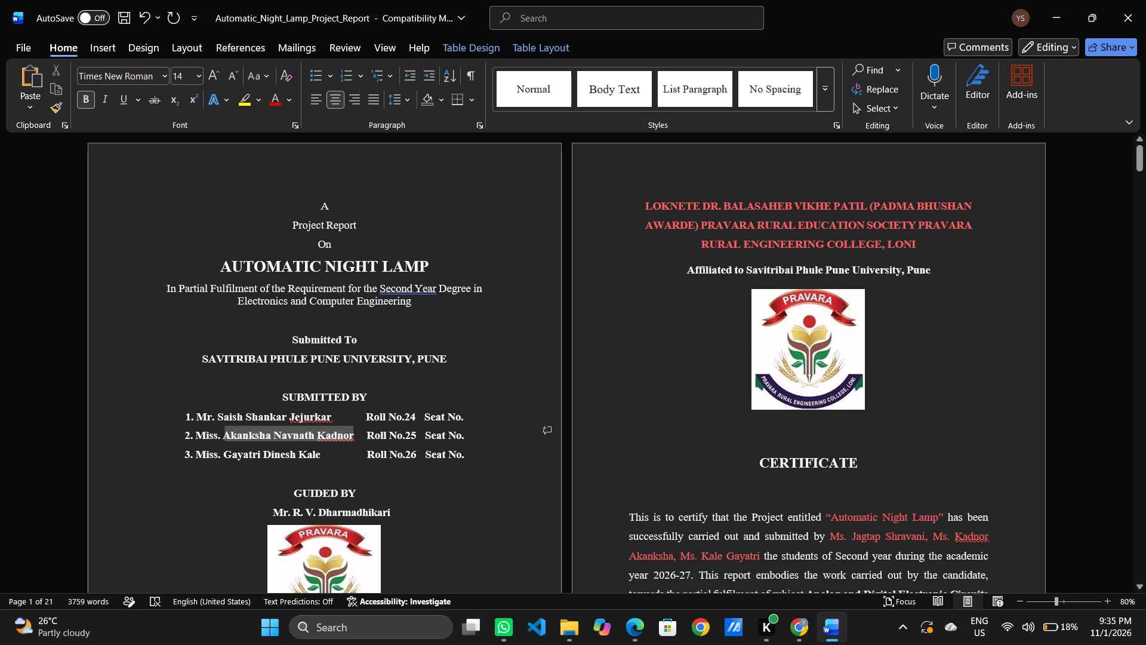
{"action": "left_click_drag", "start_coordinate": [245, 432], "coordinate": [241, 436]}
{"action": "key", "text": "BackSpace"}
{"action": "key", "text": "BackSpace"}
{"action": "key", "text": "BackSpace"}
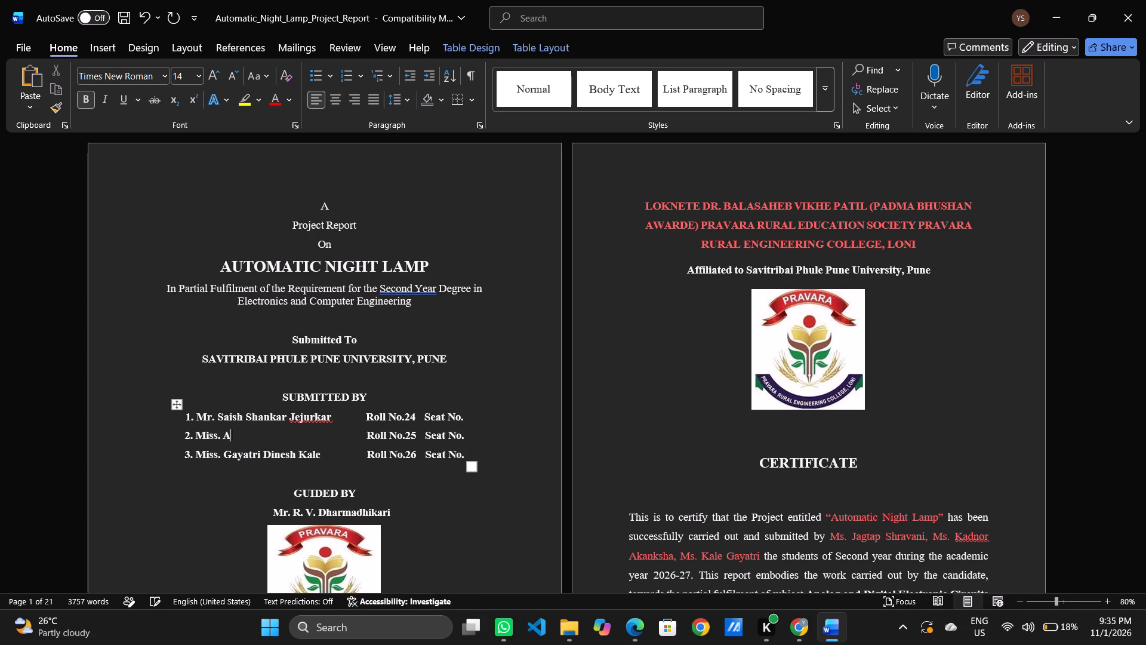
{"action": "key", "text": "BackSpace"}
{"action": "key", "text": "BackSpace"}
{"action": "key", "text": "BackSpace"}
{"action": "key", "text": "BackSpace"}
{"action": "key", "text": "BackSpace"}
{"action": "key", "text": "BackSpace"}
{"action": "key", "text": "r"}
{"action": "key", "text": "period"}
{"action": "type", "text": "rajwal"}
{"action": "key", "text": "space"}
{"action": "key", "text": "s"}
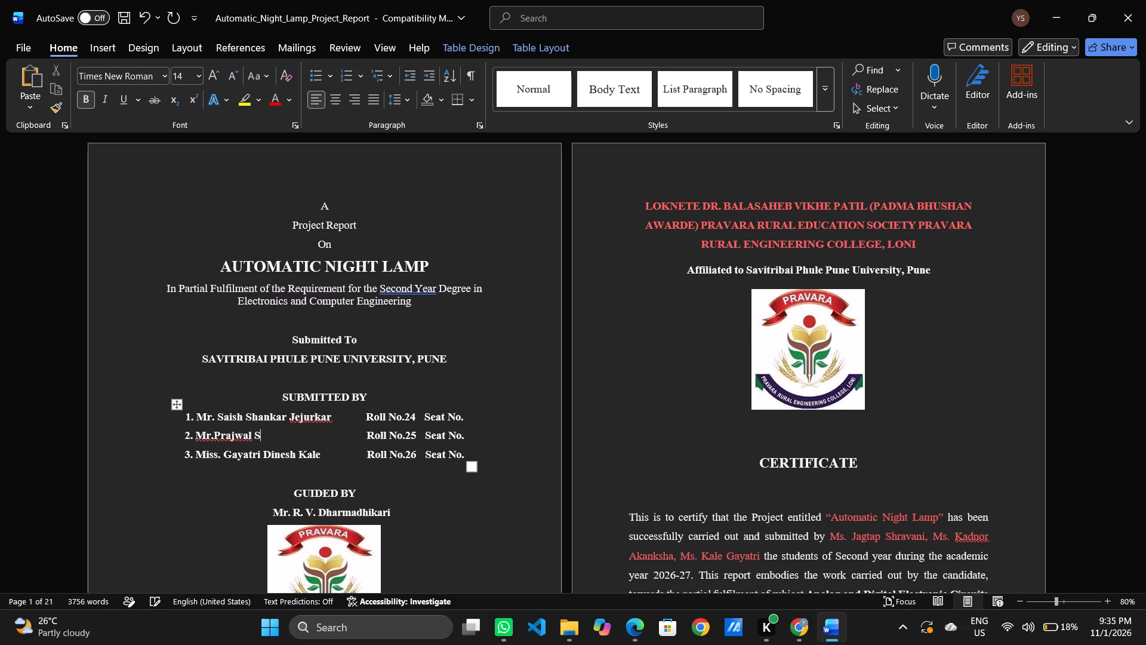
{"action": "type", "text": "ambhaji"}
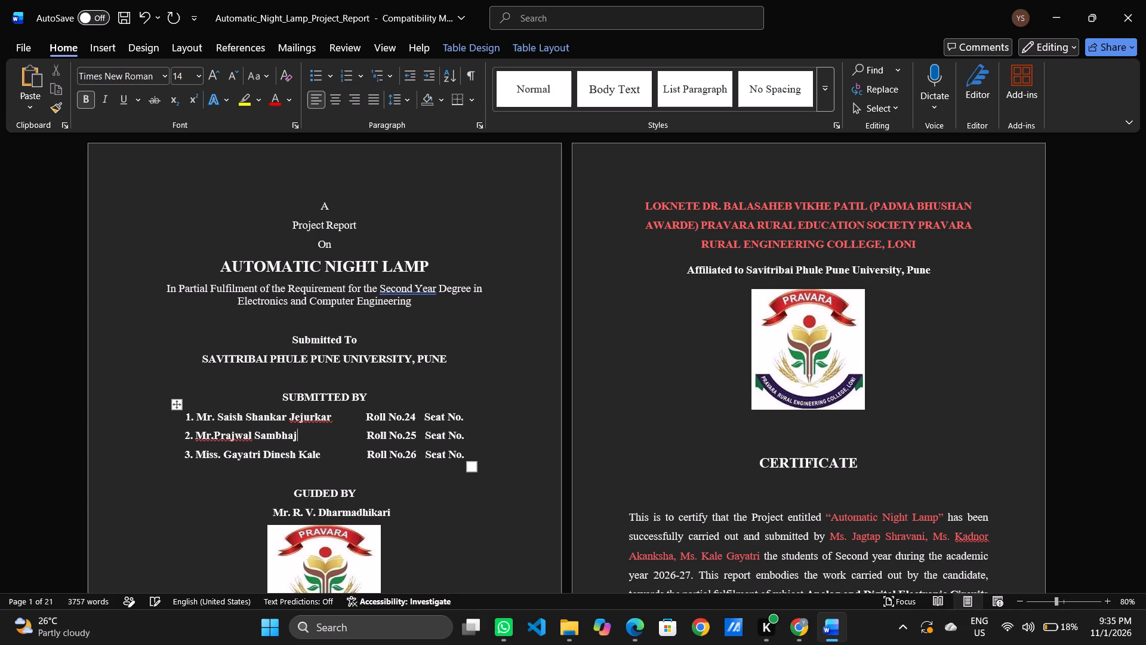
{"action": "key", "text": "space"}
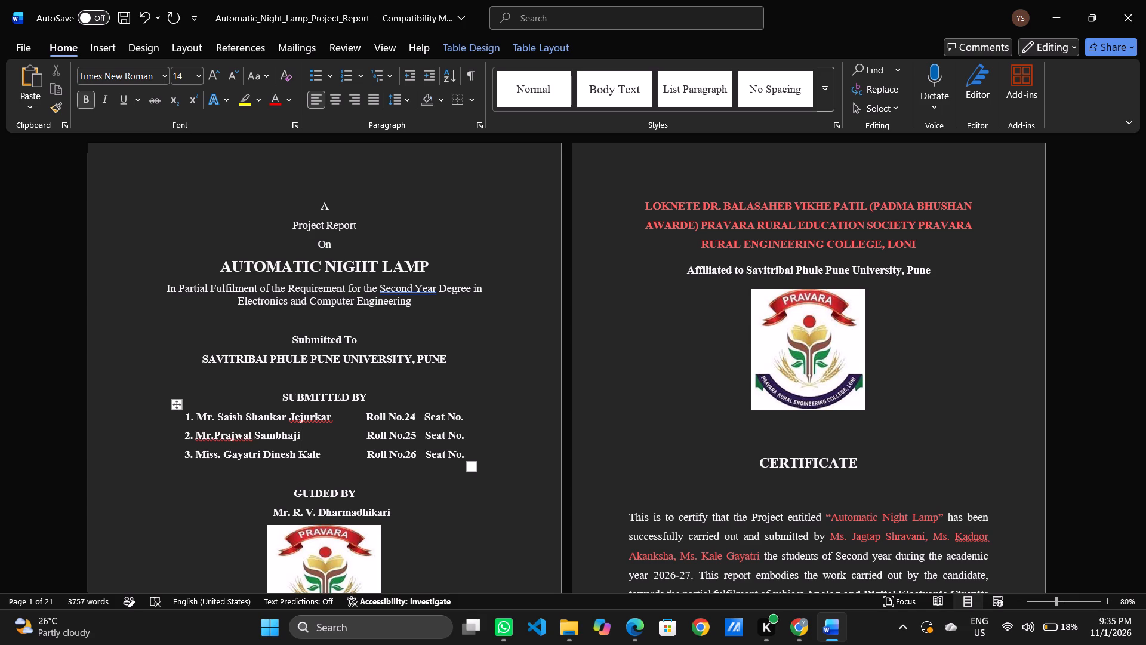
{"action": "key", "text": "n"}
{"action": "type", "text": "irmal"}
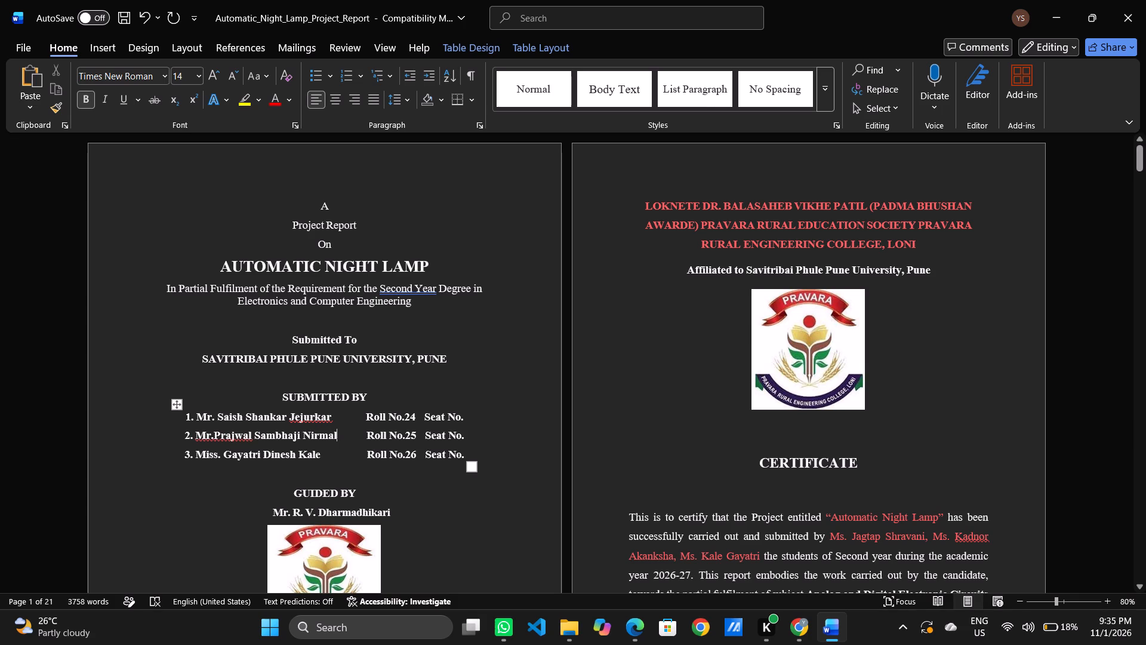
Change the second student's roll number in the SUBMITTED BY table to 34.
{"action": "left_click", "coordinate": [418, 441]}
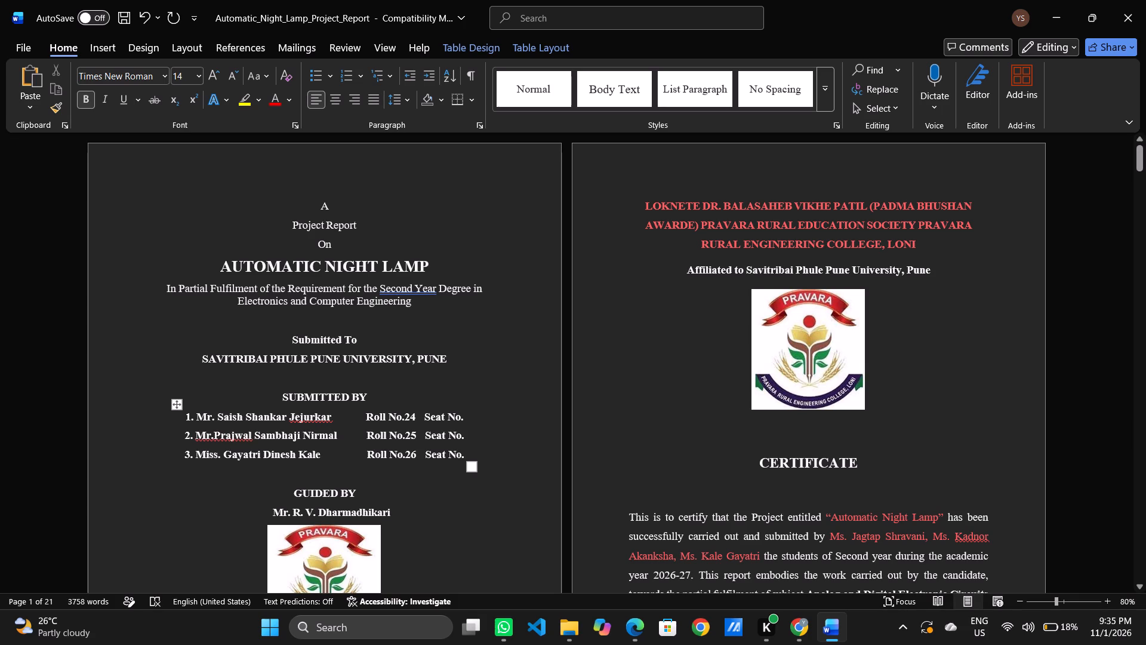
{"action": "left_click", "coordinate": [418, 434]}
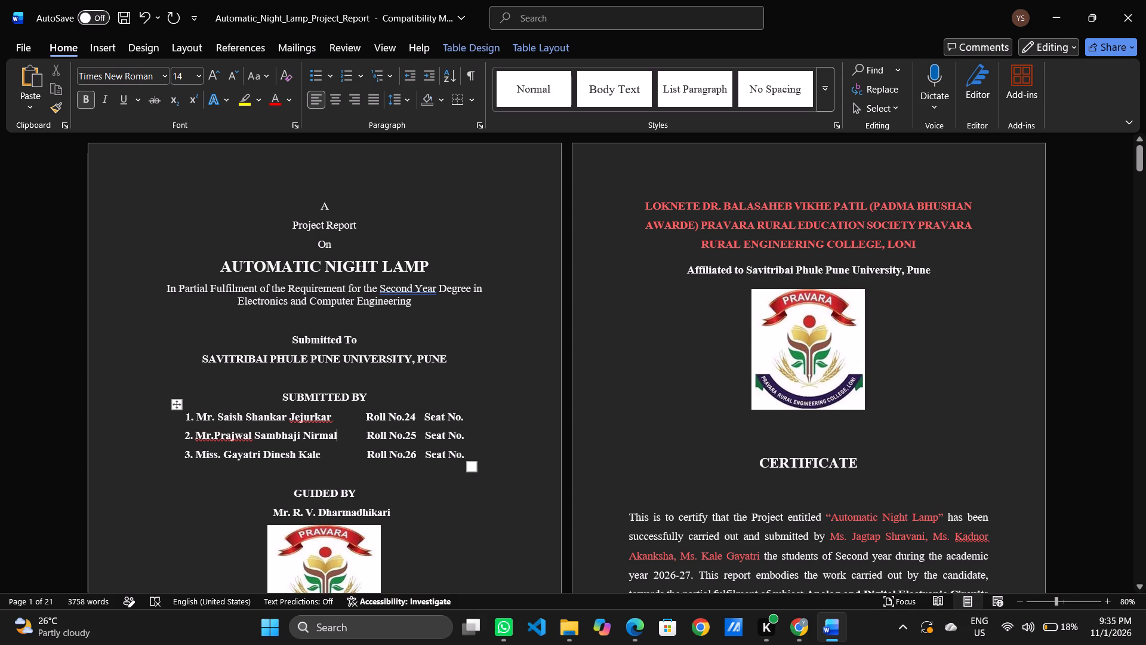
{"action": "left_click", "coordinate": [414, 436]}
{"action": "key", "text": "BackSpace"}
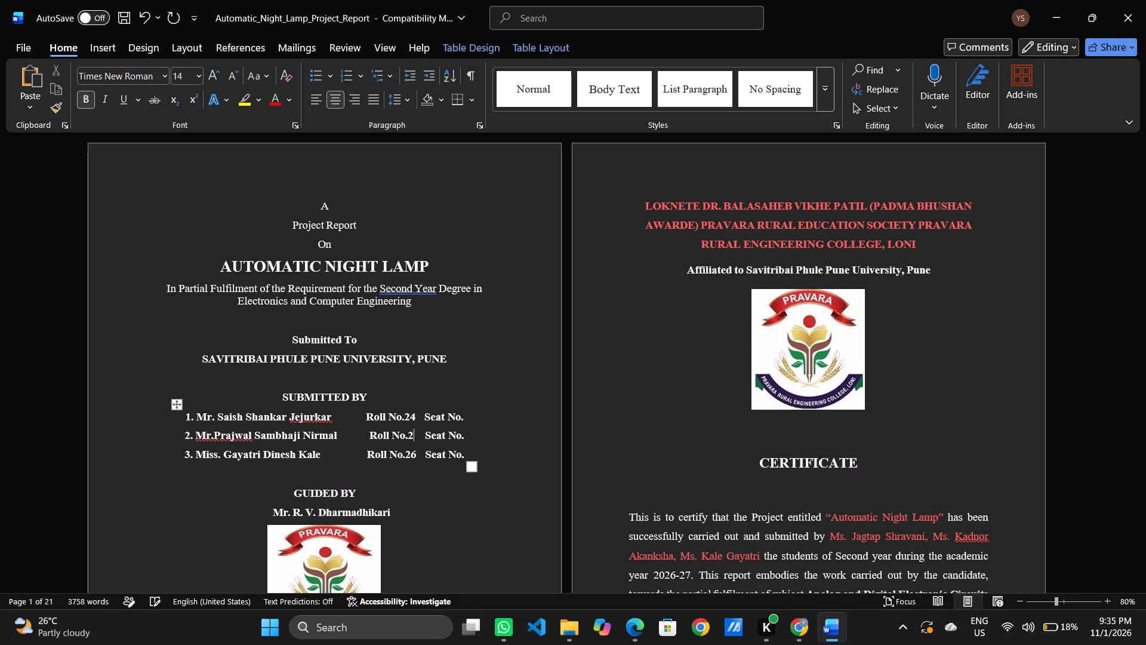
{"action": "key", "text": "BackSpace"}
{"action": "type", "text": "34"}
Change the third student's roll number in the SUBMITTED BY table to 41.
{"action": "left_click", "coordinate": [417, 455]}
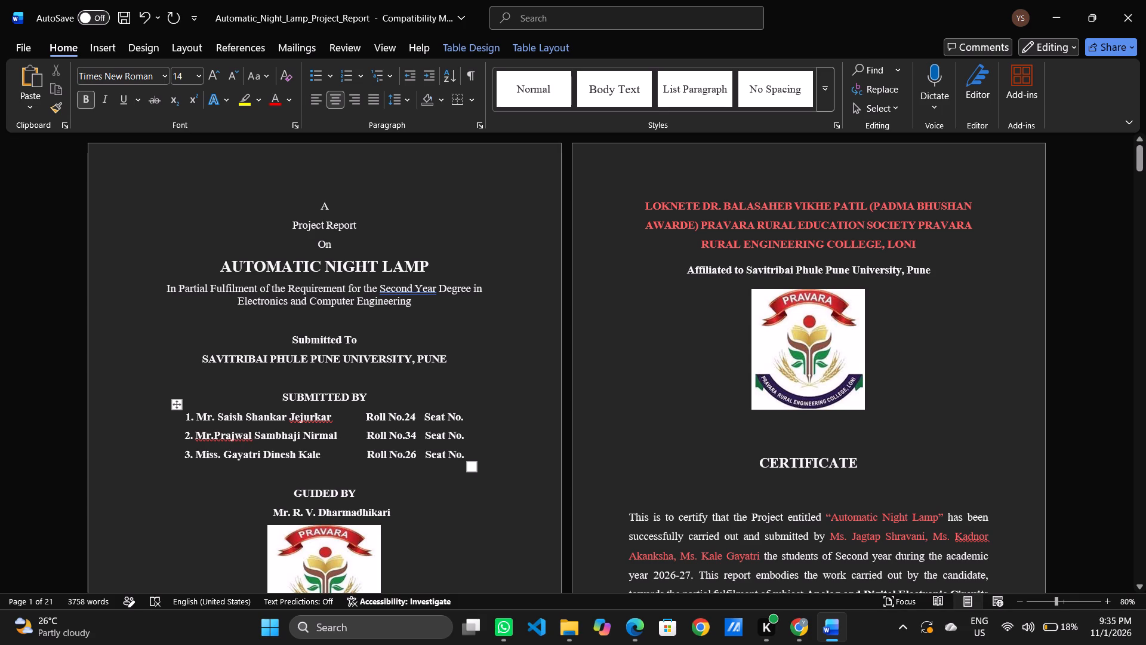
{"action": "key", "text": "BackSpace"}
{"action": "key", "text": "BackSpace"}
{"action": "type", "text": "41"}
Replace the third student's title and name in the SUBMITTED BY table with "Mr." and the new student's full name.
{"action": "left_click_drag", "start_coordinate": [317, 454], "coordinate": [202, 465]}
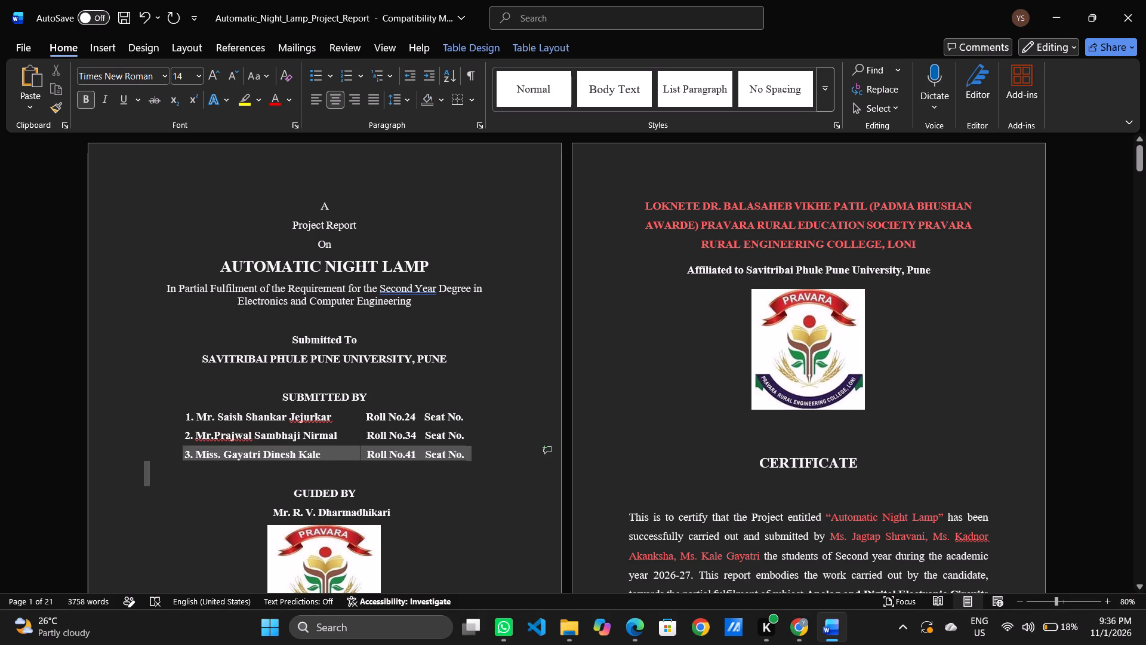
{"action": "left_click_drag", "start_coordinate": [202, 465], "coordinate": [207, 460]}
{"action": "key", "text": "BackSpace"}
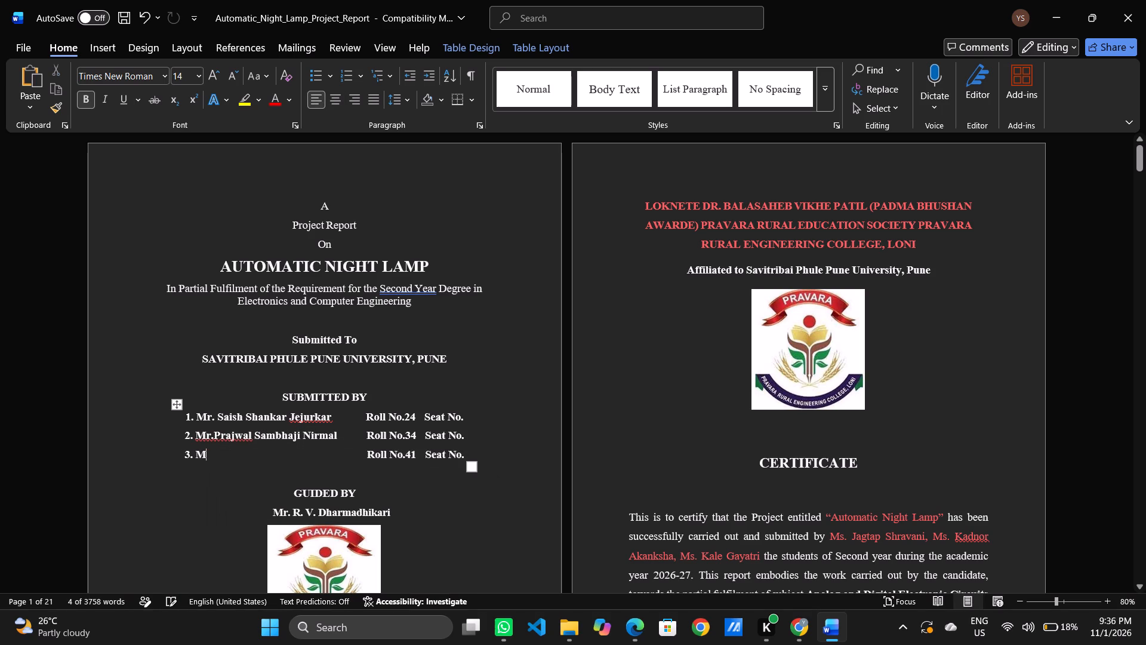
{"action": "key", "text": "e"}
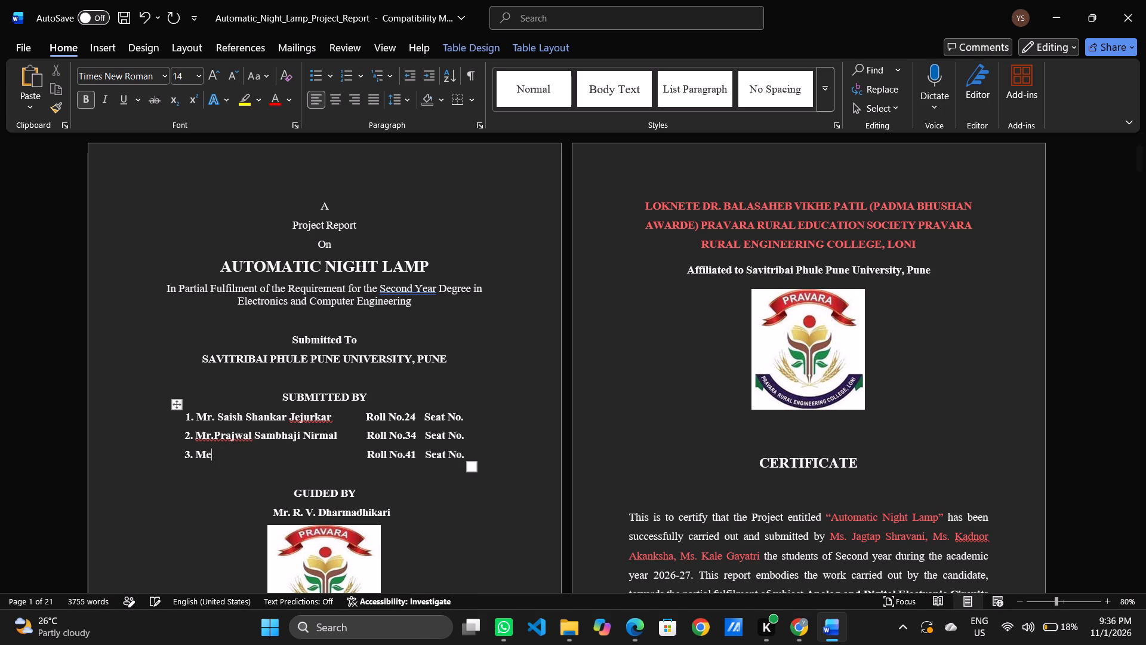
{"action": "key", "text": "BackSpace"}
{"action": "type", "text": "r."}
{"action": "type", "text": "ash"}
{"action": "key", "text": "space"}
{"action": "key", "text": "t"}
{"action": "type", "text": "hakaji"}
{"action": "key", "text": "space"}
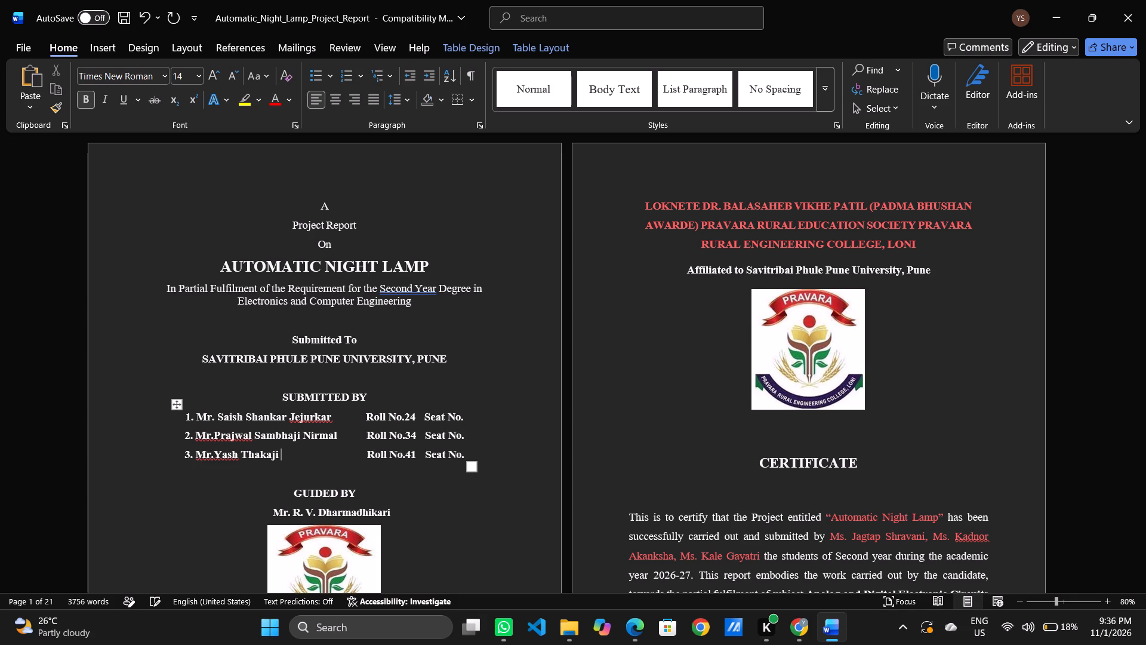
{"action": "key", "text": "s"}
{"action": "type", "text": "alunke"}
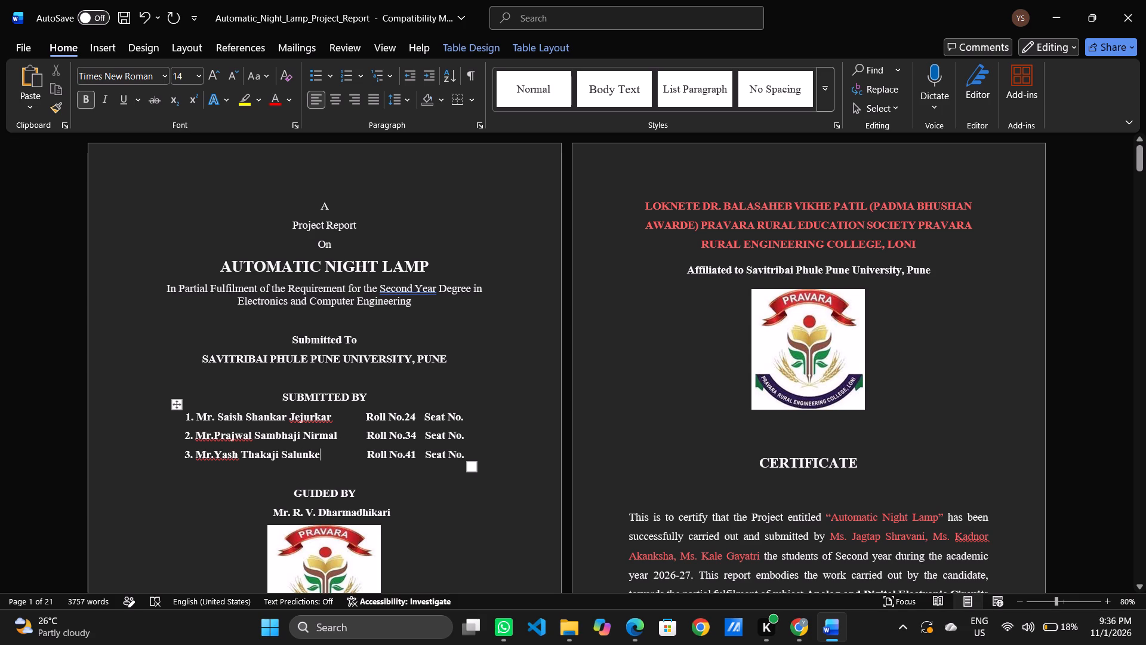
Add two empty rows below the third student's row in the SUBMITTED BY table.
{"action": "left_click", "coordinate": [174, 456]}
{"action": "left_click", "coordinate": [166, 441]}
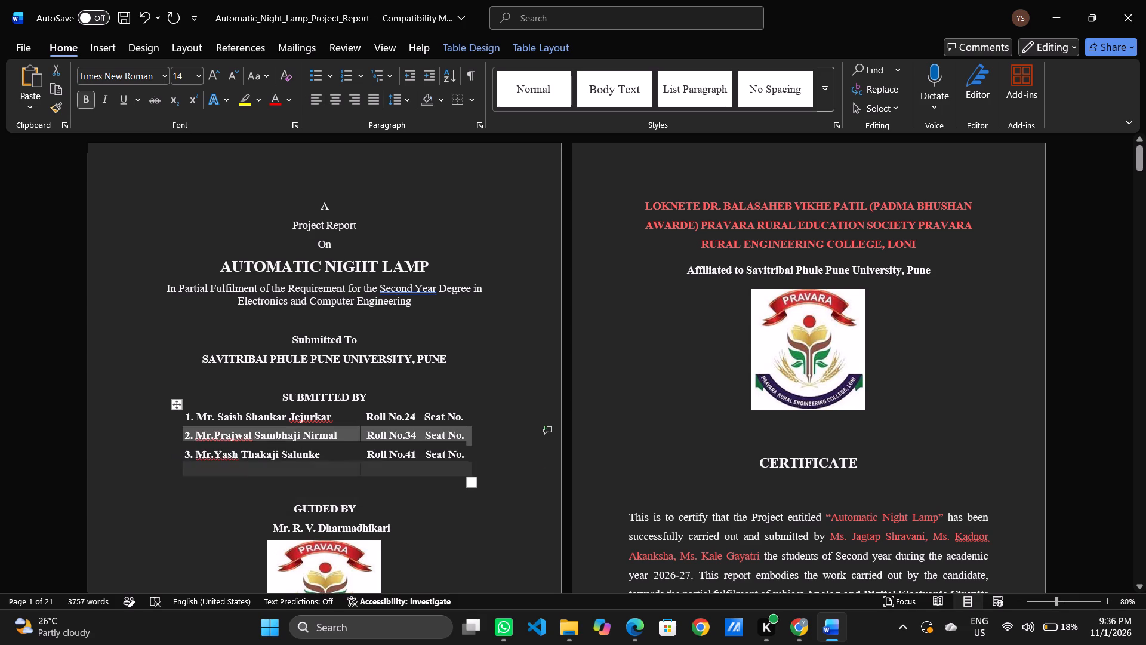
{"action": "left_click", "coordinate": [150, 457]}
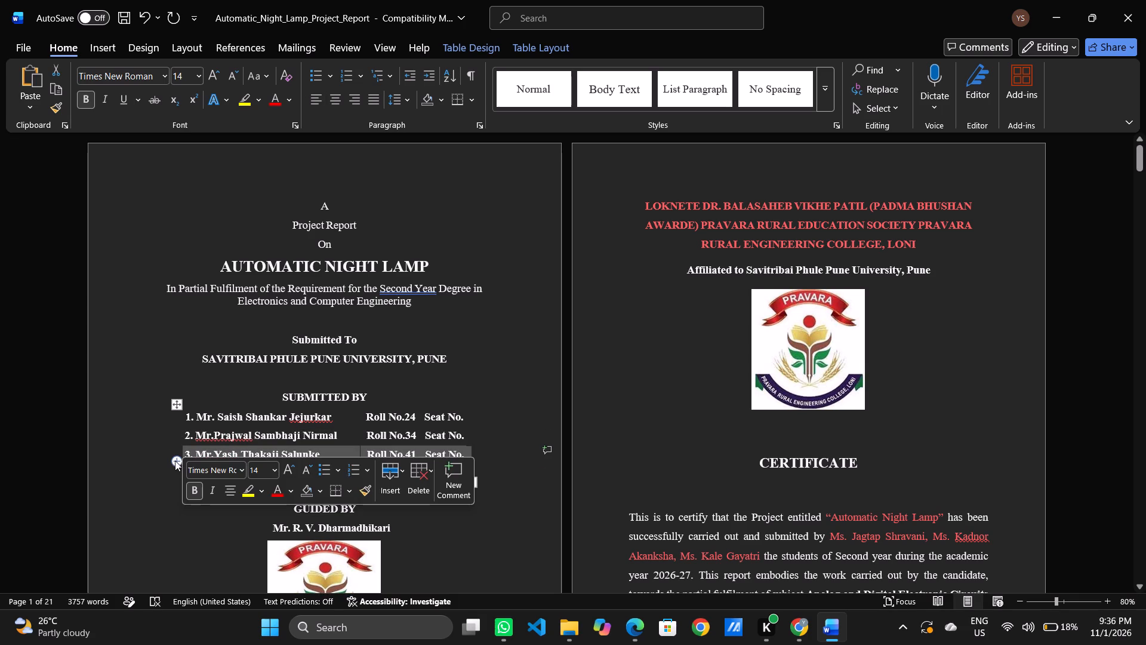
{"action": "left_click", "coordinate": [174, 463]}
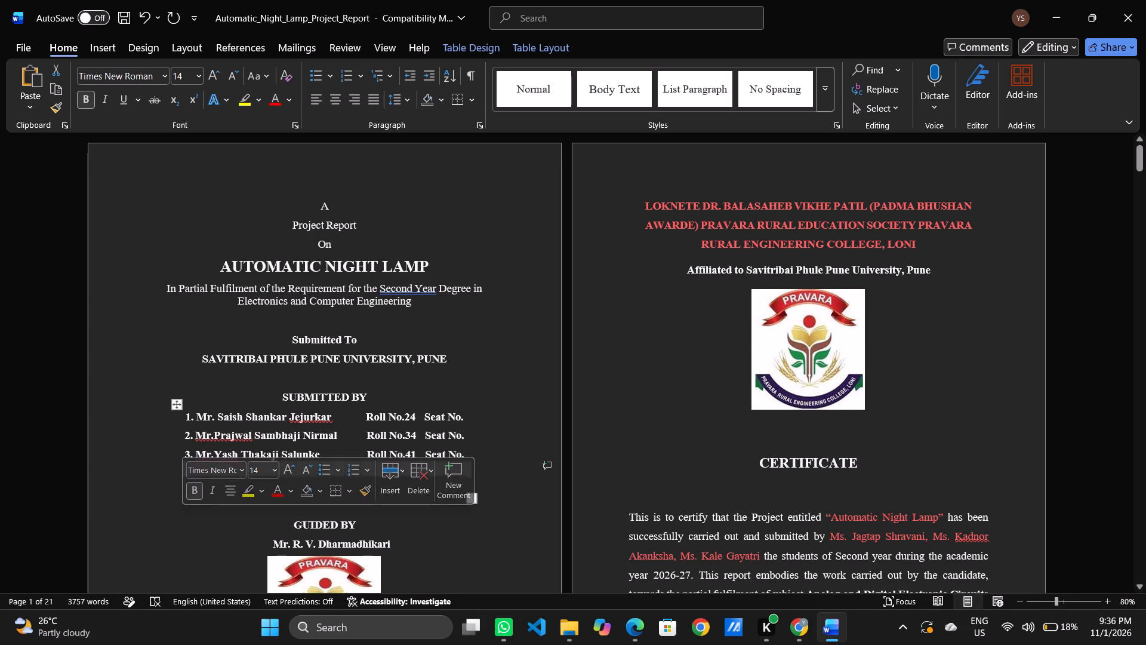
{"action": "left_click", "coordinate": [158, 502]}
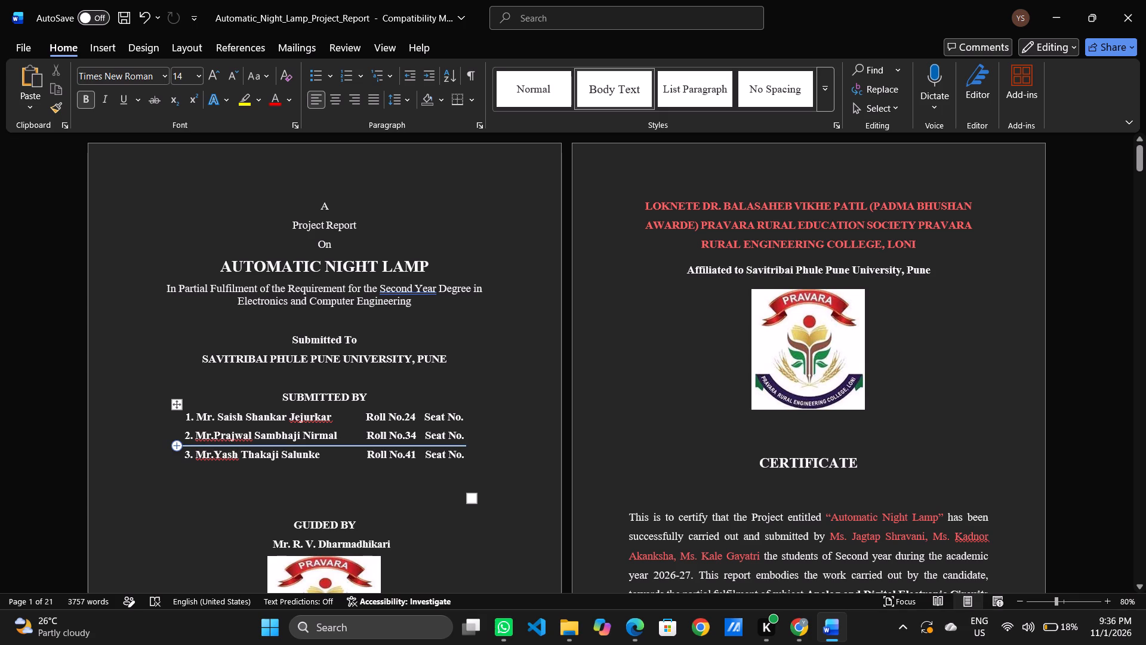
Copy the third student's row and paste it directly below as a fourth row in the SUBMITTED BY table.
{"action": "left_click_drag", "start_coordinate": [178, 453], "coordinate": [486, 447]}
{"action": "key", "text": "ctrl+c"}
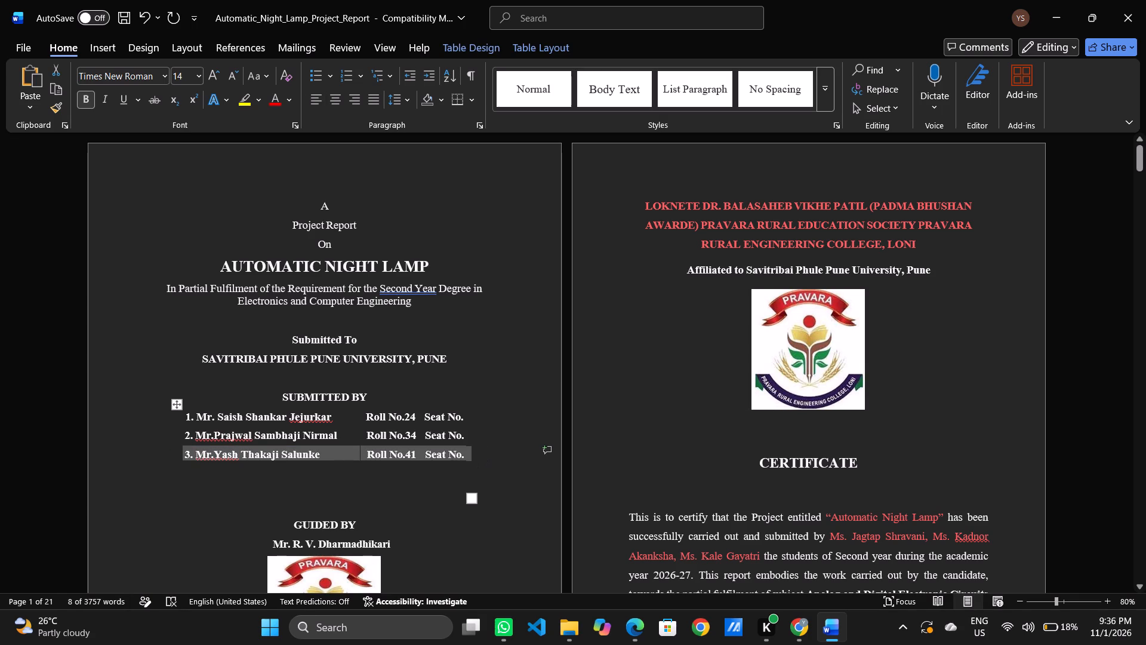
{"action": "left_click", "coordinate": [449, 475]}
{"action": "left_click", "coordinate": [472, 454]}
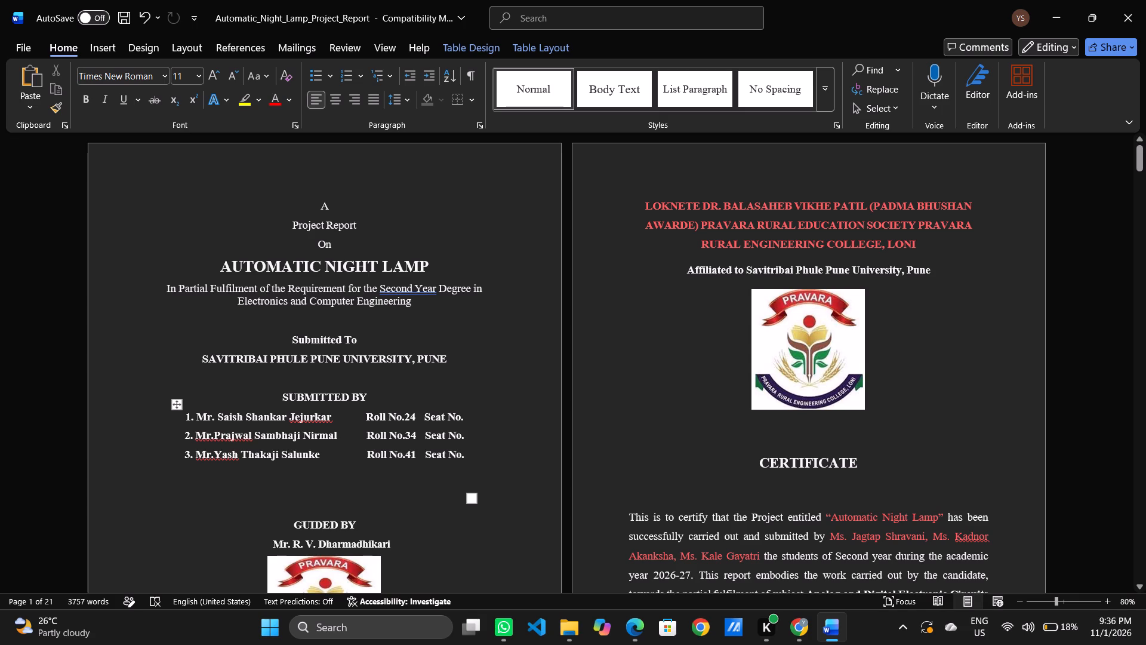
{"action": "left_click", "coordinate": [467, 454]}
{"action": "left_click", "coordinate": [186, 473]}
{"action": "key", "text": "ctrl+v"}
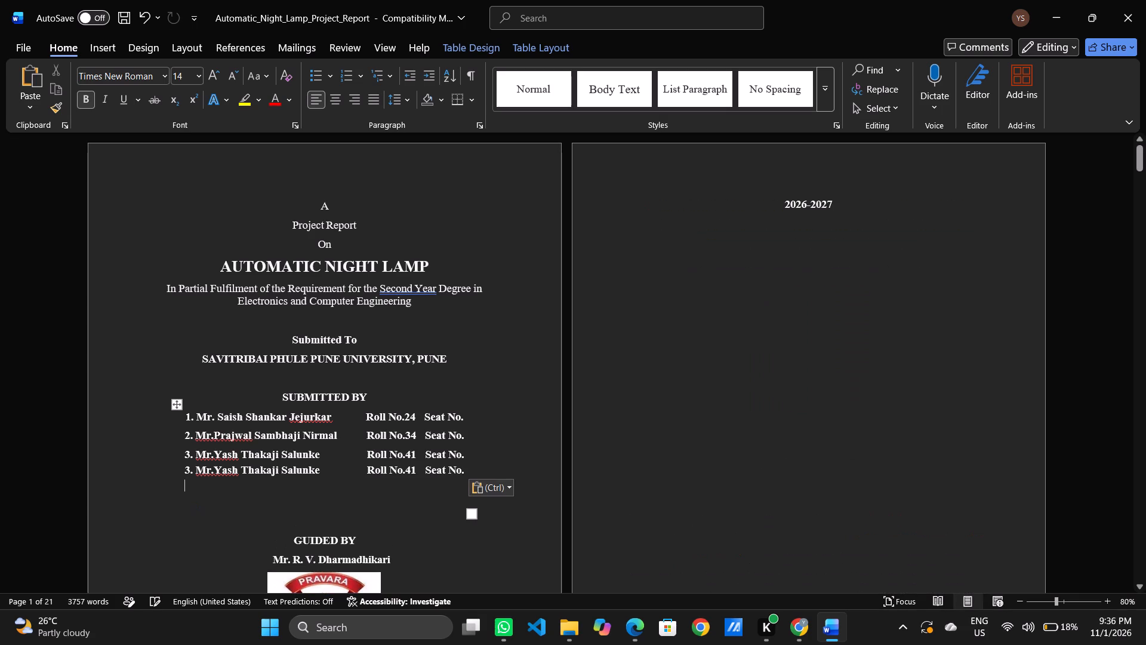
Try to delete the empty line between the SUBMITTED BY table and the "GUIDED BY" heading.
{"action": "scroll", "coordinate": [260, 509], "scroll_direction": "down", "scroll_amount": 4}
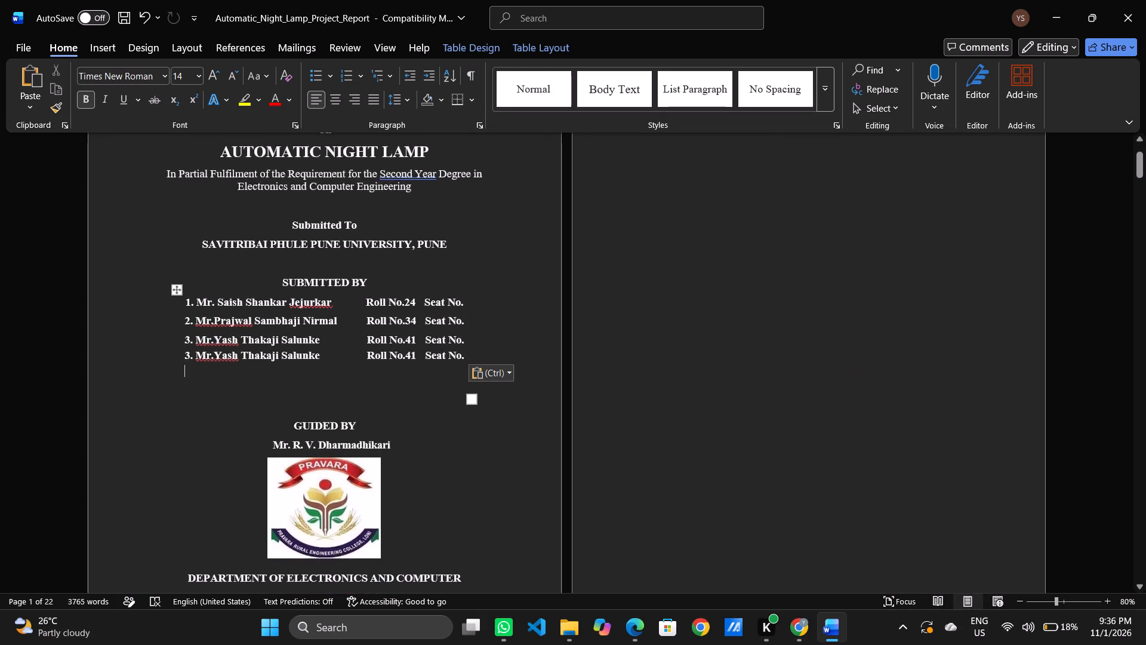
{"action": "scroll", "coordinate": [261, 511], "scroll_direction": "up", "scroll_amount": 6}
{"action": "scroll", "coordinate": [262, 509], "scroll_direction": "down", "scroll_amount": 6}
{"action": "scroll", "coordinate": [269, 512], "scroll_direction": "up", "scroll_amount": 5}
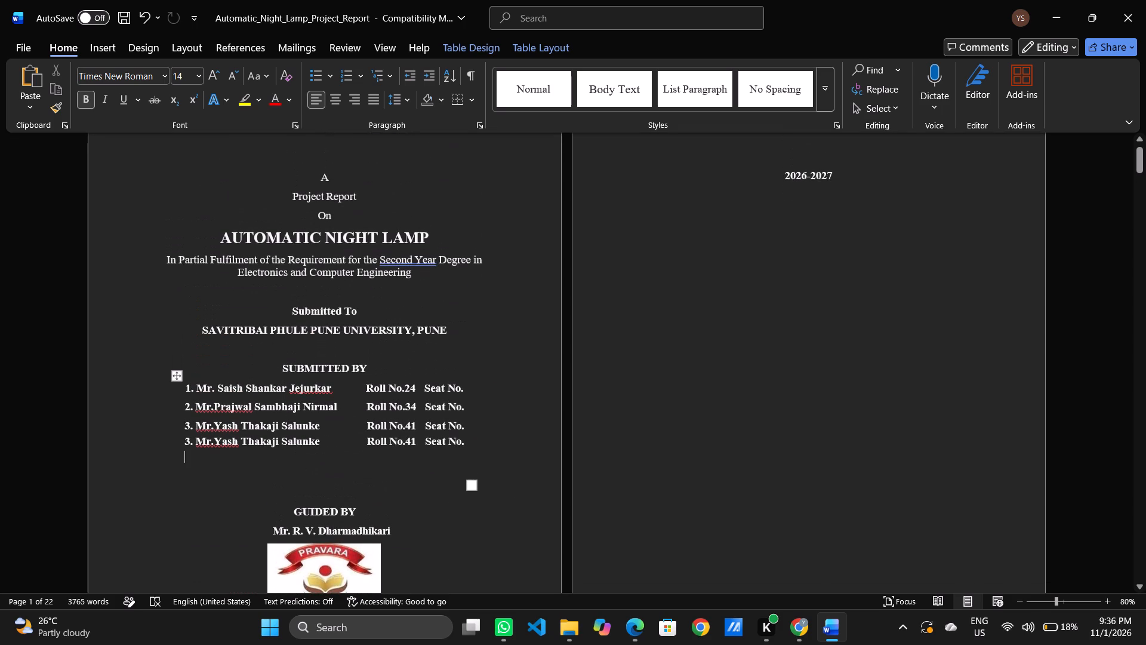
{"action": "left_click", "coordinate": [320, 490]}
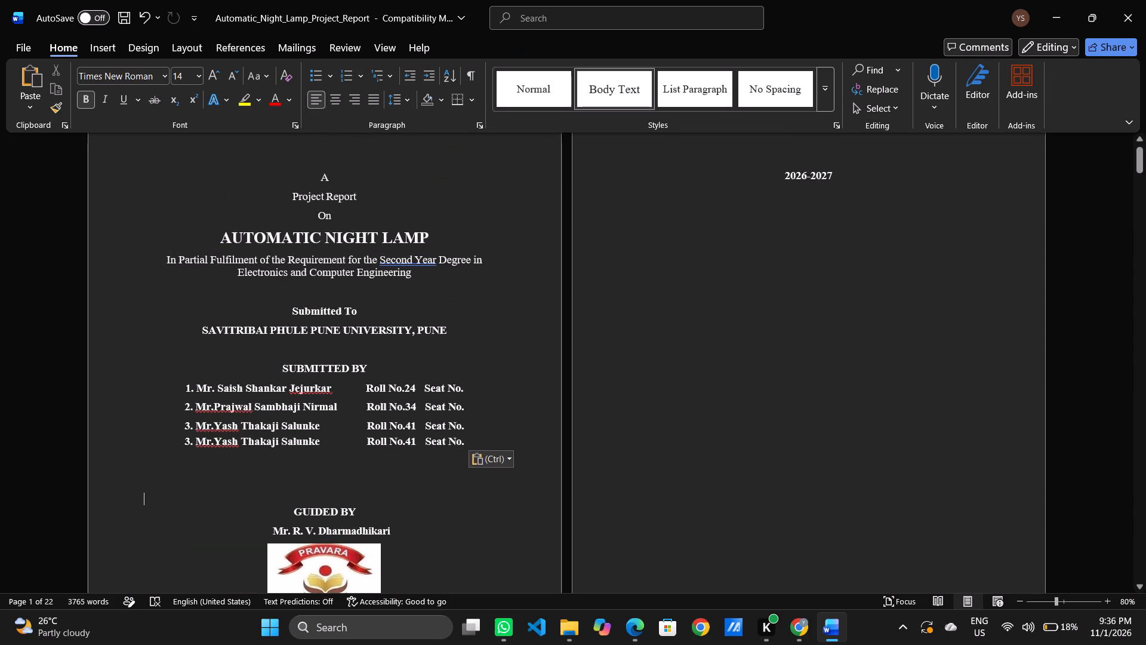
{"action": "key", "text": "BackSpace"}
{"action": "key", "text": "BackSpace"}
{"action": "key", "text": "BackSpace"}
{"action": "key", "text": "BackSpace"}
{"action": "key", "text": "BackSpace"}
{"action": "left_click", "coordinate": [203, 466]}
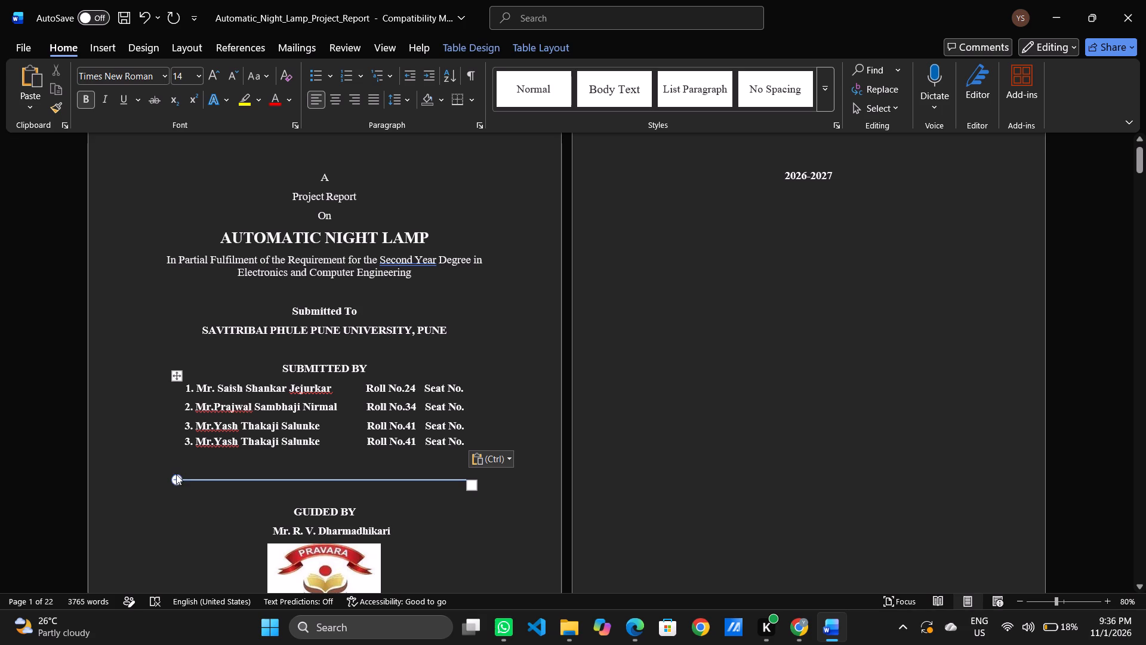
Resize the SUBMITTED BY table to make it slightly narrower and shorter.
{"action": "left_click", "coordinate": [469, 484]}
{"action": "left_click_drag", "start_coordinate": [469, 484], "coordinate": [467, 478]}
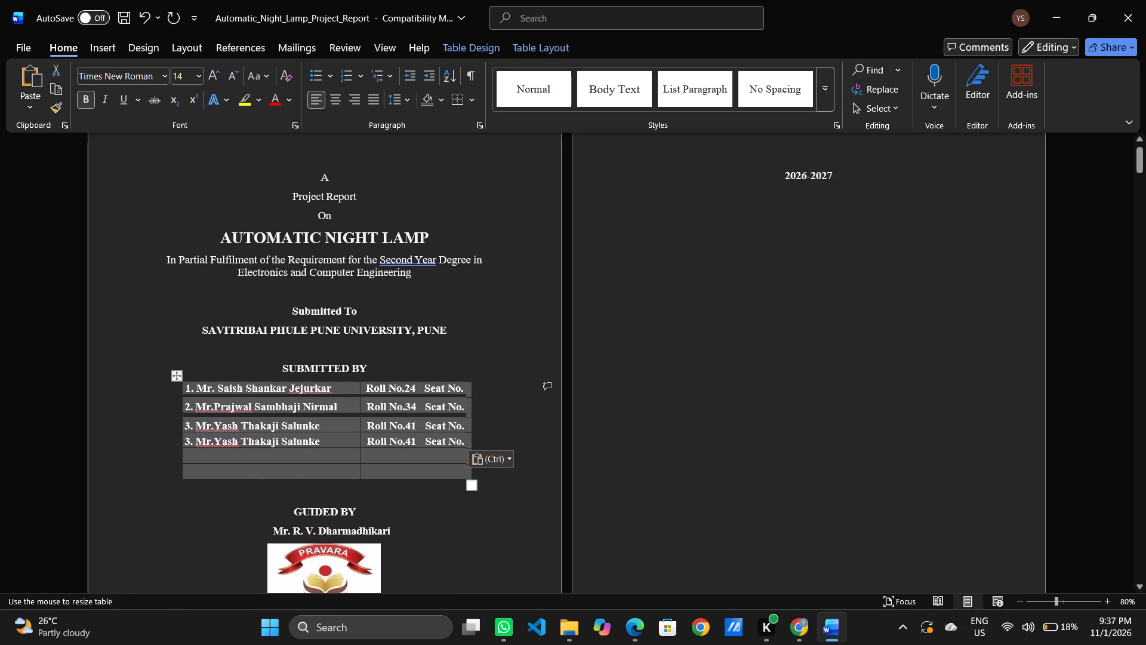
{"action": "left_click_drag", "start_coordinate": [467, 478], "coordinate": [464, 468]}
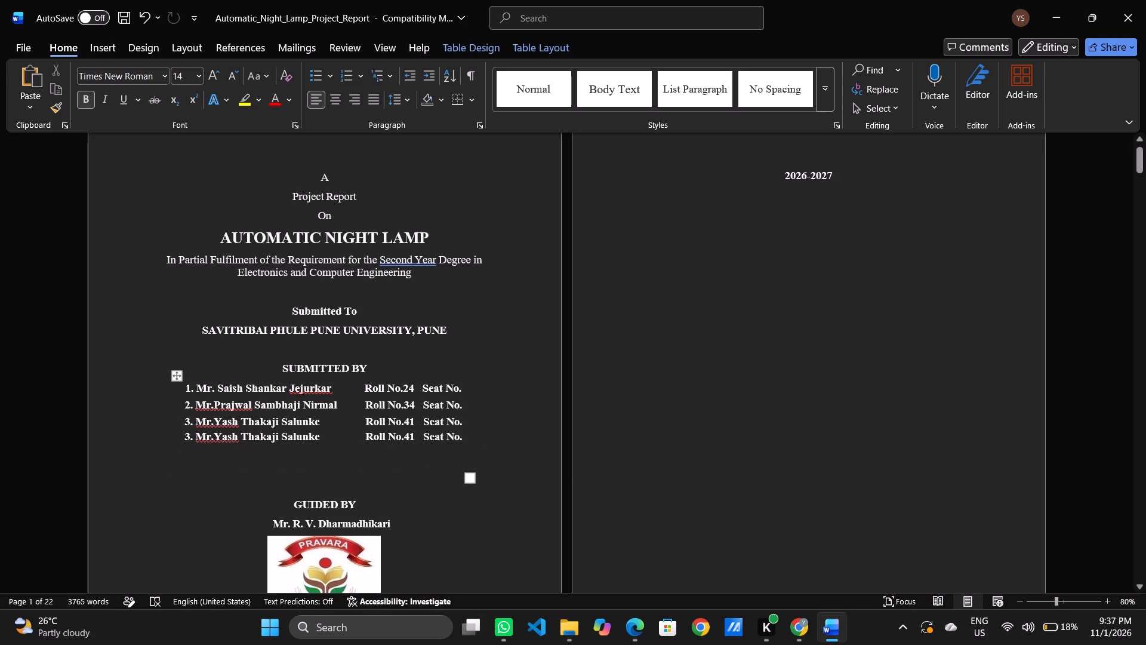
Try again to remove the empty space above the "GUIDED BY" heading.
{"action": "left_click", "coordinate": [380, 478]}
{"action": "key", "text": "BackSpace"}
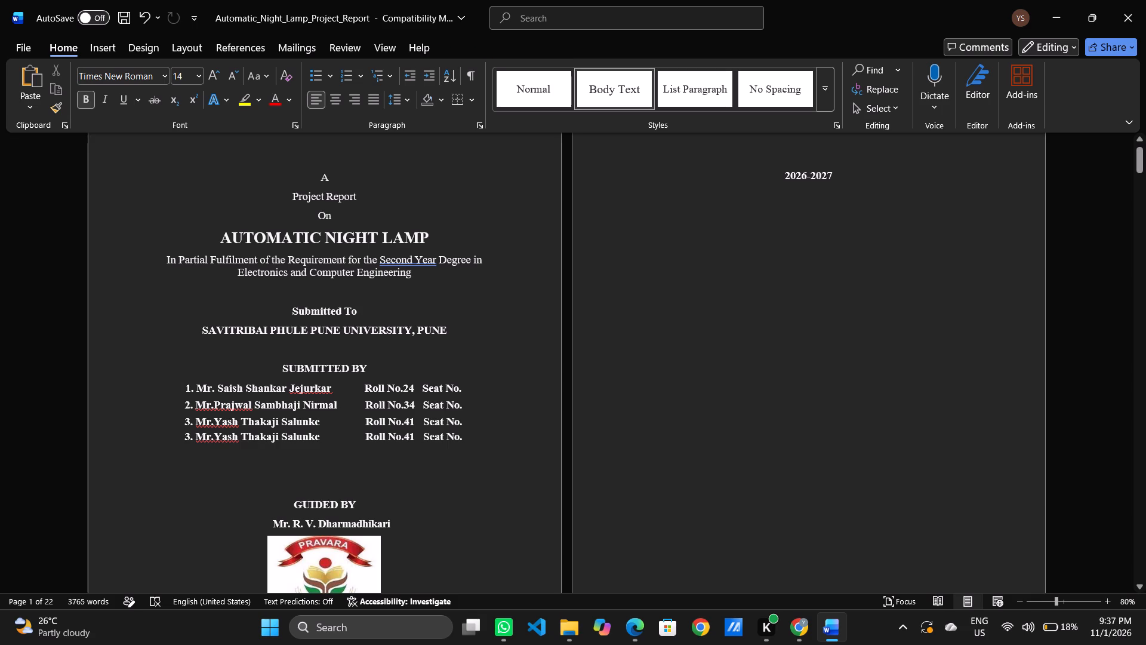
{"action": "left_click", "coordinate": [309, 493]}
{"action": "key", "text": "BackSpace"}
Delete the empty line above "Submitted To" on the title page and insert a new blank line in its place.
{"action": "scroll", "coordinate": [218, 371], "scroll_direction": "up", "scroll_amount": 6}
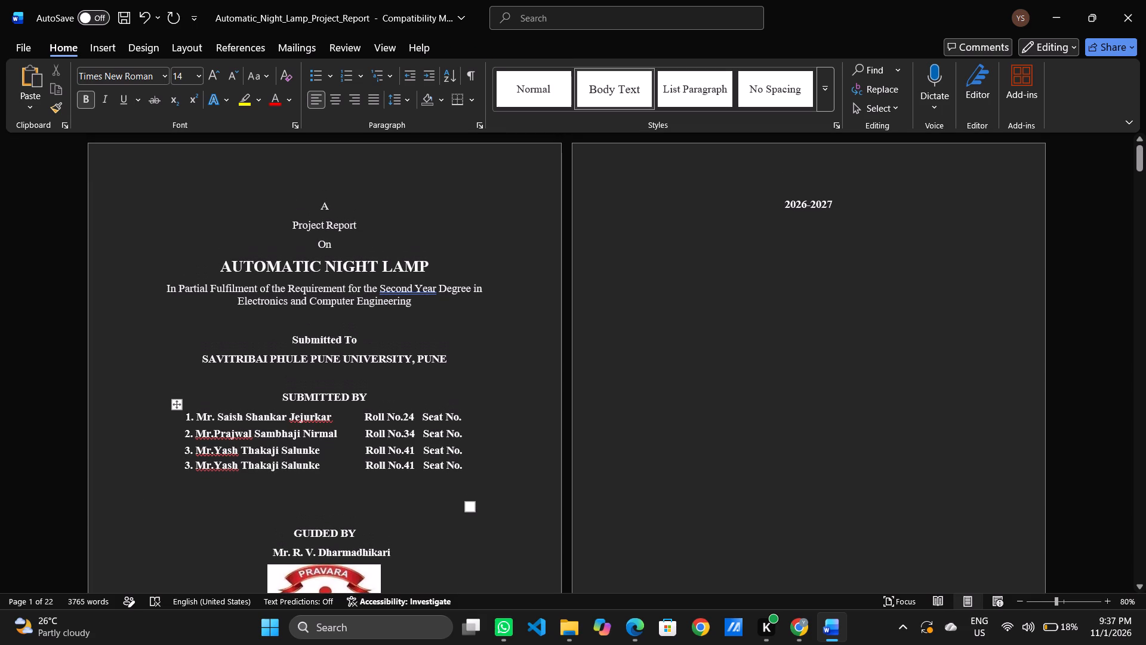
{"action": "left_click", "coordinate": [292, 326]}
{"action": "key", "text": "BackSpace"}
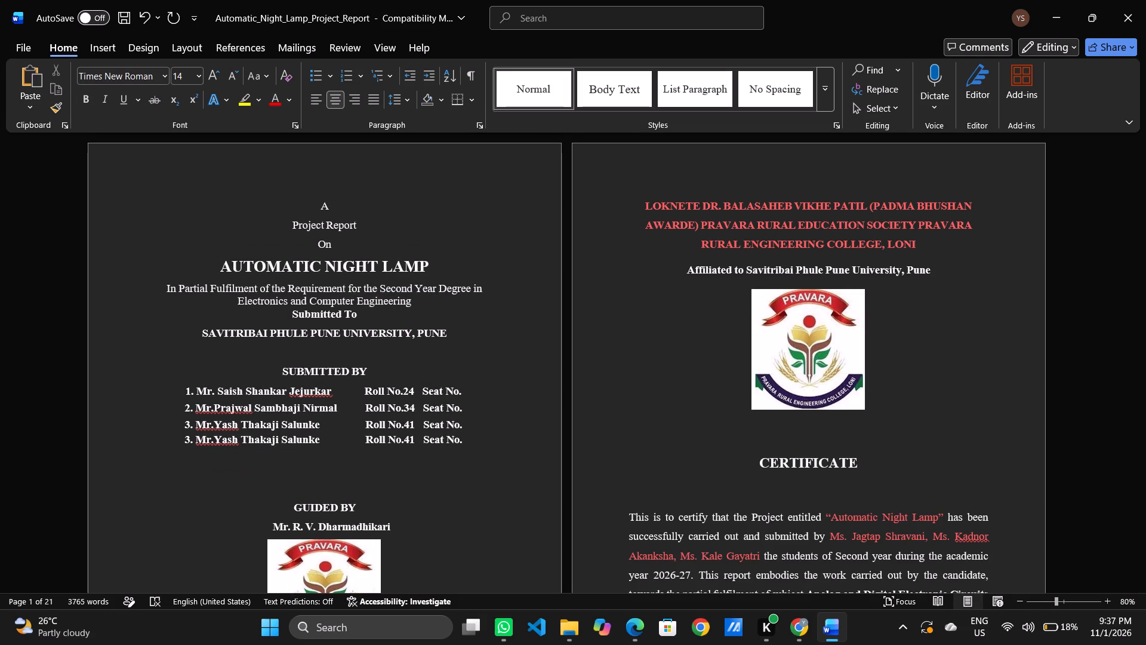
{"action": "key", "text": "Return"}
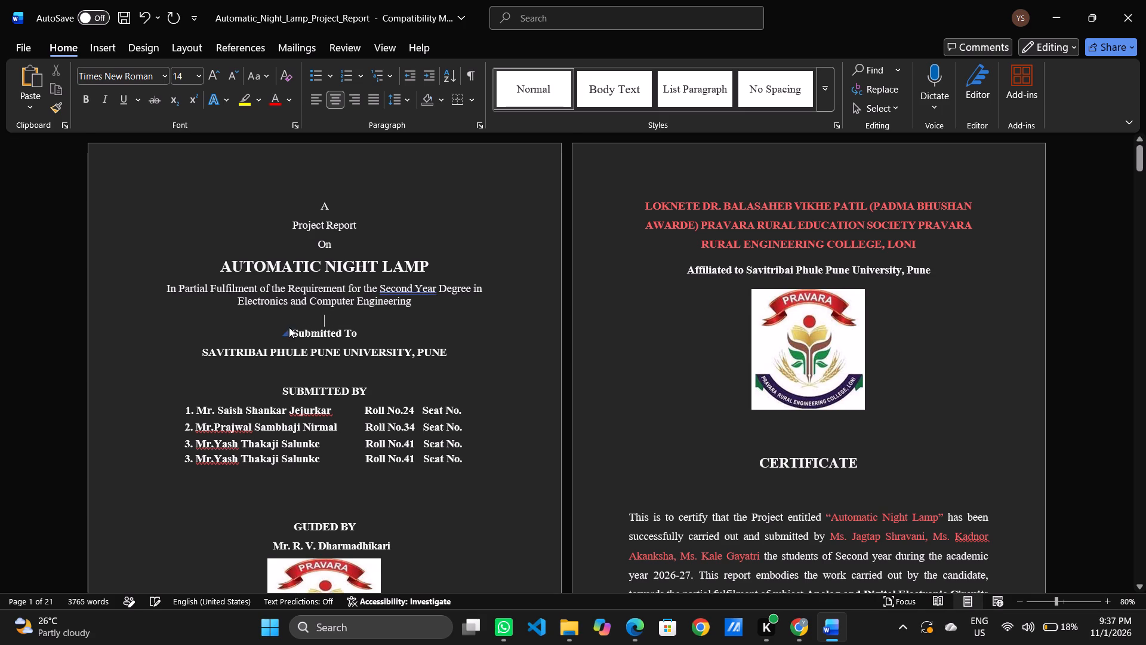
Review the lower part of the title page and the pages after it to check the layout.
{"action": "scroll", "coordinate": [289, 327], "scroll_direction": "down", "scroll_amount": 8}
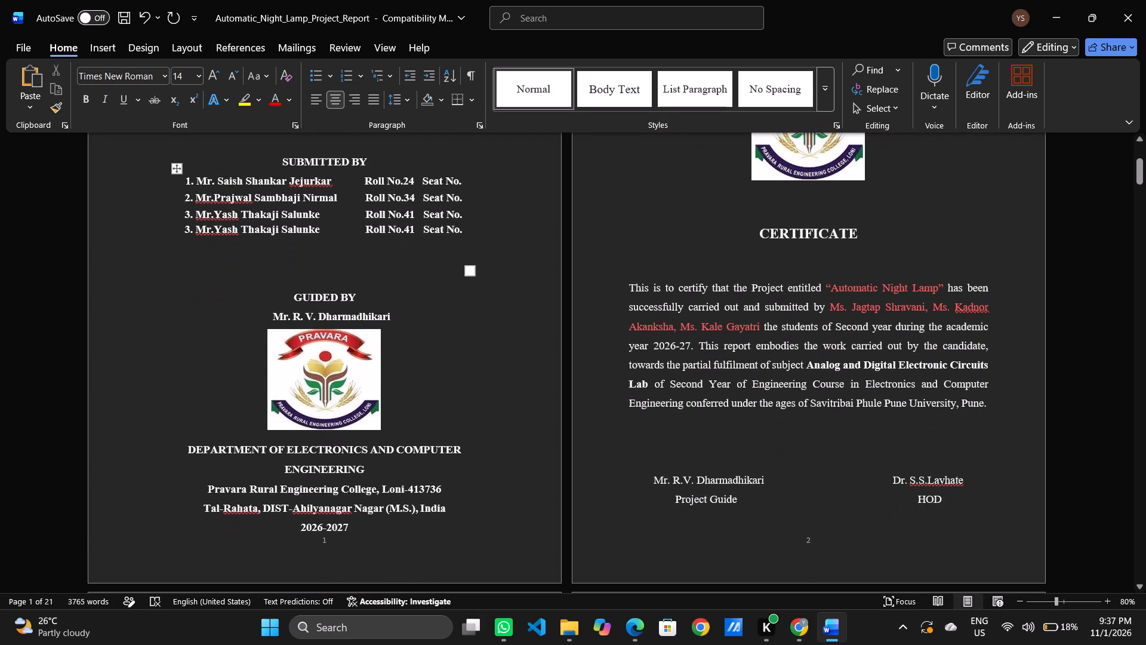
{"action": "scroll", "coordinate": [294, 321], "scroll_direction": "down", "scroll_amount": 4}
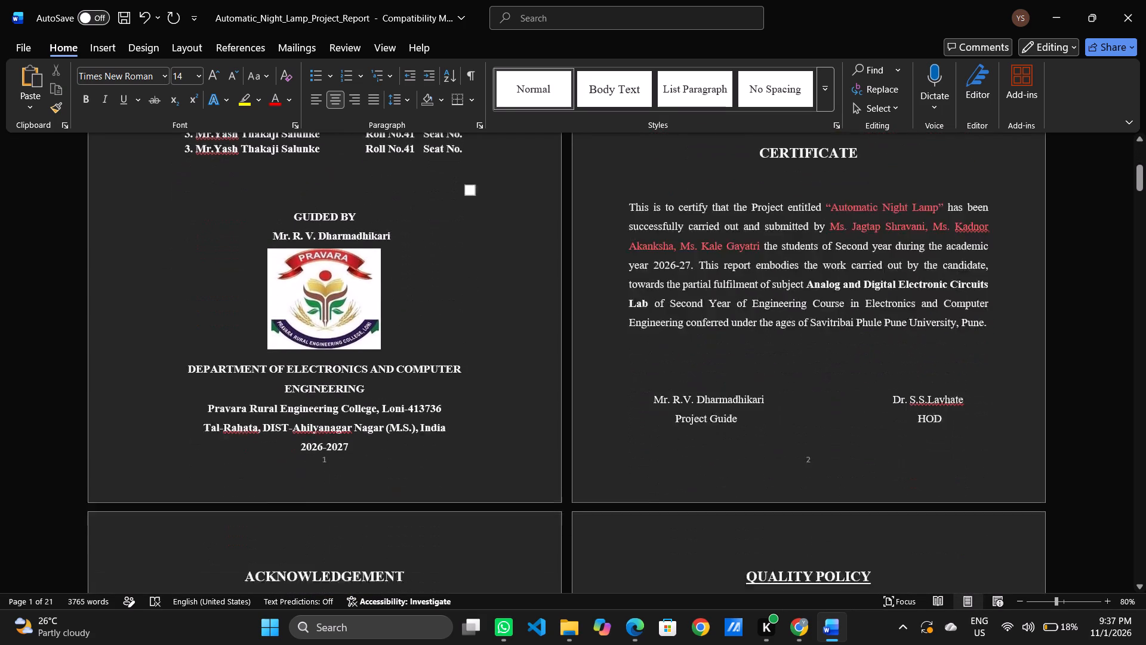
{"action": "scroll", "coordinate": [295, 322], "scroll_direction": "down", "scroll_amount": 4}
{"action": "scroll", "coordinate": [295, 322], "scroll_direction": "up", "scroll_amount": 10}
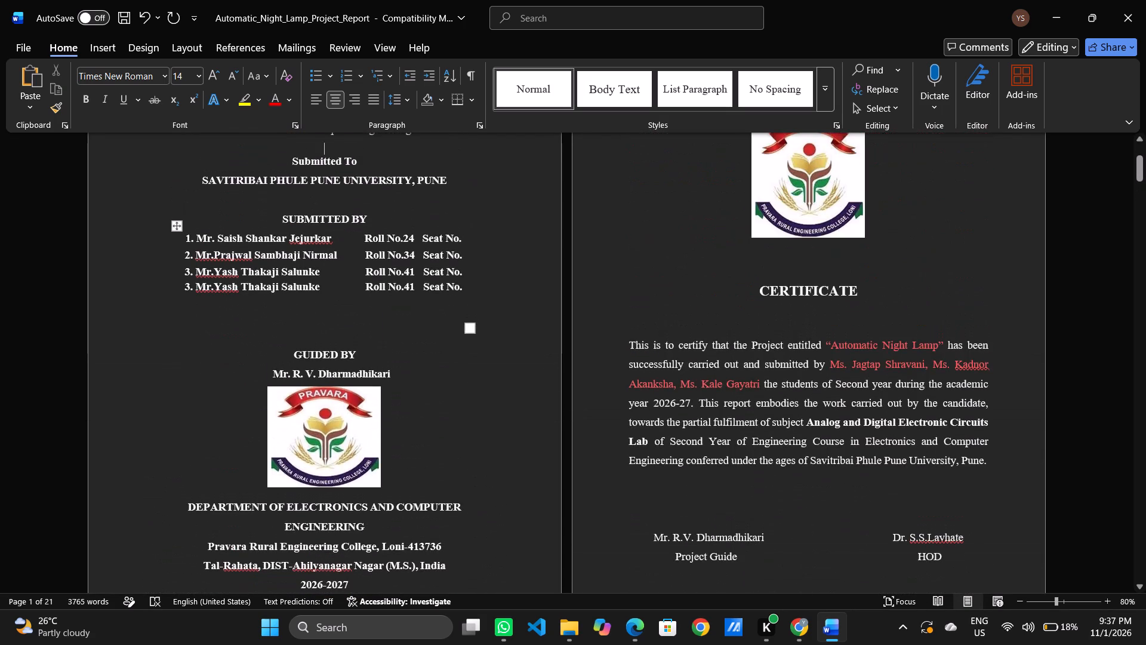
{"action": "scroll", "coordinate": [295, 322], "scroll_direction": "up", "scroll_amount": 2}
Paste another copy of the third student's row at the end of the SUBMITTED BY table.
{"action": "left_click", "coordinate": [223, 363]}
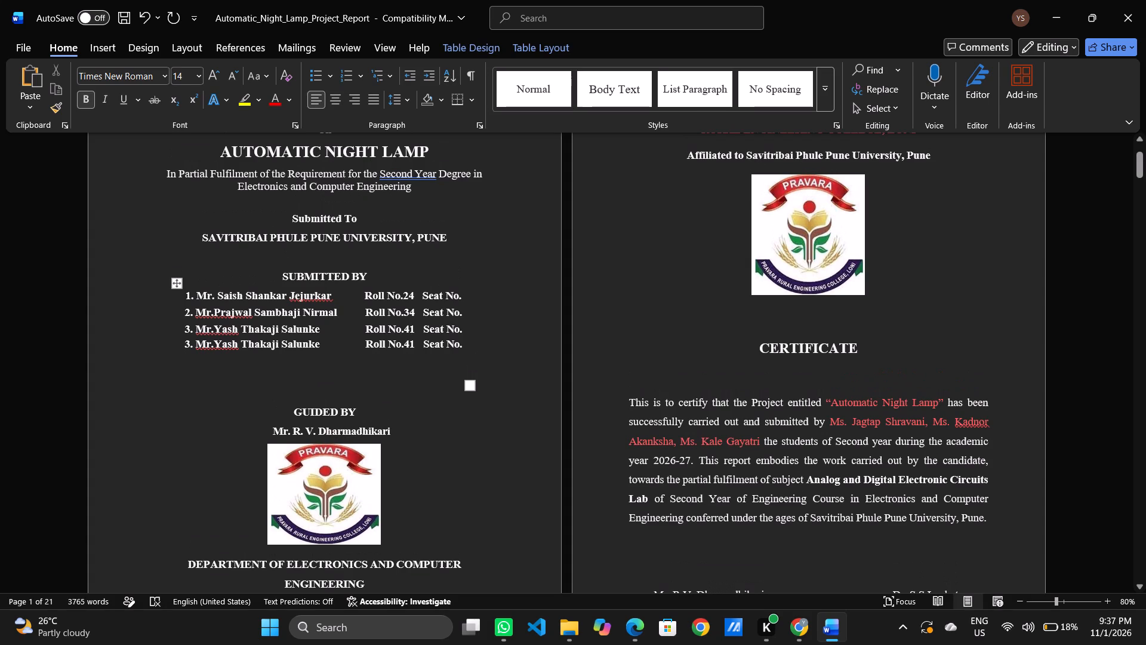
{"action": "key", "text": "ctrl+v"}
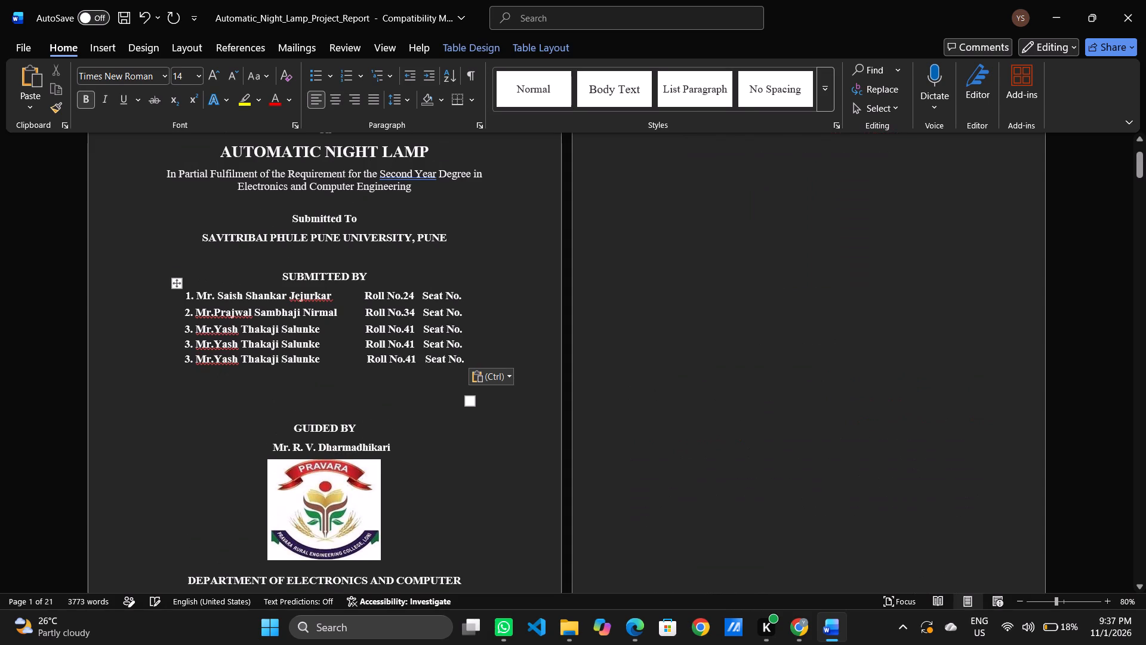
Replace the student name after "Mr." in the table's last row with the new student's full name.
{"action": "left_click_drag", "start_coordinate": [324, 358], "coordinate": [226, 358]}
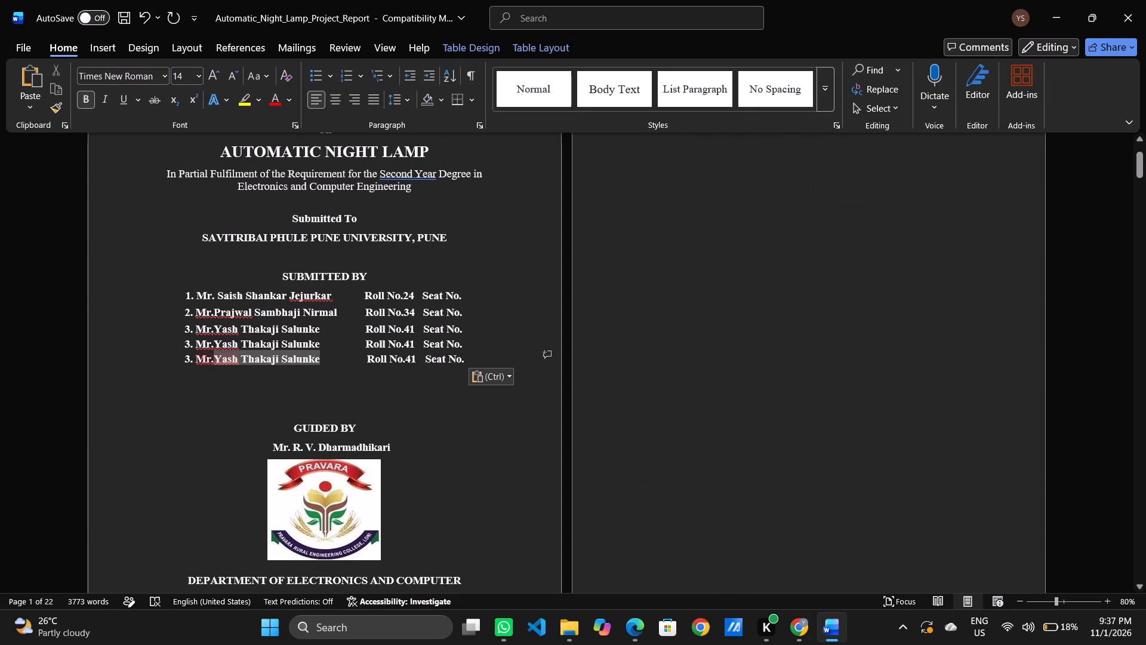
{"action": "left_click_drag", "start_coordinate": [226, 358], "coordinate": [221, 358]}
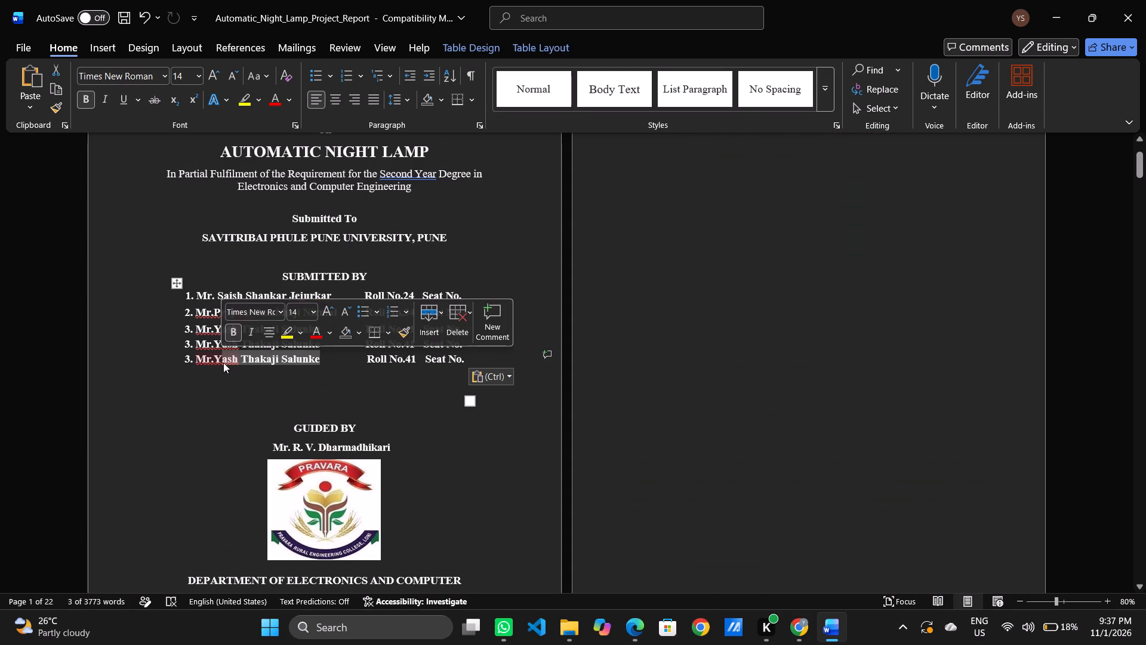
{"action": "key", "text": "BackSpace"}
{"action": "key", "text": "BackSpace"}
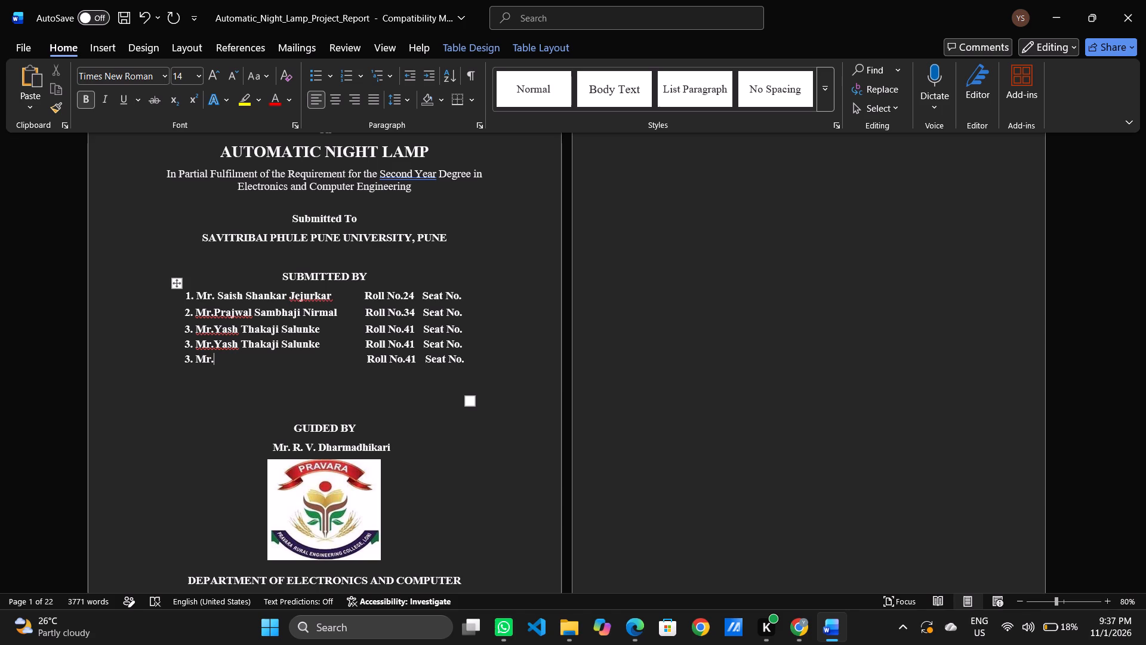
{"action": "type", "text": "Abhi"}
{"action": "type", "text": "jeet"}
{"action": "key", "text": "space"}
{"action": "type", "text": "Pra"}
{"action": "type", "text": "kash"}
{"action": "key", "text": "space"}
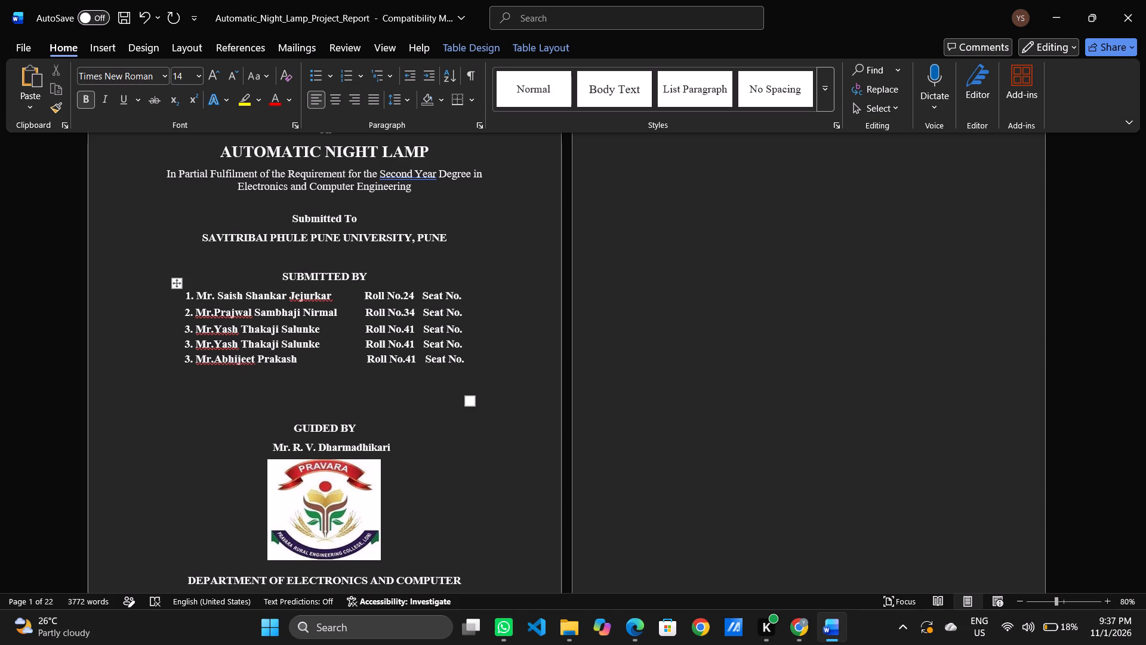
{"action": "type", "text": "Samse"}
Set the roll number in the last row of the SUBMITTED BY table to 42.
{"action": "left_click", "coordinate": [414, 355]}
{"action": "key", "text": "BackSpace"}
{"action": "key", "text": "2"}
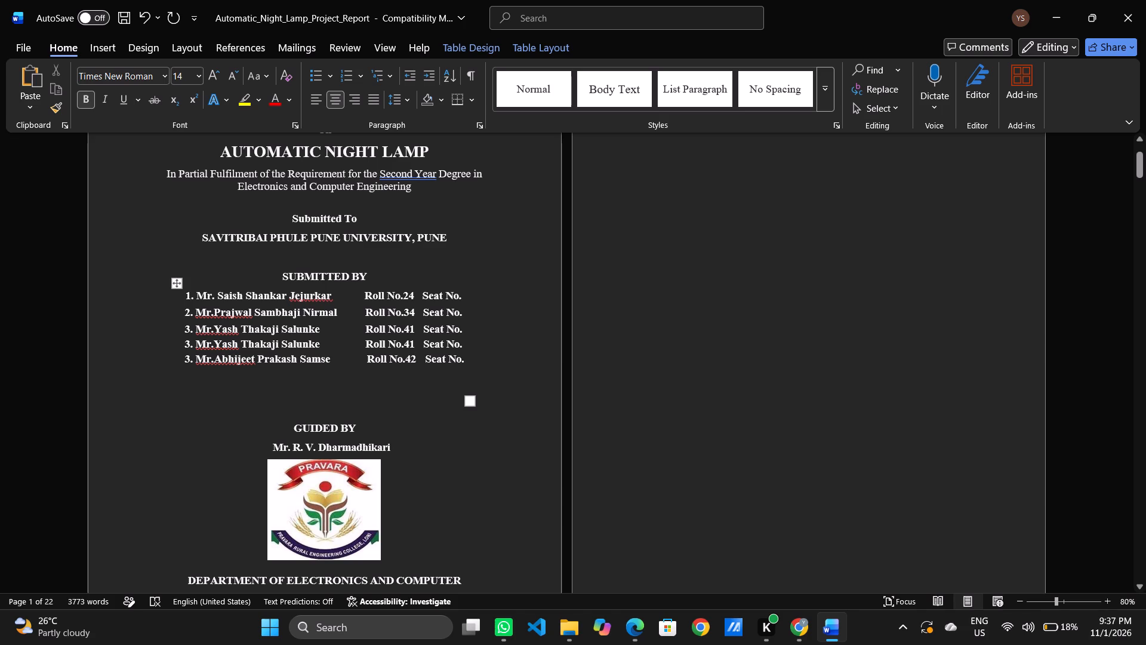
Select the duplicate Roll No.41 row just above the last row of the SUBMITTED BY table.
{"action": "left_click_drag", "start_coordinate": [473, 342], "coordinate": [458, 345]}
{"action": "left_click_drag", "start_coordinate": [458, 345], "coordinate": [261, 345]}
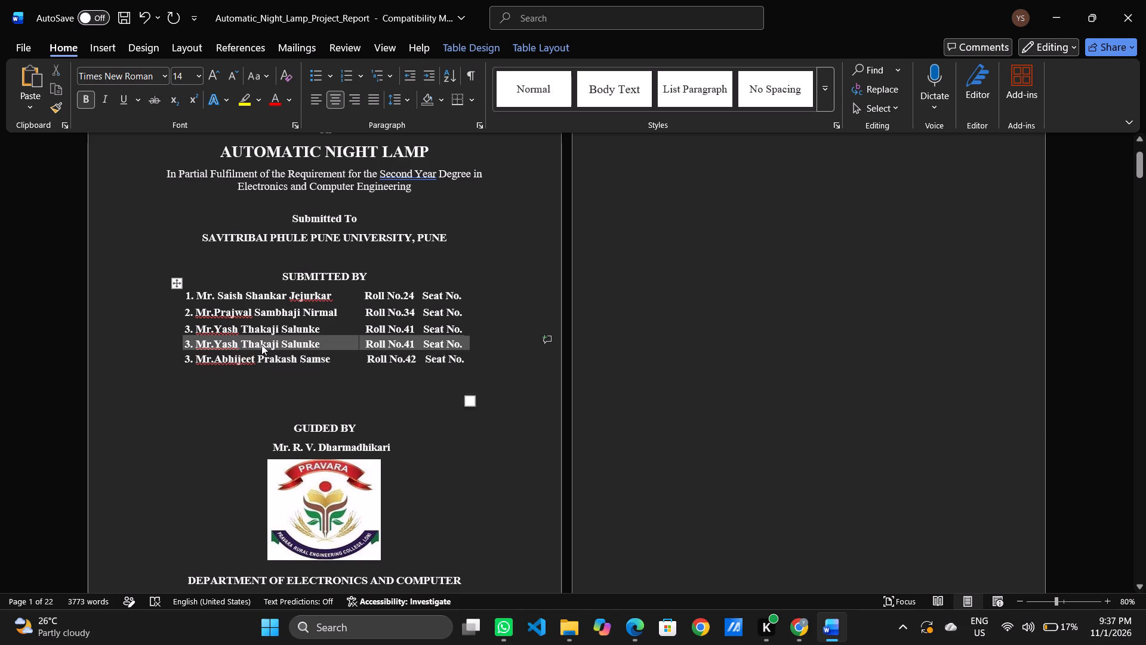
Delete the duplicate Roll No.41 row from the SUBMITTED BY table.
{"action": "key", "text": "BackSpace"}
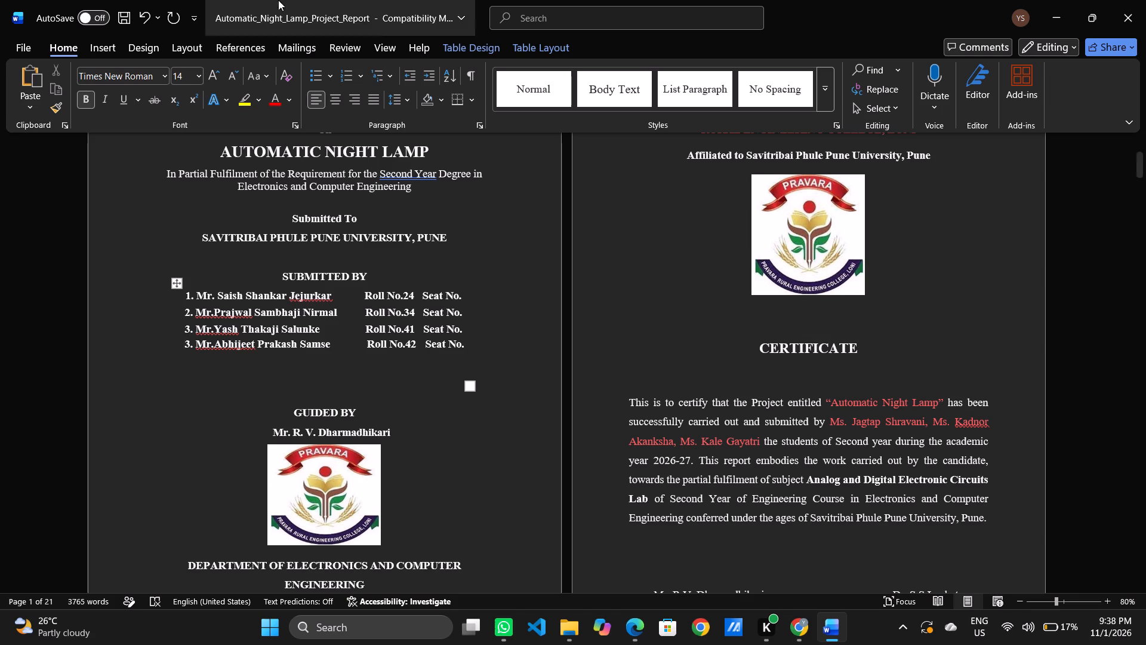
{"action": "scroll", "coordinate": [525, 270], "scroll_direction": "down", "scroll_amount": 6}
{"action": "scroll", "coordinate": [528, 265], "scroll_direction": "up", "scroll_amount": 6}
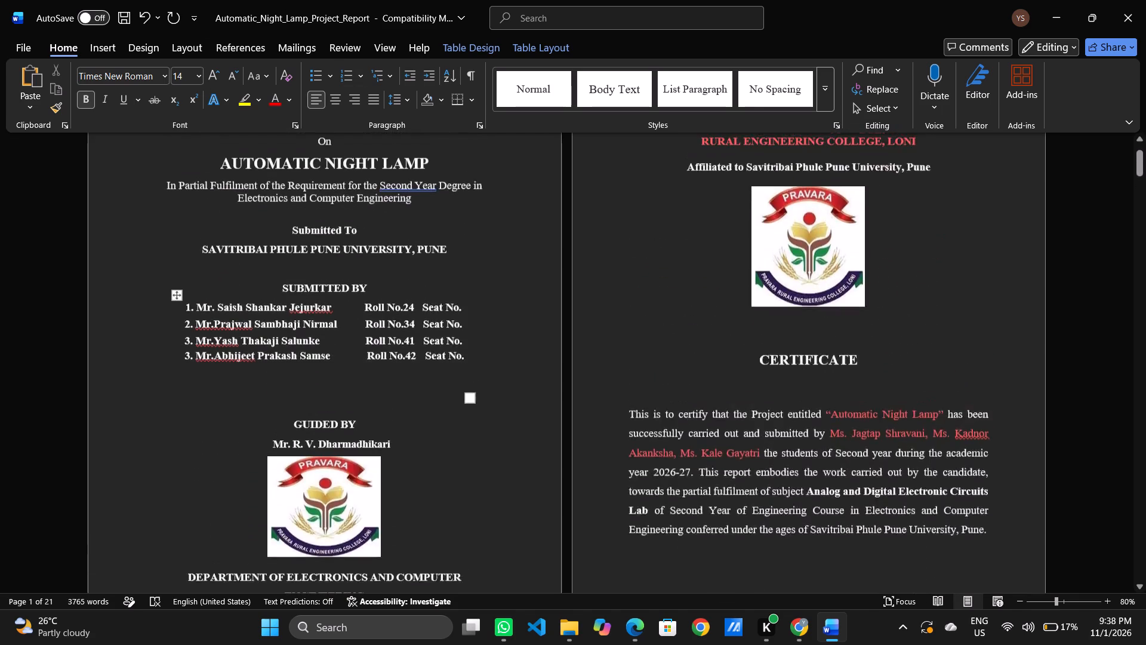
{"action": "scroll", "coordinate": [531, 265], "scroll_direction": "up", "scroll_amount": 8}
{"action": "scroll", "coordinate": [419, 285], "scroll_direction": "down", "scroll_amount": 2}
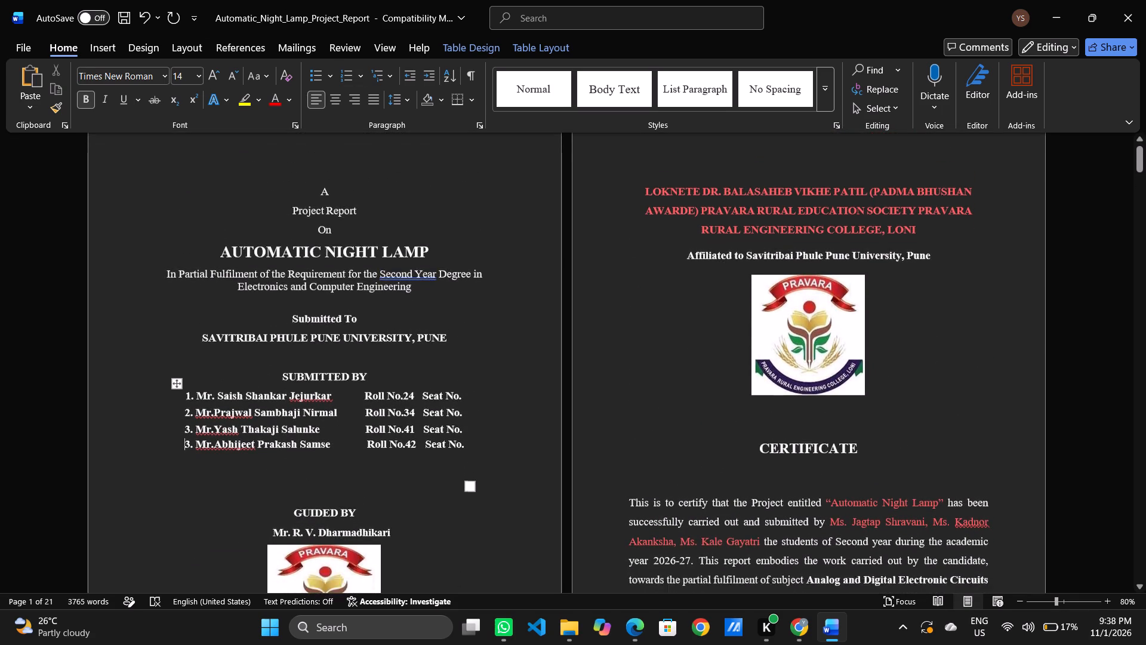
{"action": "scroll", "coordinate": [417, 288], "scroll_direction": "down", "scroll_amount": 15}
{"action": "scroll", "coordinate": [405, 282], "scroll_direction": "down", "scroll_amount": 12}
{"action": "scroll", "coordinate": [406, 284], "scroll_direction": "down", "scroll_amount": 20}
{"action": "scroll", "coordinate": [406, 284], "scroll_direction": "down", "scroll_amount": 12}
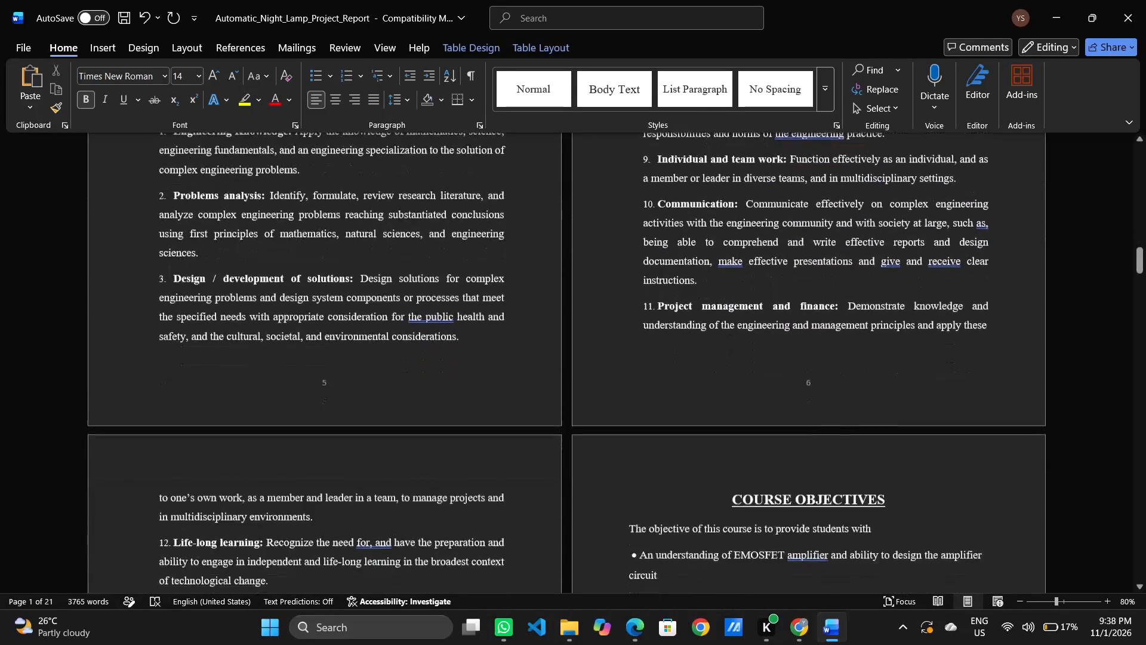
{"action": "scroll", "coordinate": [430, 274], "scroll_direction": "down", "scroll_amount": 18}
{"action": "scroll", "coordinate": [436, 271], "scroll_direction": "down", "scroll_amount": 15}
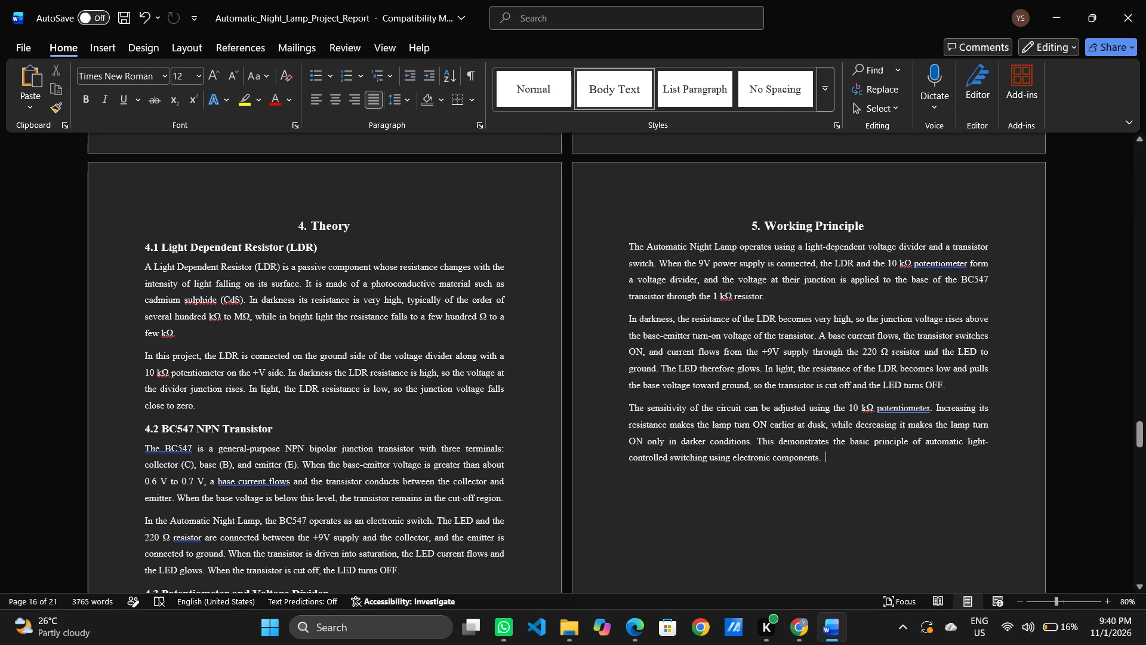
{"action": "key", "text": "Return"}
{"action": "key", "text": "ctrl+v"}
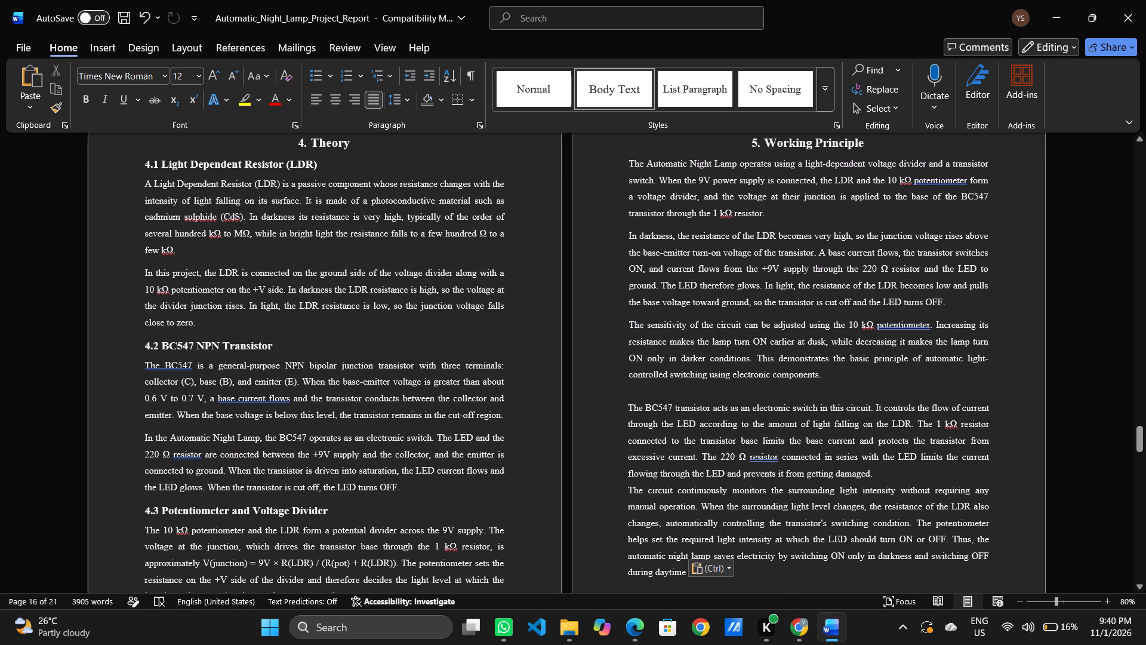
Insert a blank line between the two pasted Working Principle paragraphs.
{"action": "left_click", "coordinate": [895, 478]}
{"action": "key", "text": "Return"}
Review the rest of the report from the extended Working Principle section through the circuit diagram, testing table, conclusion and references.
{"action": "scroll", "coordinate": [667, 410], "scroll_direction": "down", "scroll_amount": 4}
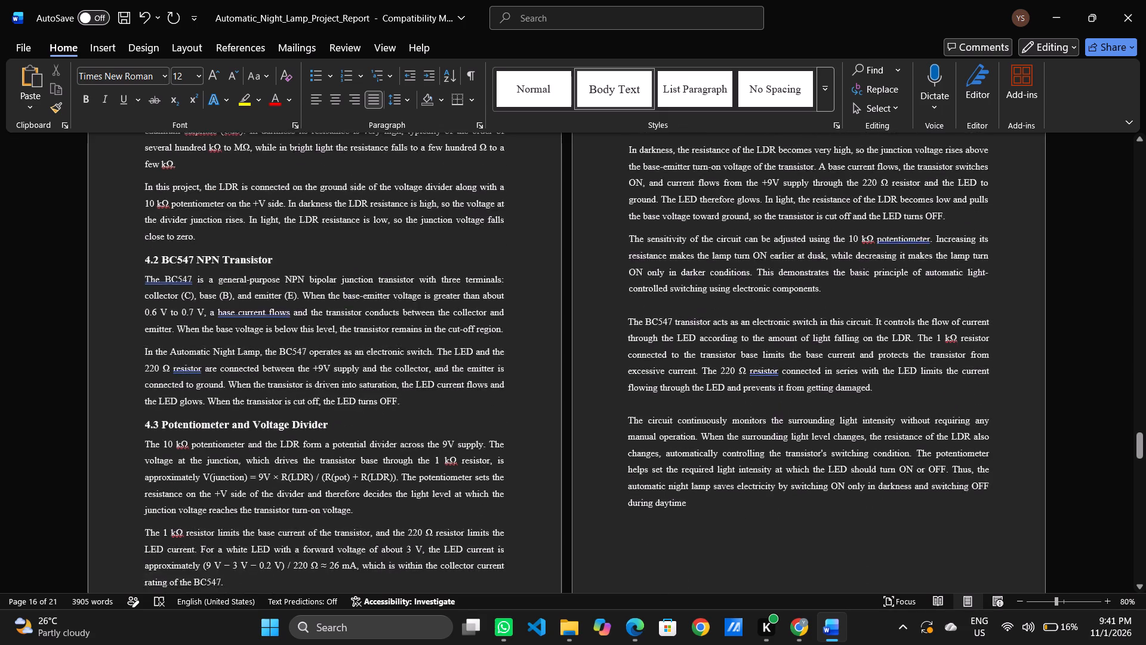
{"action": "scroll", "coordinate": [677, 399], "scroll_direction": "down", "scroll_amount": 16}
{"action": "scroll", "coordinate": [685, 397], "scroll_direction": "down", "scroll_amount": 10}
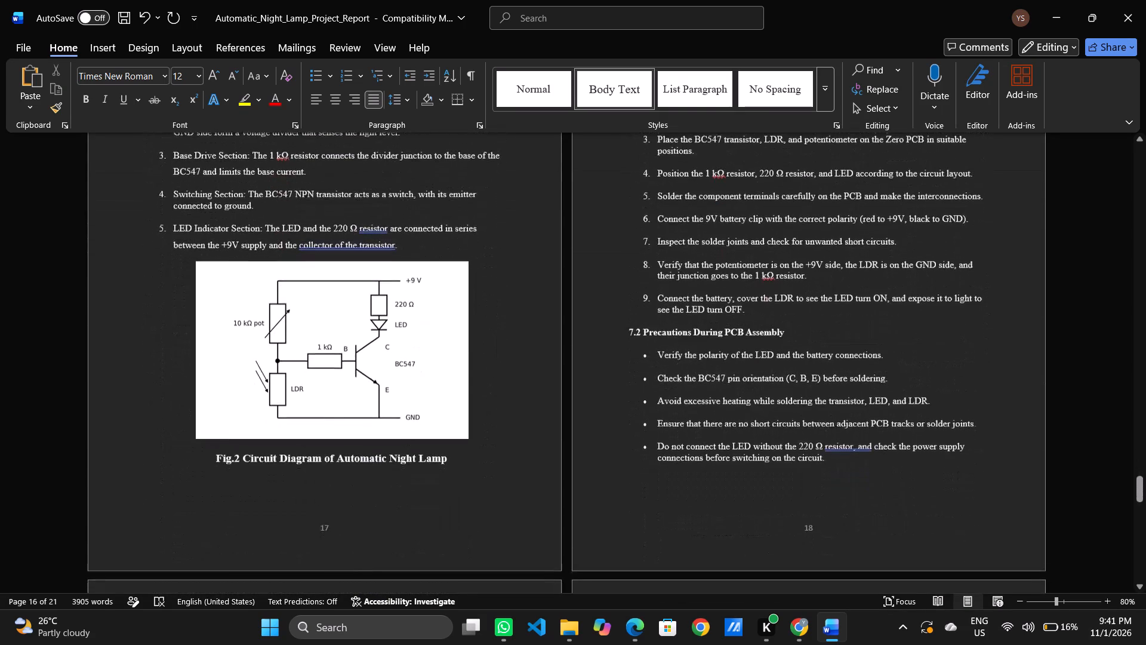
{"action": "scroll", "coordinate": [685, 397], "scroll_direction": "down", "scroll_amount": 11}
{"action": "scroll", "coordinate": [685, 397], "scroll_direction": "down", "scroll_amount": 12}
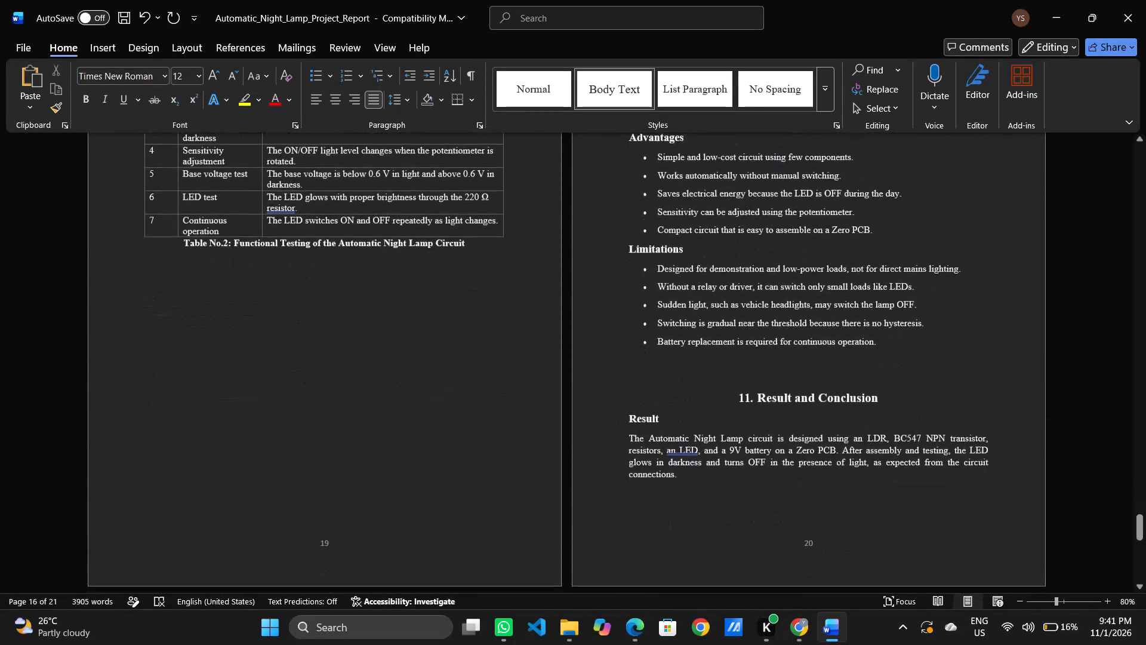
{"action": "scroll", "coordinate": [688, 393], "scroll_direction": "down", "scroll_amount": 16}
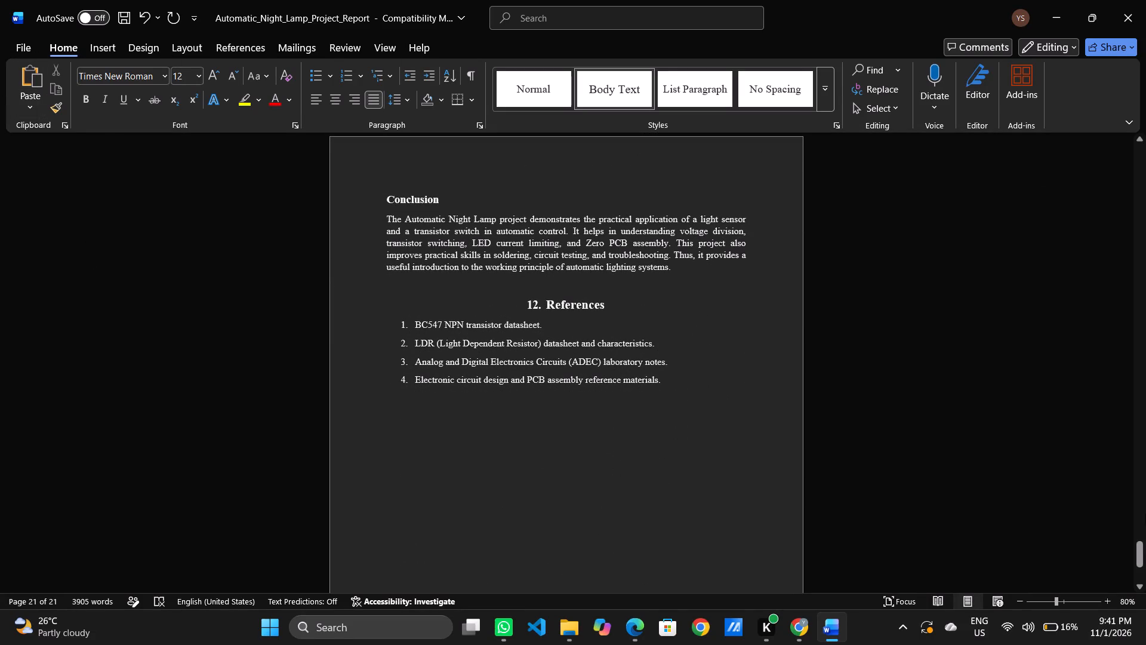
In the certificate paragraph, replace the first student's name with the title page's first student, prefixed "Mr." and followed by a comma.
{"action": "left_click_drag", "start_coordinate": [1136, 560], "coordinate": [1046, 245]}
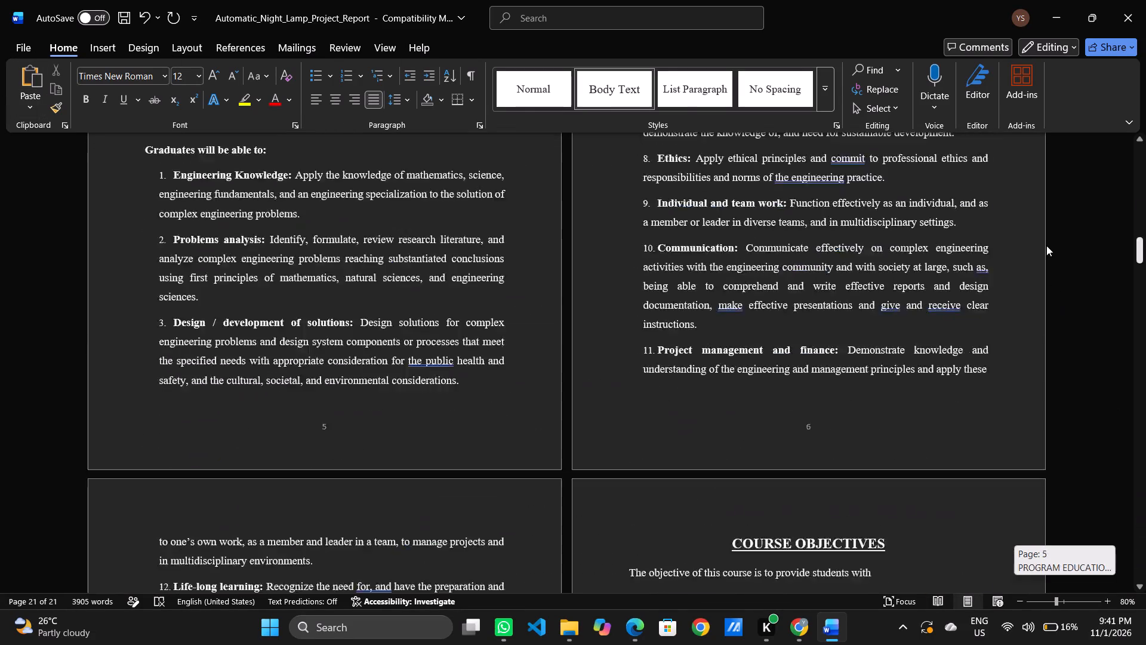
{"action": "left_click_drag", "start_coordinate": [1046, 245], "coordinate": [1091, 142]}
{"action": "scroll", "coordinate": [733, 459], "scroll_direction": "down", "scroll_amount": 2}
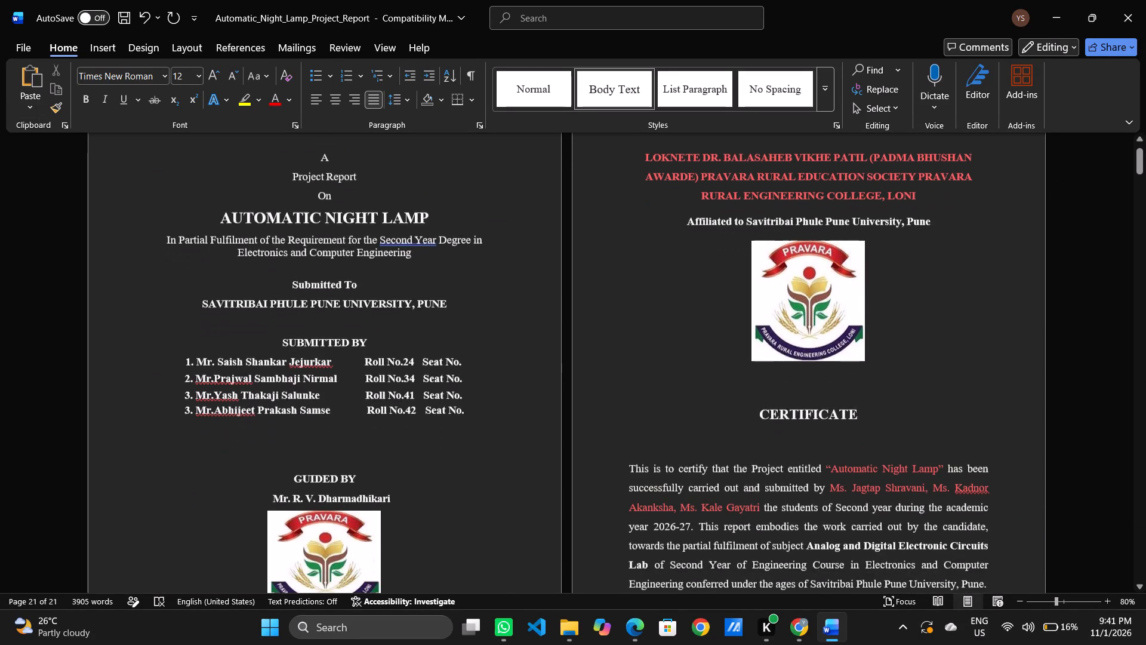
{"action": "scroll", "coordinate": [439, 505], "scroll_direction": "down", "scroll_amount": 3}
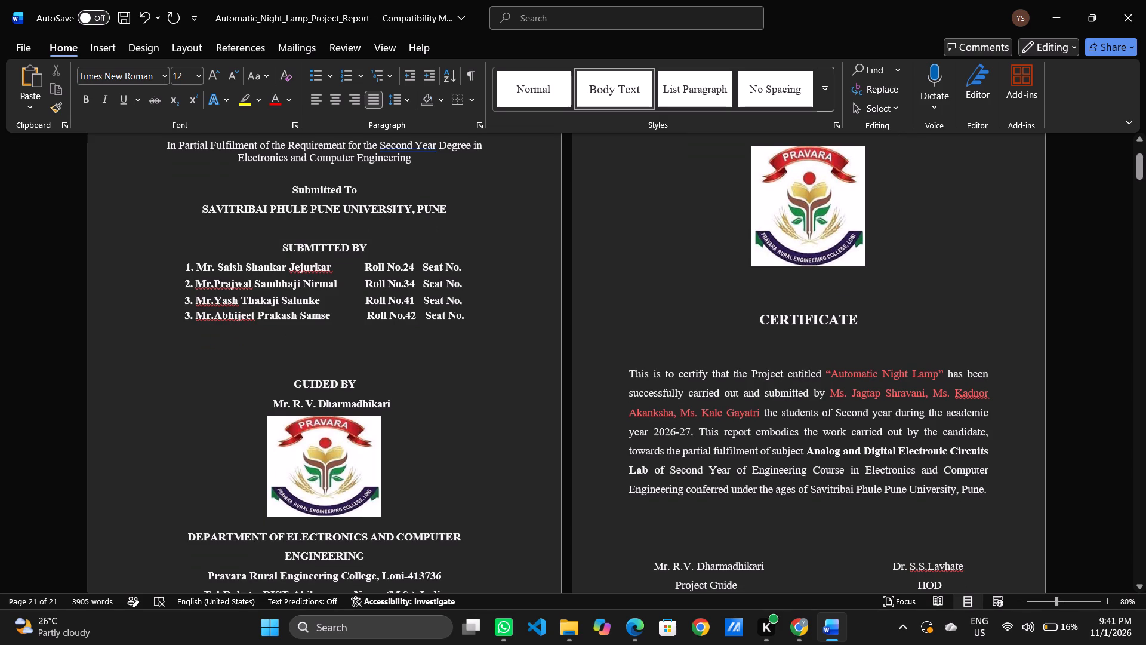
{"action": "left_click_drag", "start_coordinate": [925, 395], "coordinate": [845, 392]}
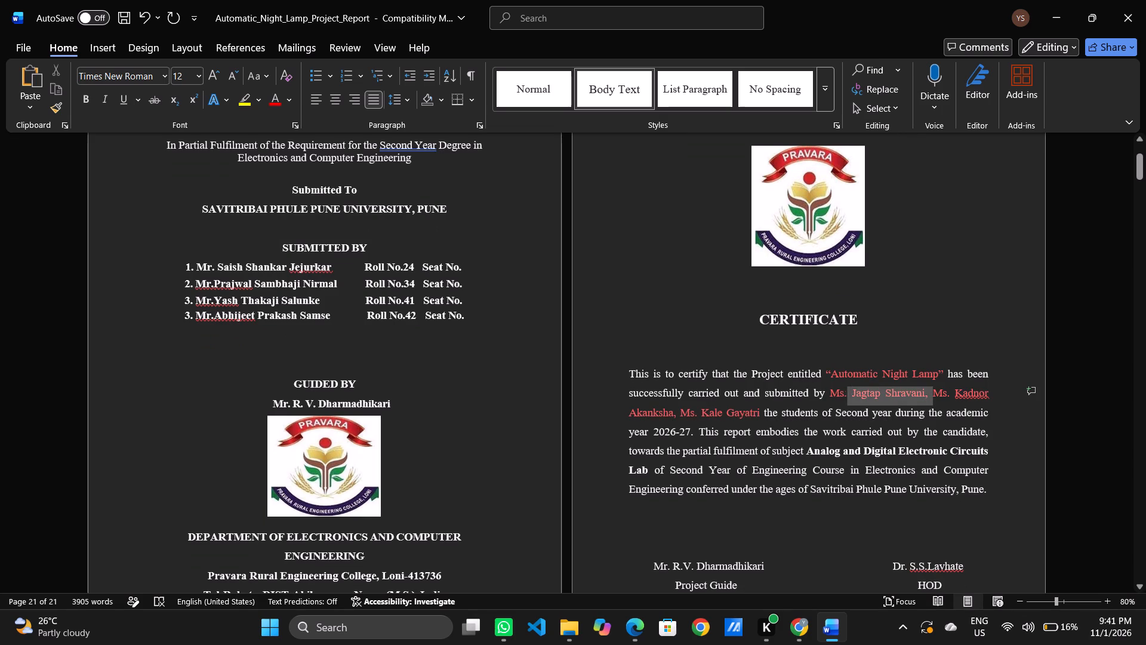
{"action": "left_click_drag", "start_coordinate": [845, 392], "coordinate": [842, 391]}
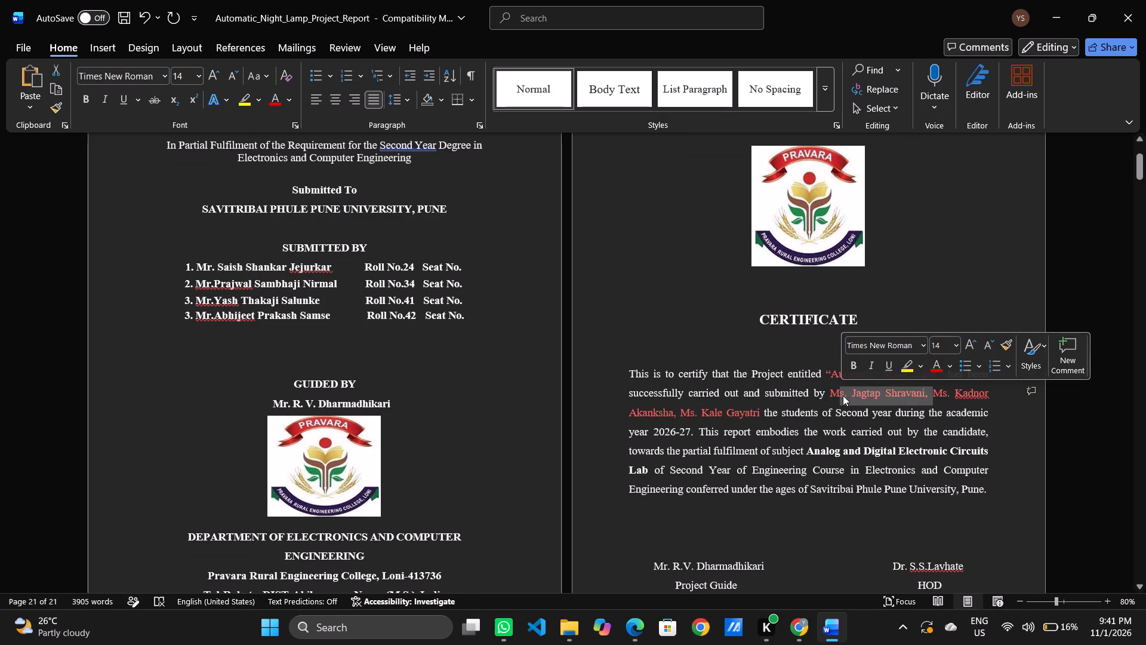
{"action": "key", "text": "BackSpace"}
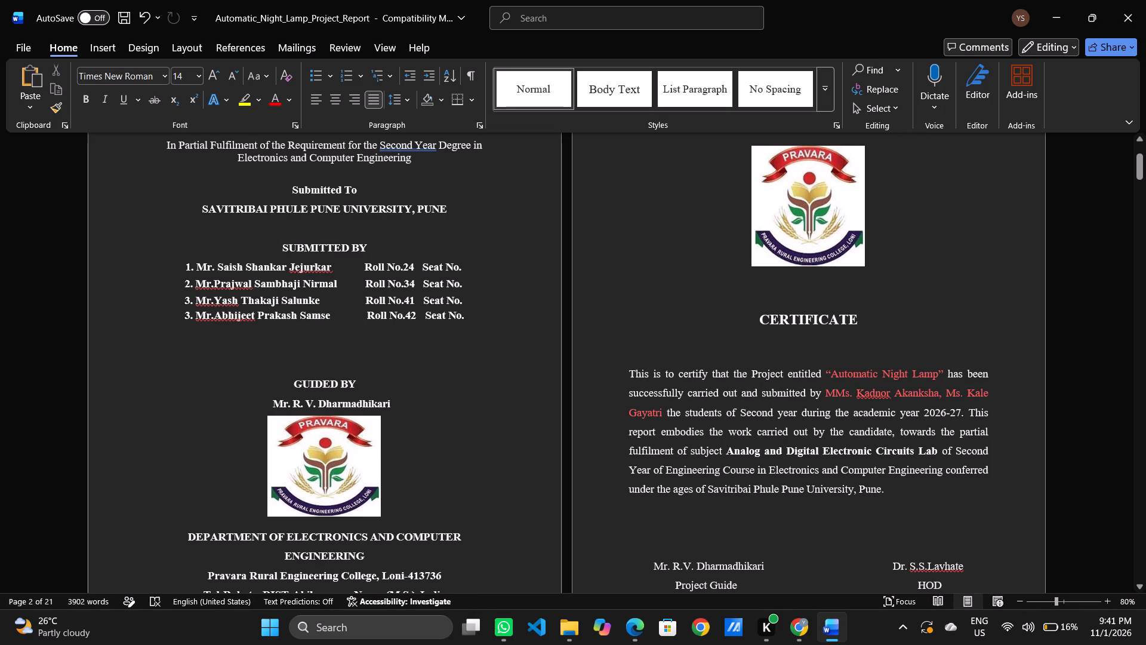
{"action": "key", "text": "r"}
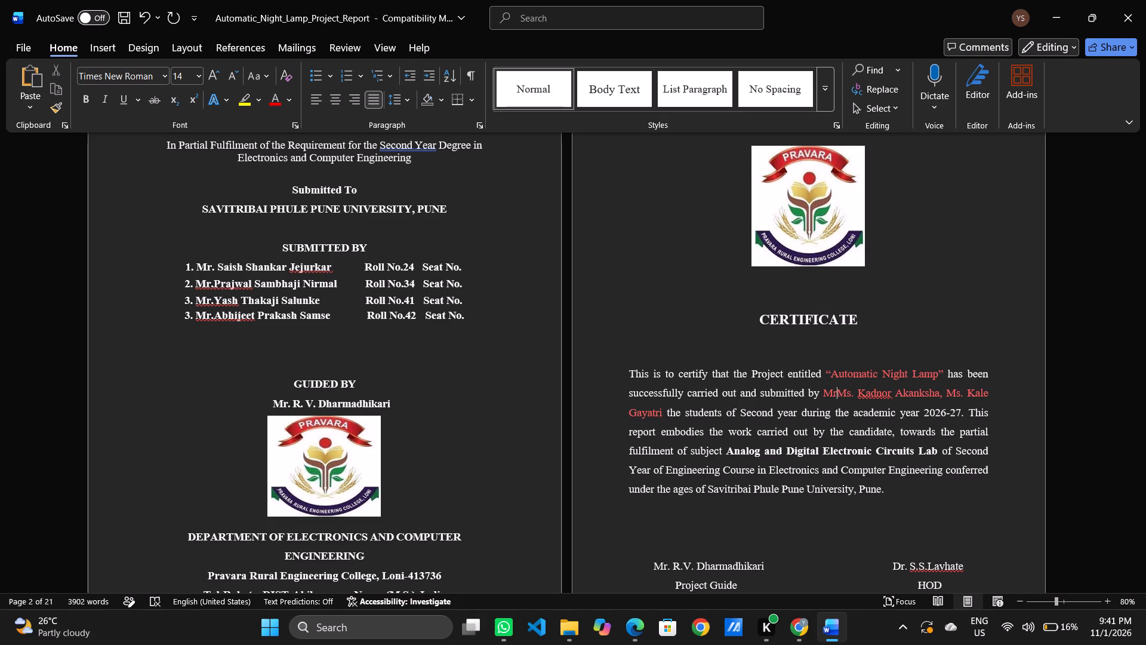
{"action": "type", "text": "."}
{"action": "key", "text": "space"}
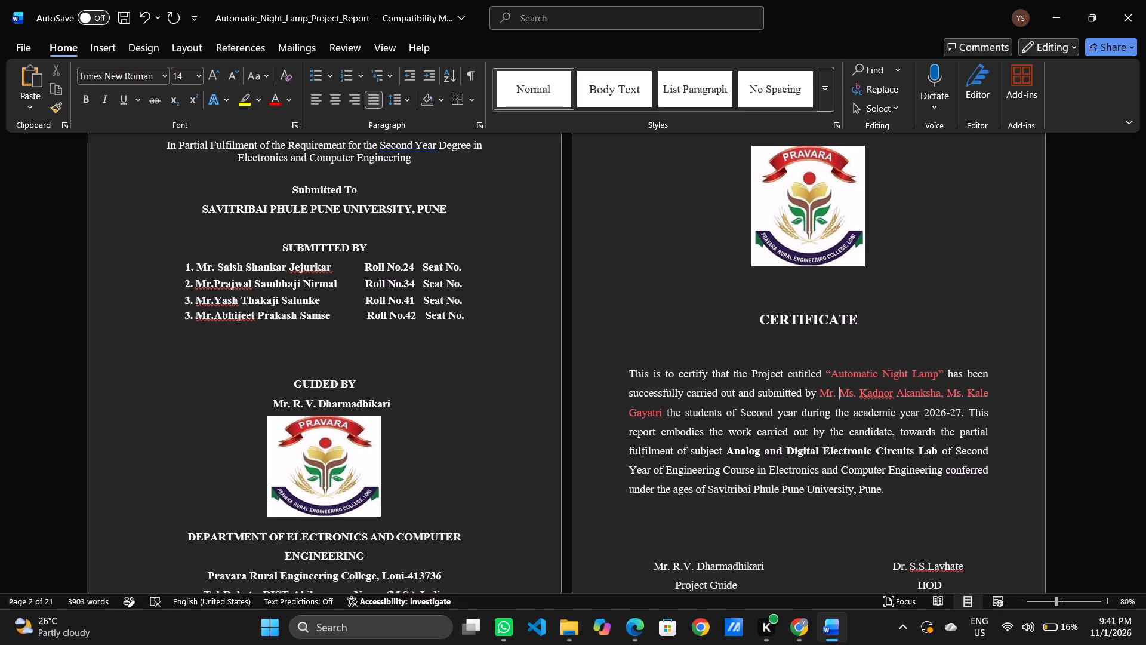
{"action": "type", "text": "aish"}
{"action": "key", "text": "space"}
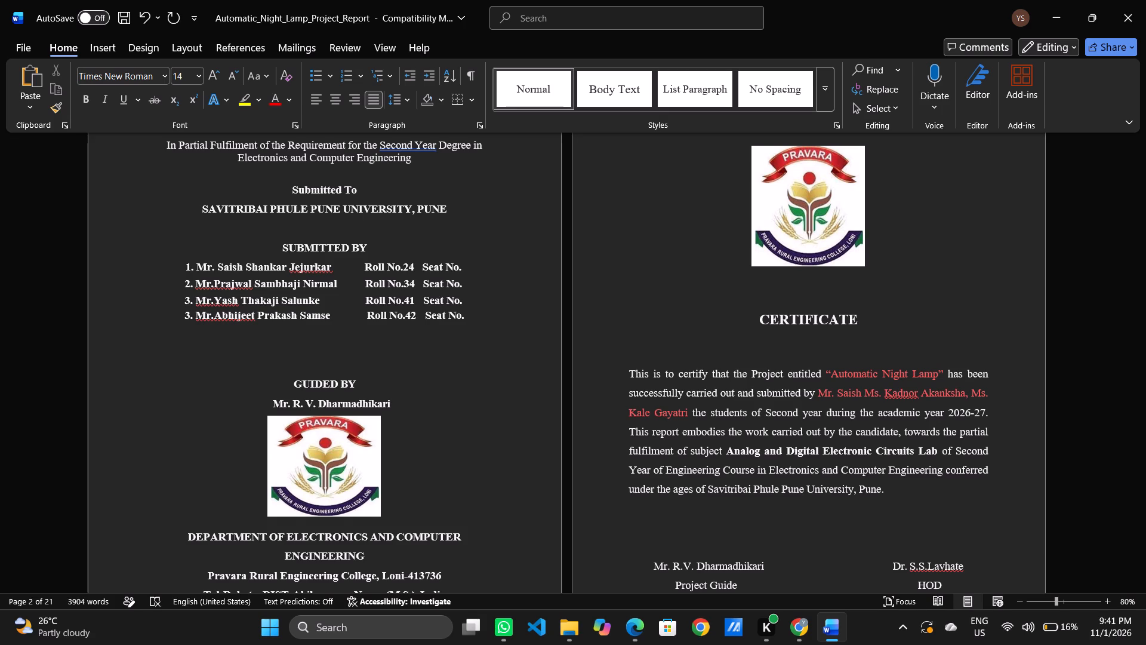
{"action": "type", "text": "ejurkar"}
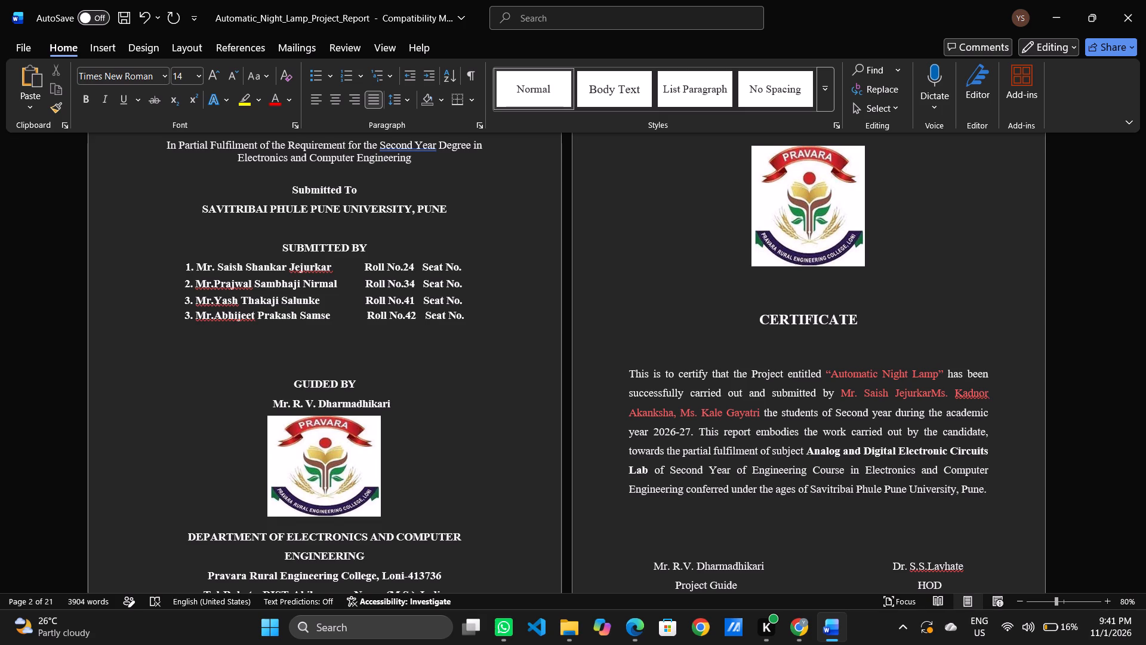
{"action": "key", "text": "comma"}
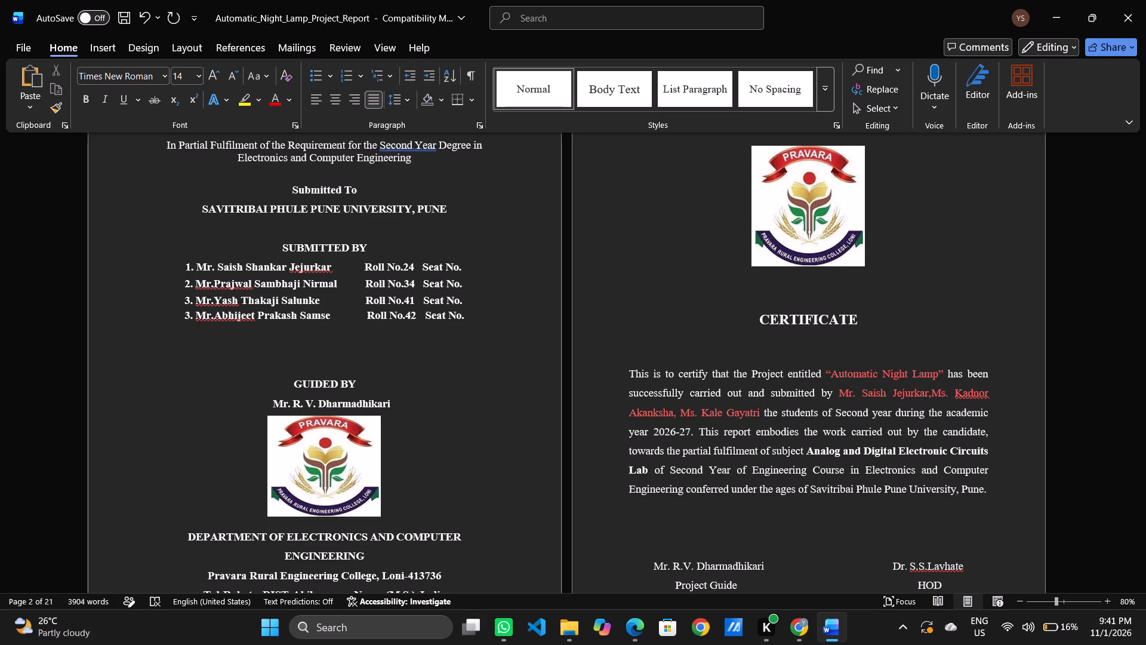
Replace the certificate's second student with the title page's second student, surname first, changing the title to "Mr.".
{"action": "left_click", "coordinate": [944, 394]}
{"action": "key", "text": "BackSpace"}
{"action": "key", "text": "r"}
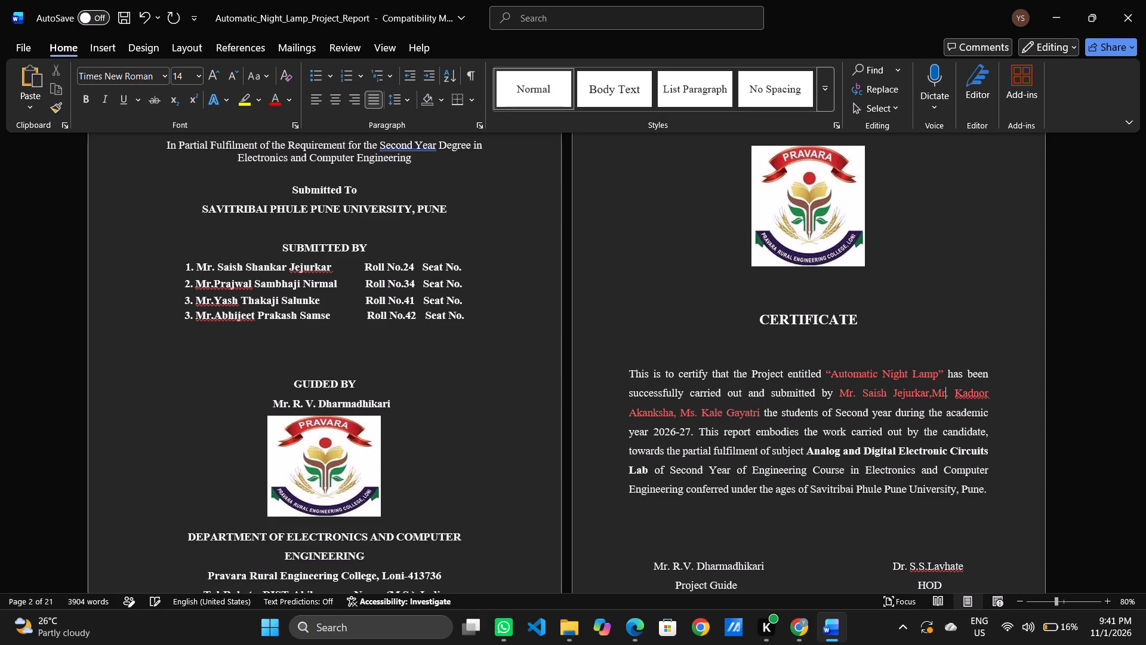
{"action": "left_click_drag", "start_coordinate": [987, 394], "coordinate": [951, 395]}
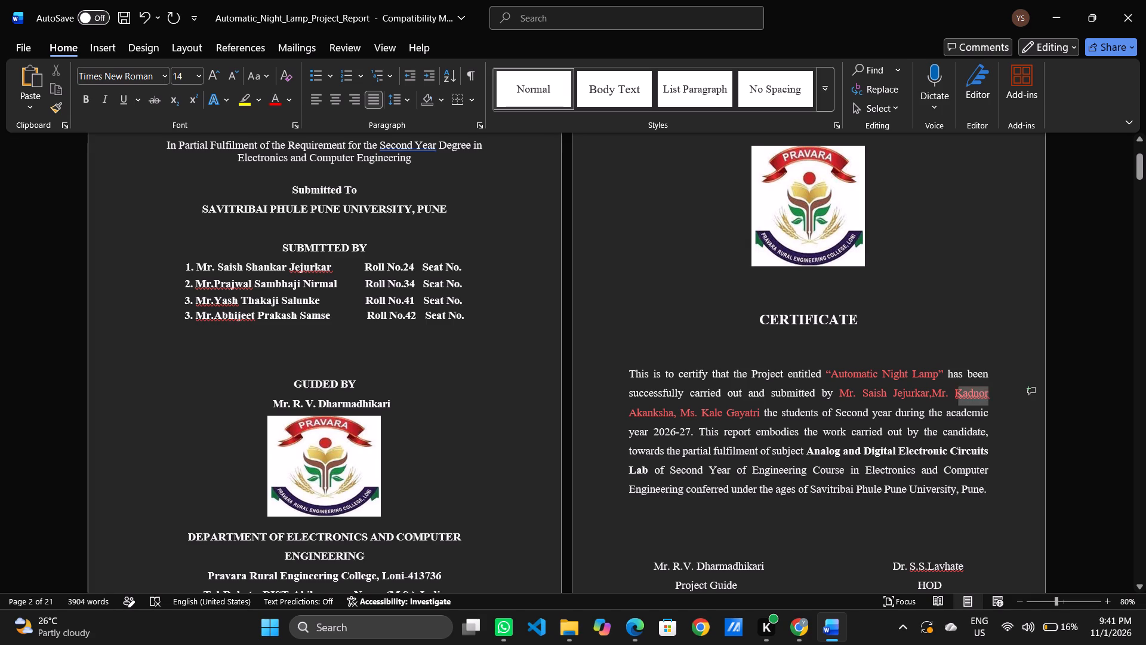
{"action": "left_click_drag", "start_coordinate": [951, 395], "coordinate": [953, 390]}
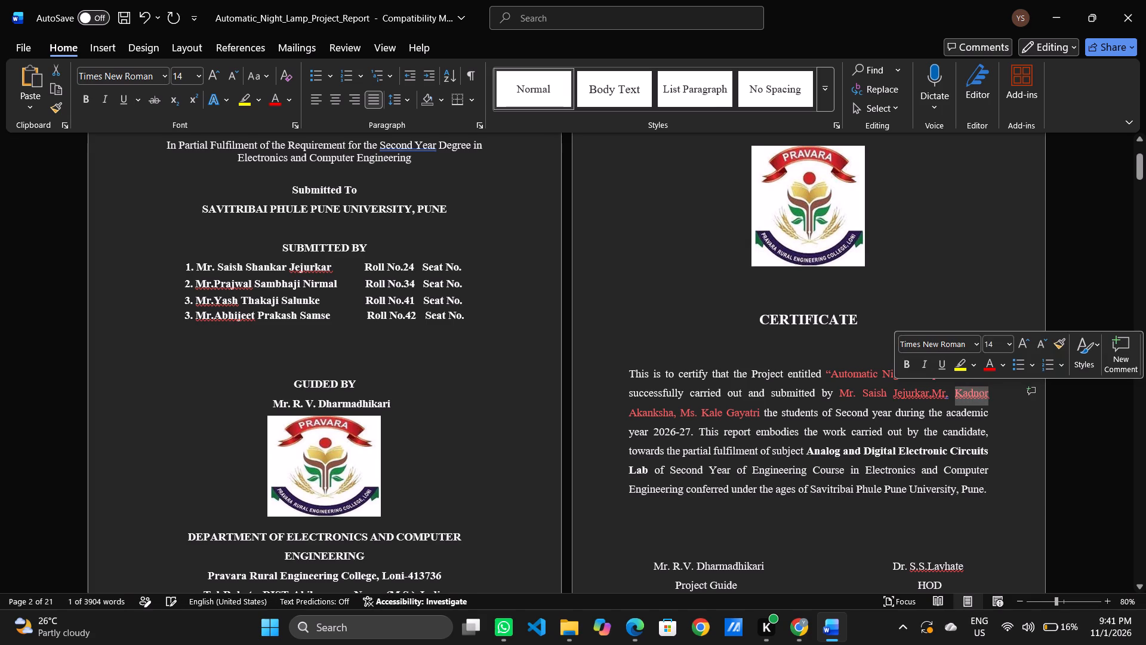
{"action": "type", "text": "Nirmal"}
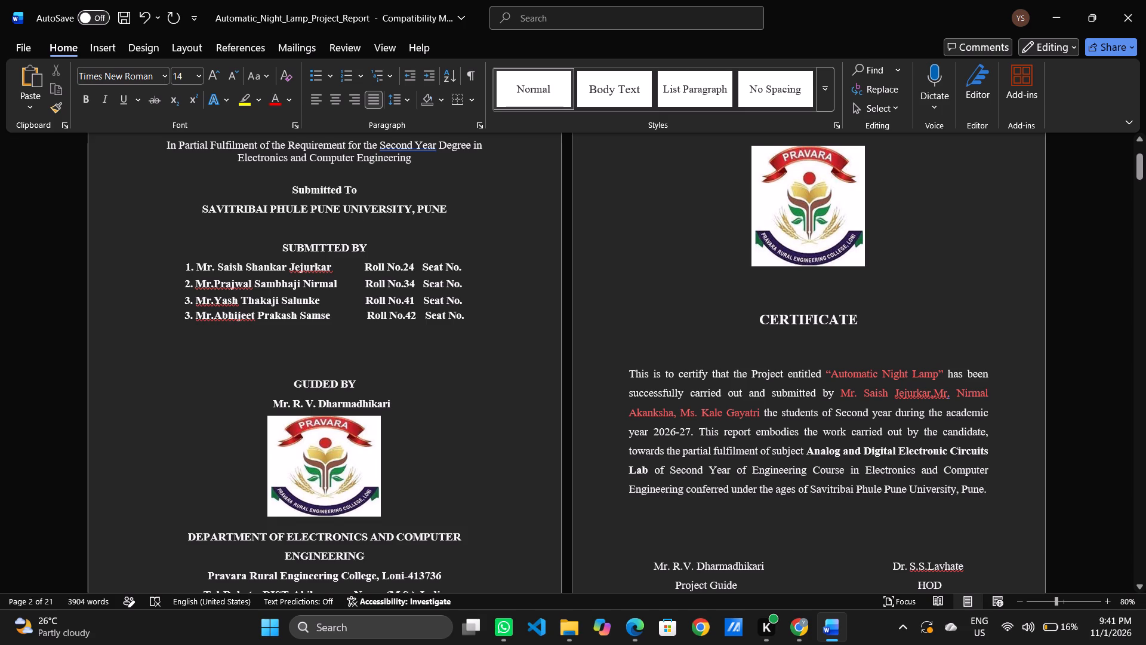
{"action": "left_click_drag", "start_coordinate": [674, 411], "coordinate": [608, 411]}
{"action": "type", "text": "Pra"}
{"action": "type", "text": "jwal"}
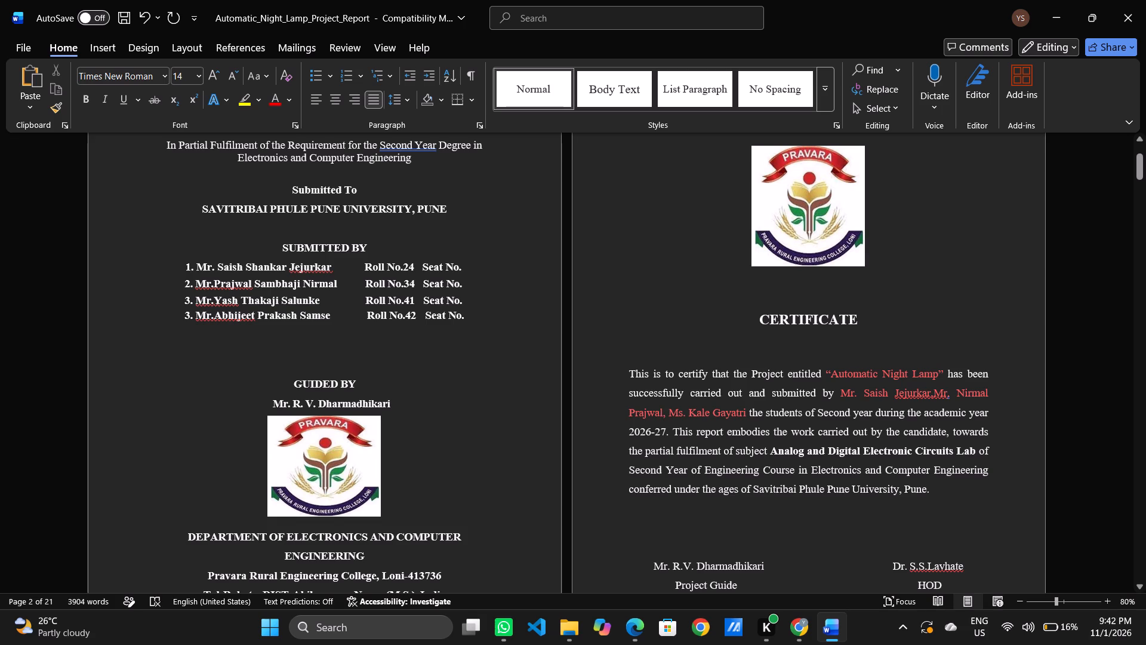
Replace the certificate's third student with the title page's third student, first name and surname, changing the title to "Mr.".
{"action": "left_click", "coordinate": [682, 415]}
{"action": "key", "text": "BackSpace"}
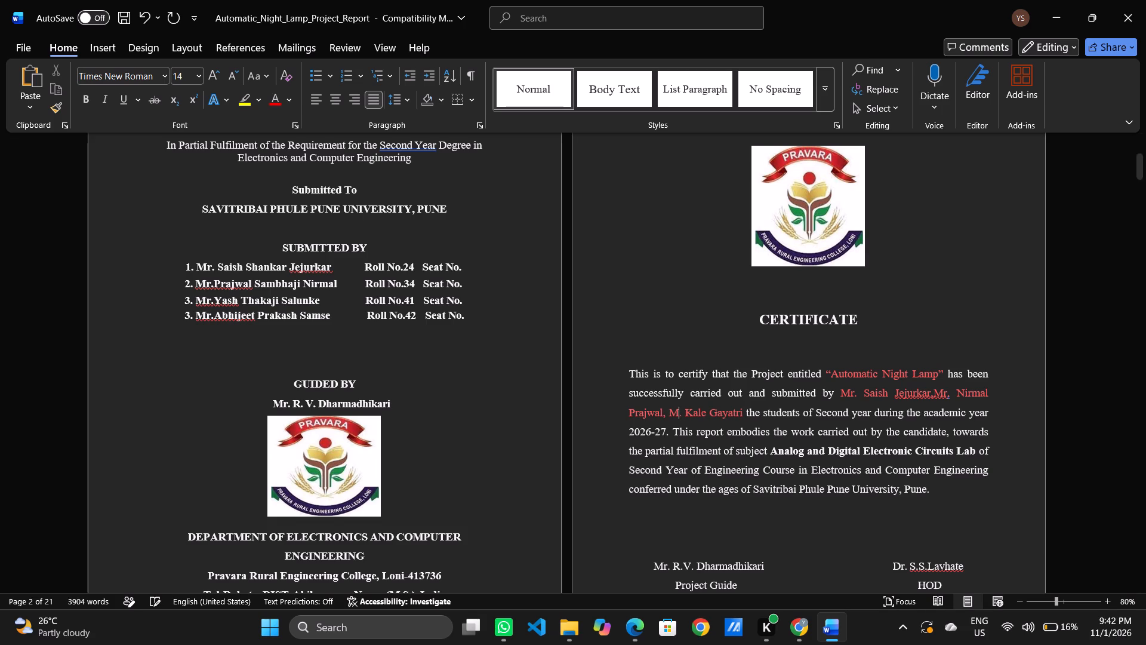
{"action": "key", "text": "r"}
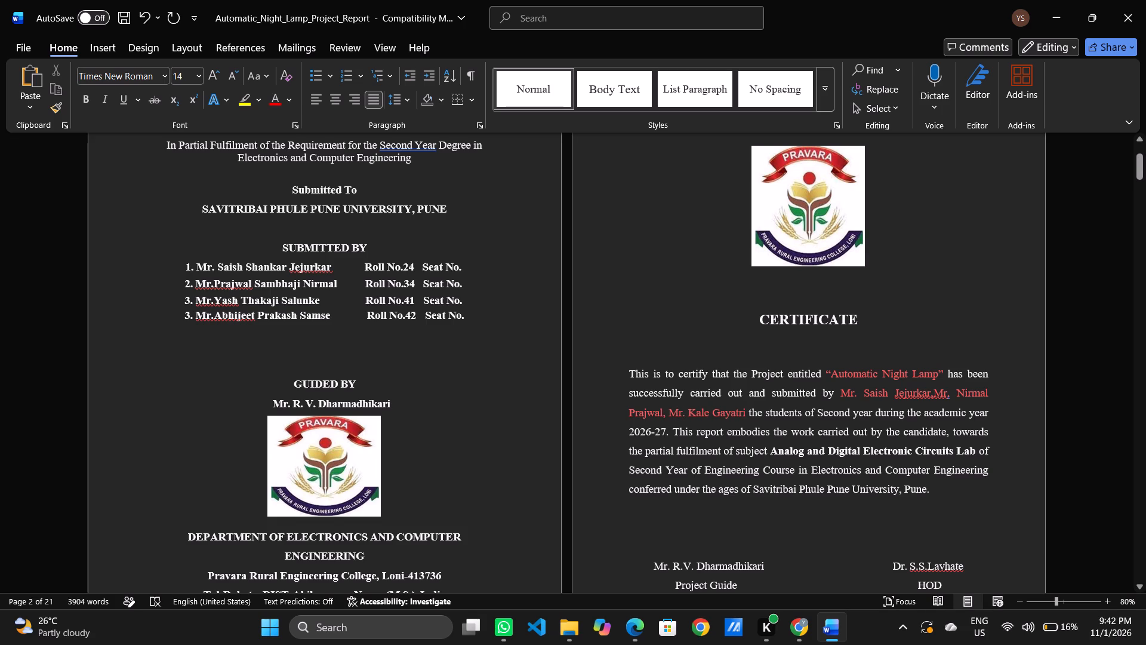
{"action": "left_click_drag", "start_coordinate": [744, 412], "coordinate": [693, 409]}
{"action": "left_click_drag", "start_coordinate": [693, 409], "coordinate": [691, 410]}
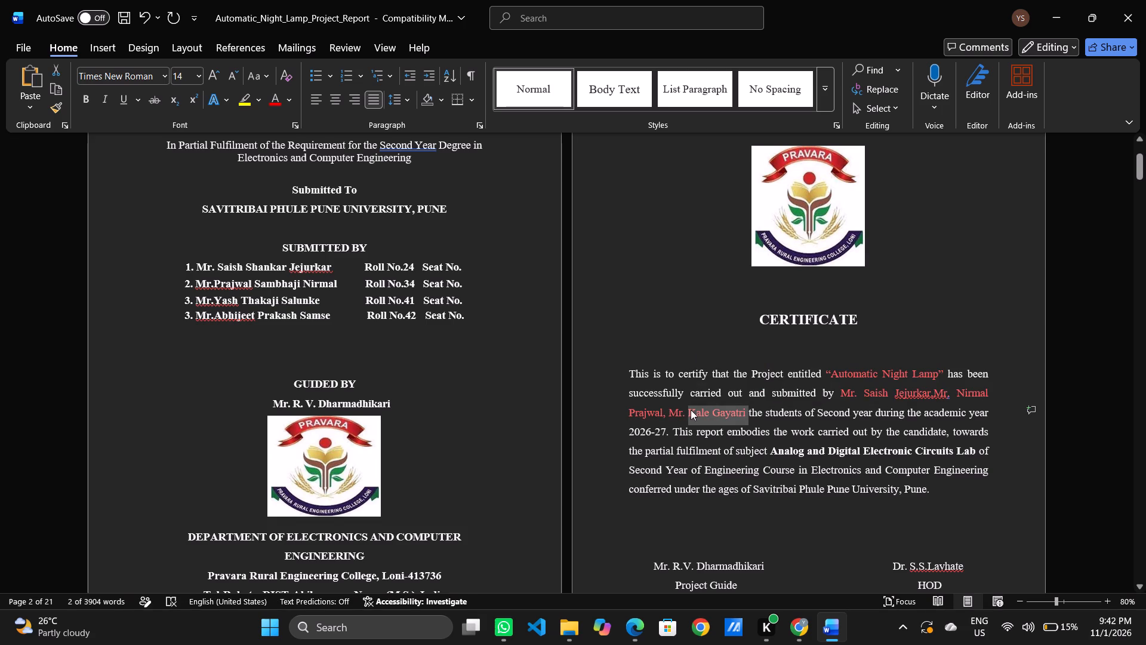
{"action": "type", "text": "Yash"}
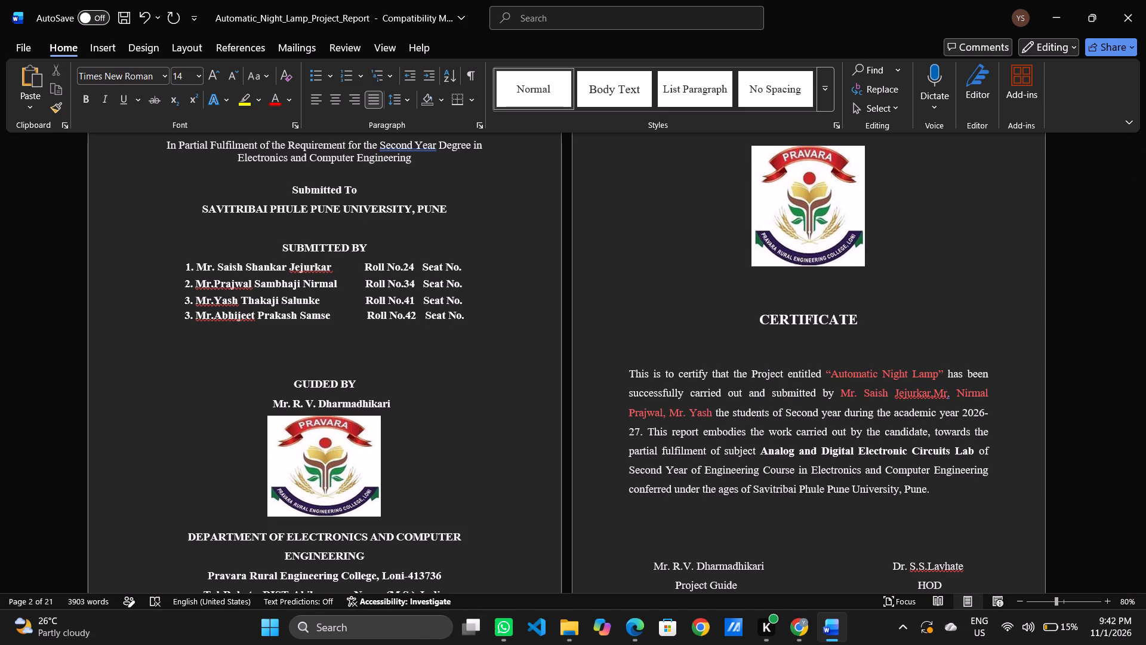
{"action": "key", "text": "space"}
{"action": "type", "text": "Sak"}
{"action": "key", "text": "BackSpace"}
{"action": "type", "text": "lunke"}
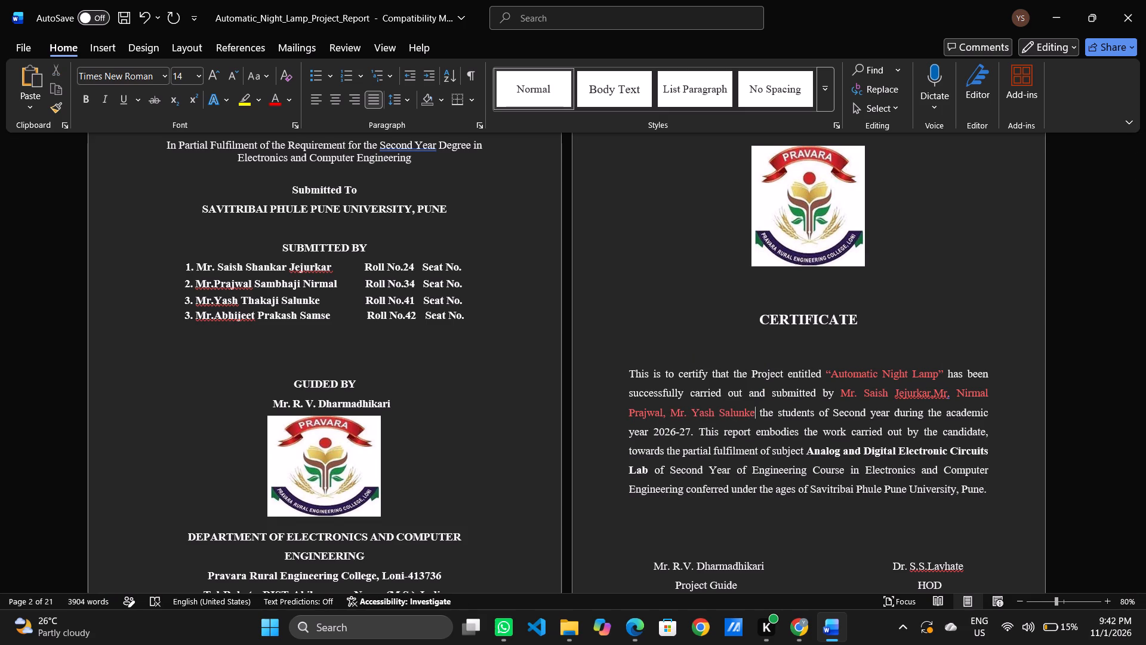
Add a comma and the title page's fourth student, prefixed "Mr.", after the third name in the certificate paragraph.
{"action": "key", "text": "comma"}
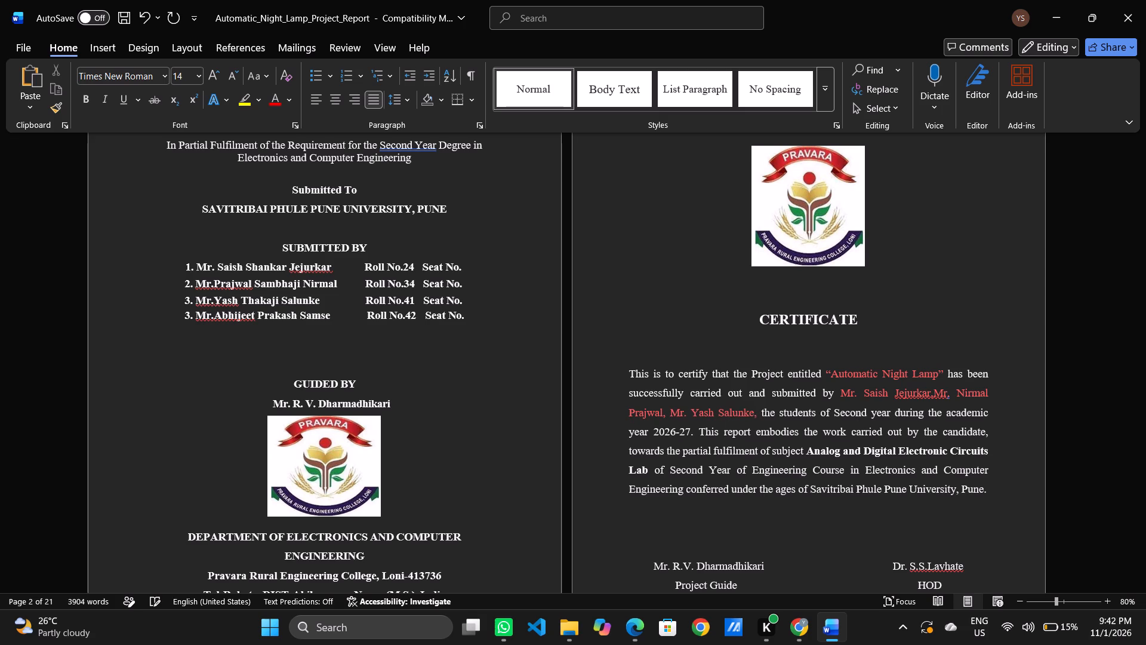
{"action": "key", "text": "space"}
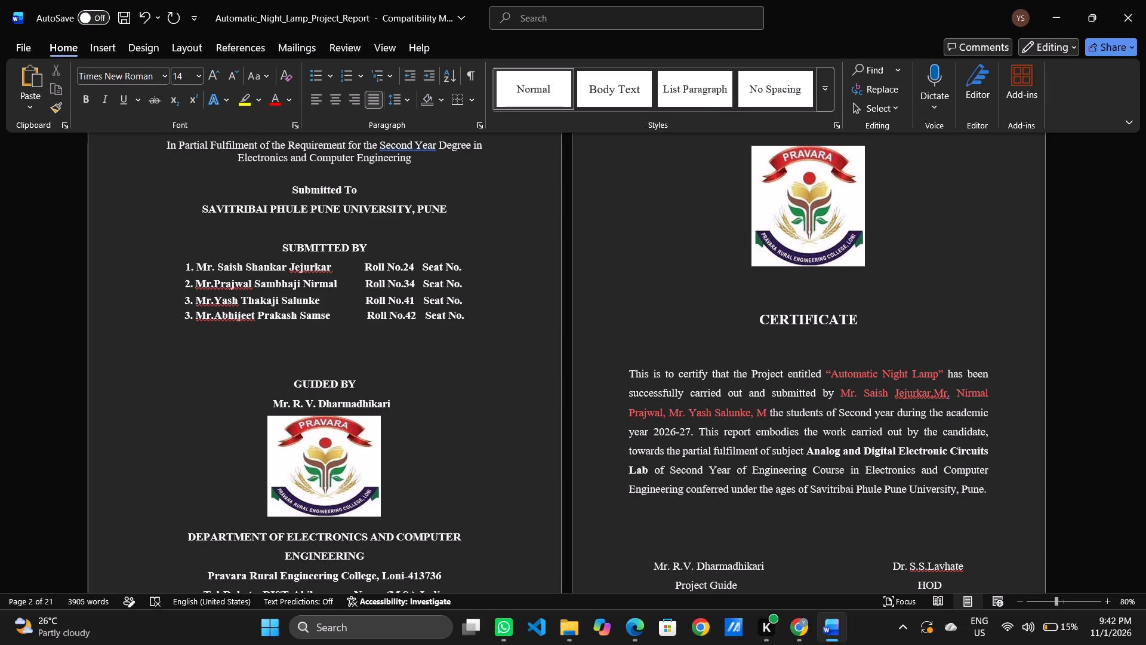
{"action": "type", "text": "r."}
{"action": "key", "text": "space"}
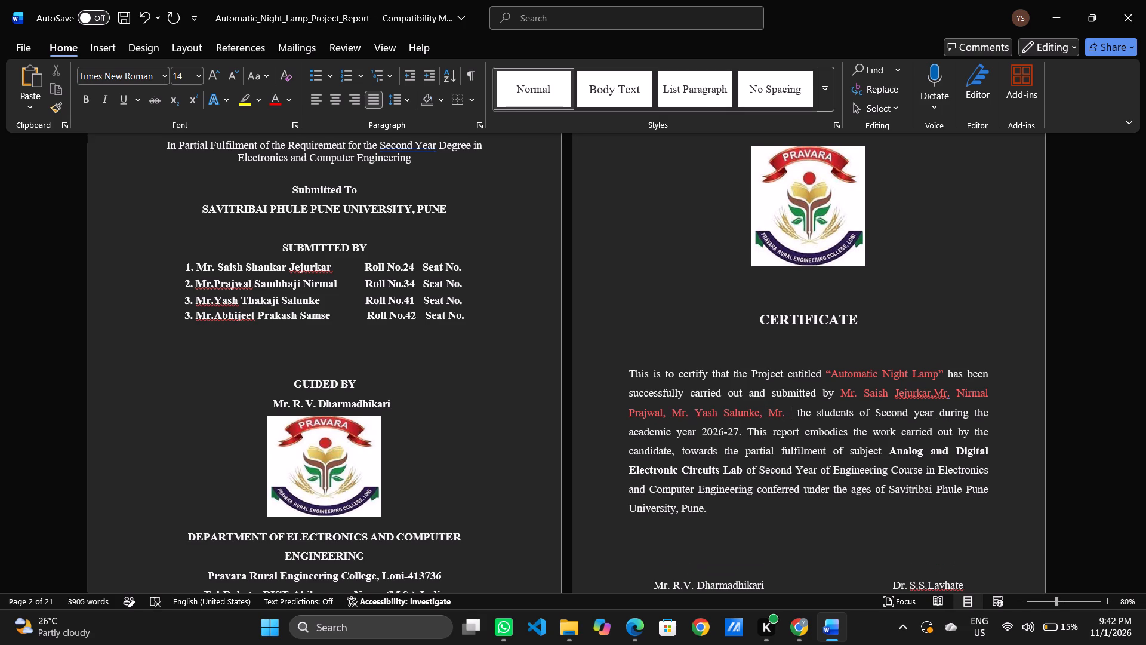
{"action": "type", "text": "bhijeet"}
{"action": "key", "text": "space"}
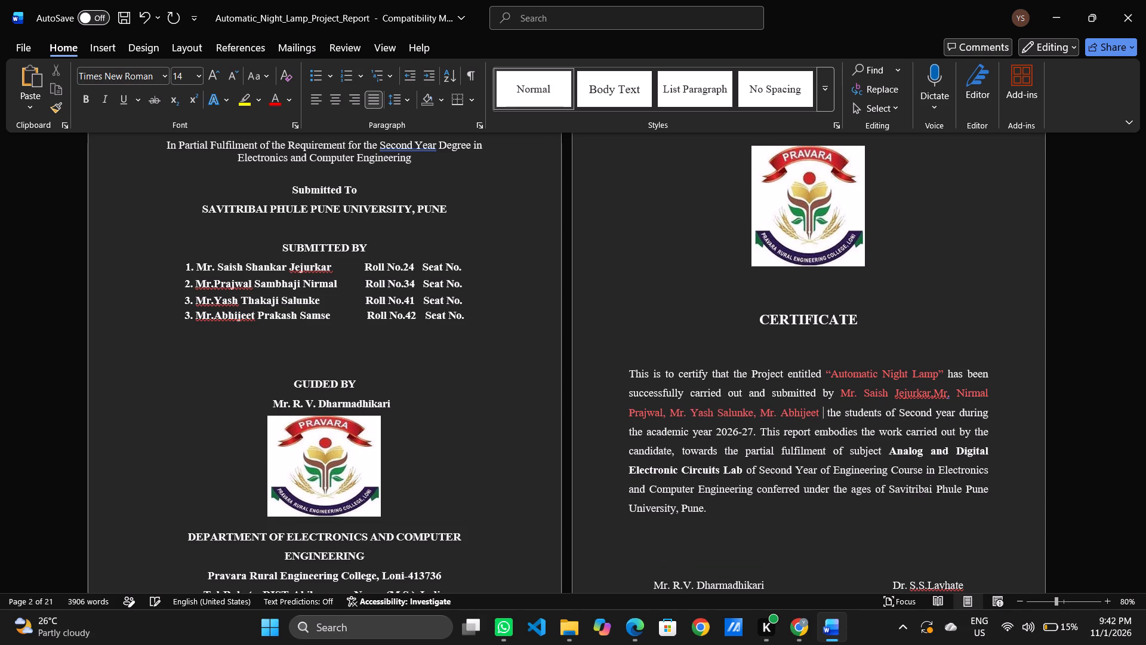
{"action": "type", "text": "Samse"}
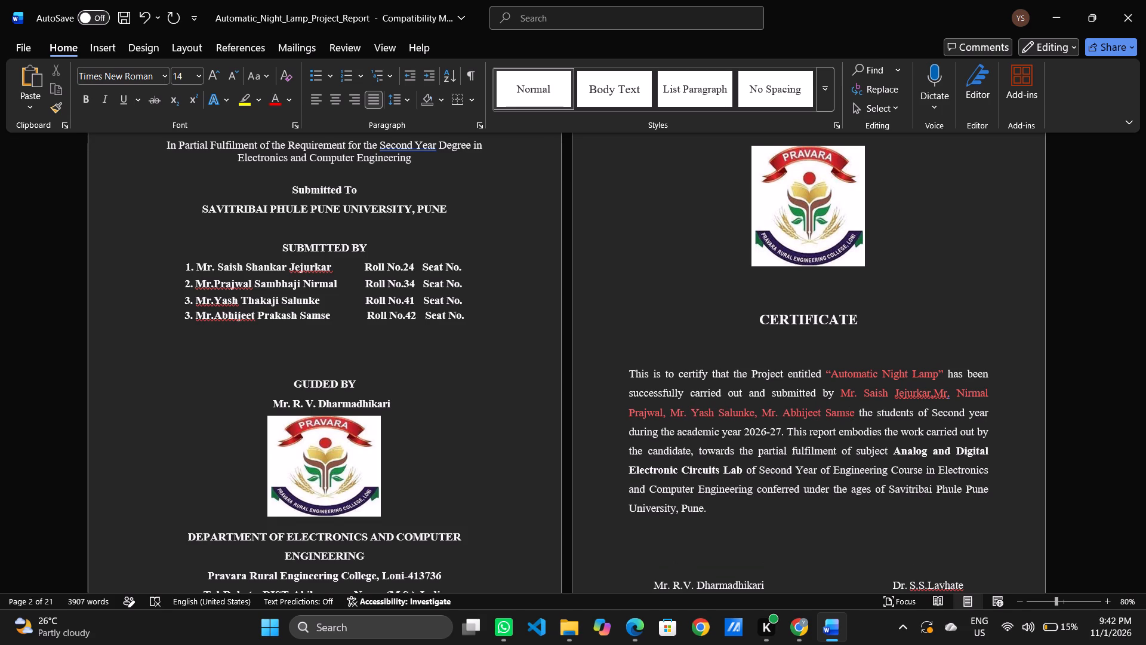
Insert a space after the comma between the first and second student names in the certificate paragraph.
{"action": "left_click", "coordinate": [935, 394]}
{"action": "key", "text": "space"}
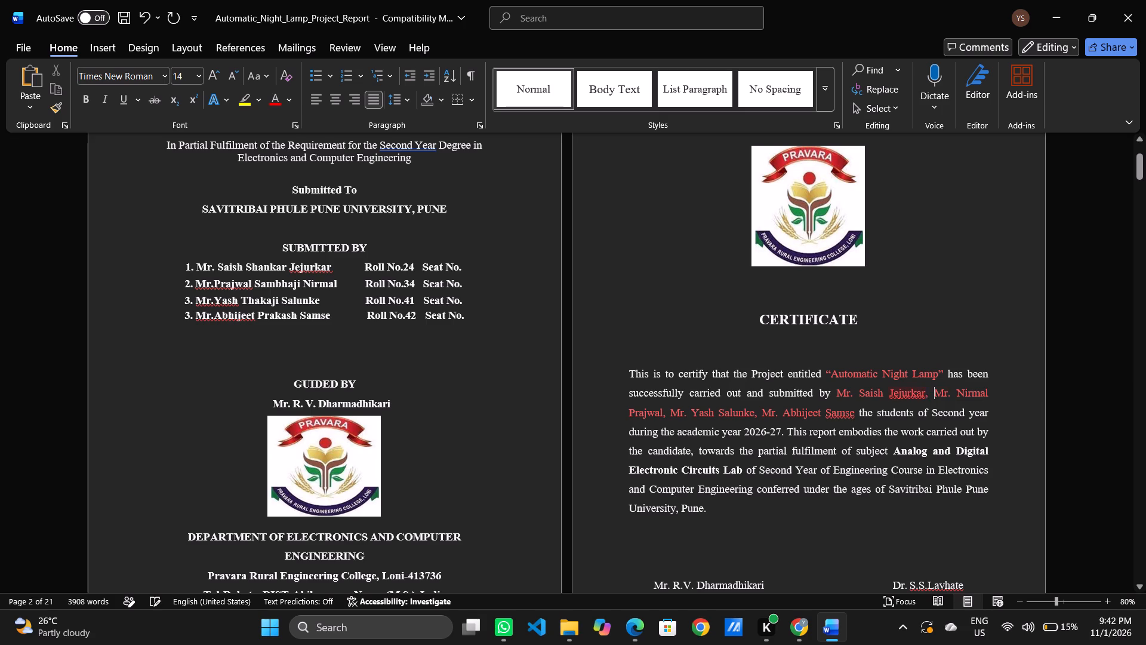
Clear the spelling flag on the first student's surname using the spelling options in the certificate paragraph.
{"action": "left_click", "coordinate": [916, 388]}
{"action": "left_click", "coordinate": [916, 388]}
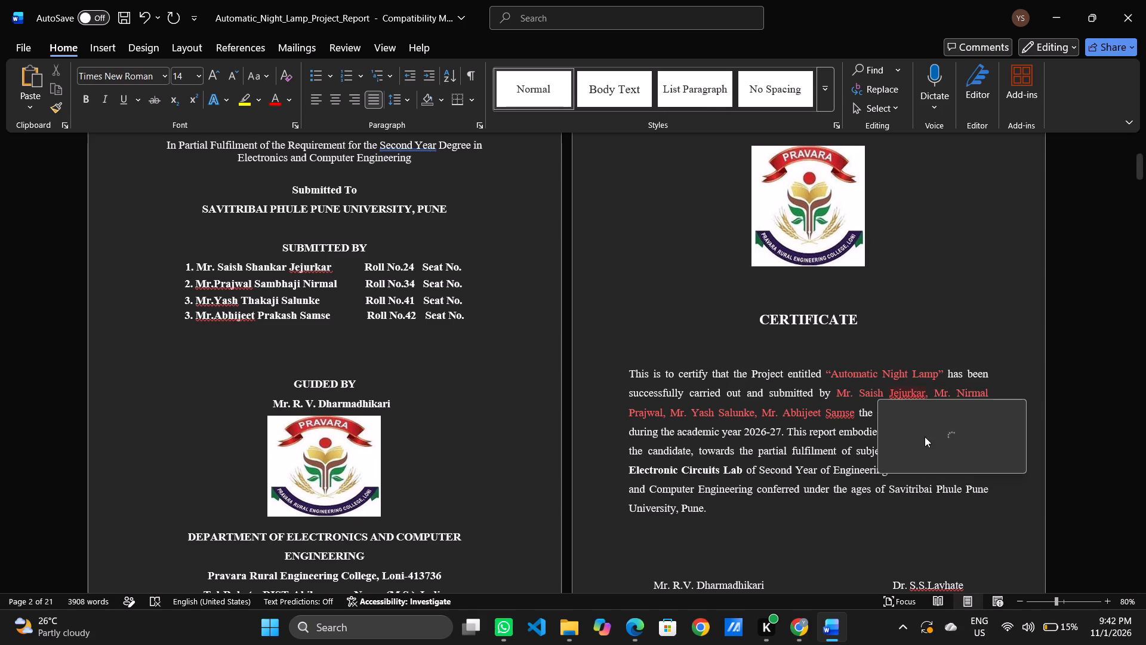
{"action": "right_click", "coordinate": [906, 391]}
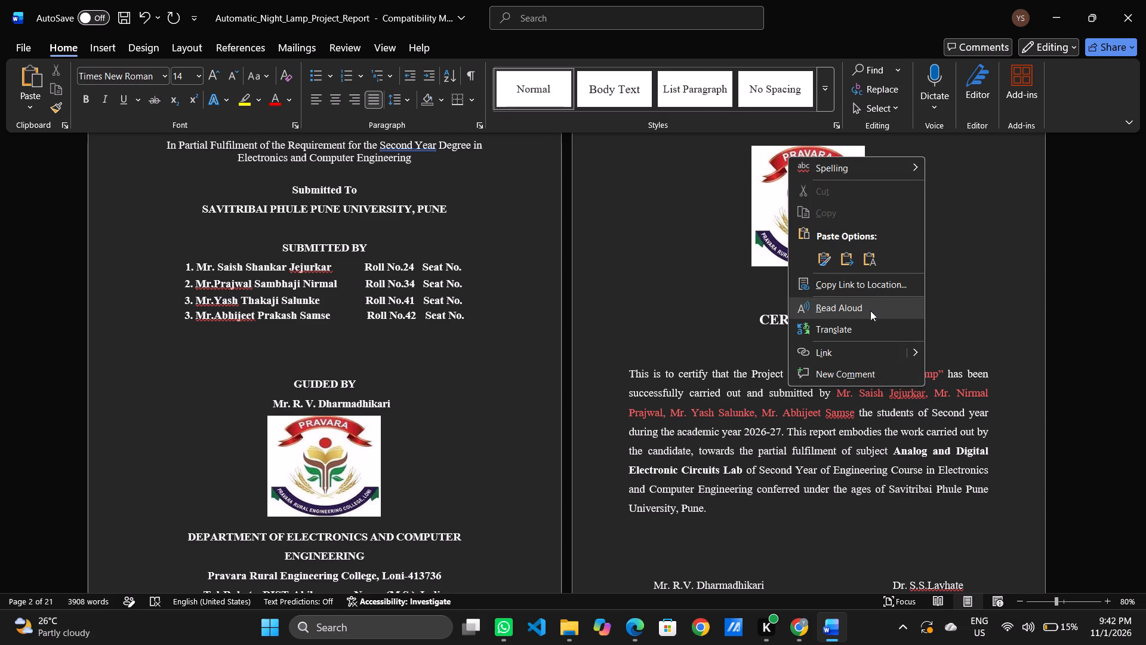
{"action": "right_click", "coordinate": [894, 391]}
{"action": "left_click", "coordinate": [987, 228]}
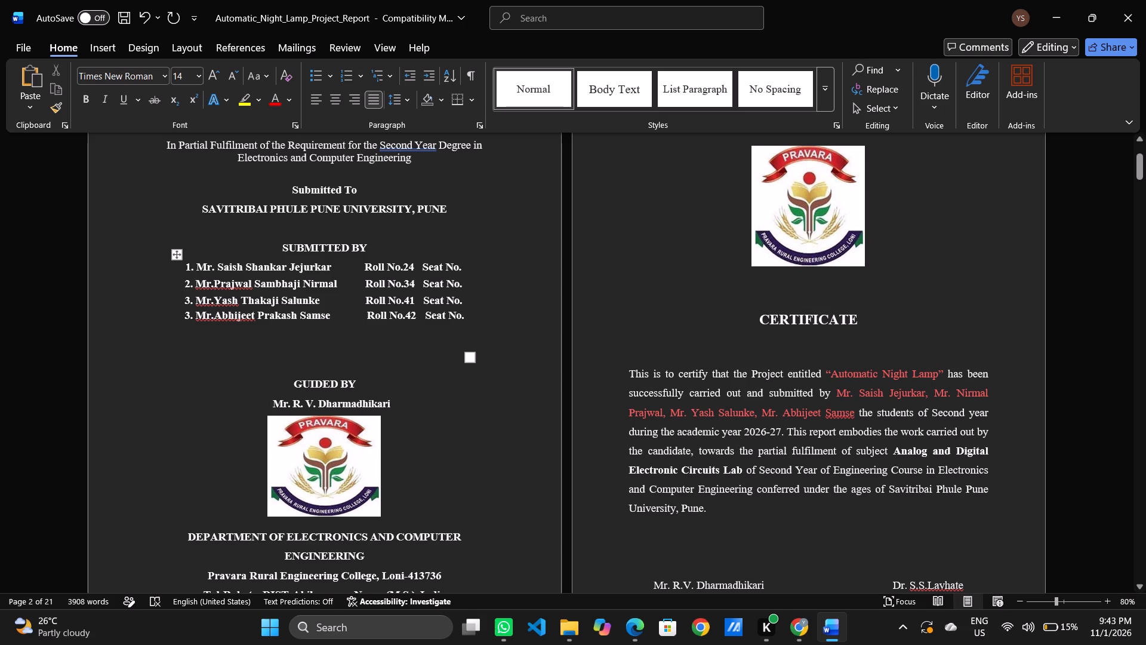
Review the title page and the certificate page down to the signature lines and the start of the Acknowledgement.
{"action": "scroll", "coordinate": [428, 260], "scroll_direction": "down", "scroll_amount": 1}
{"action": "scroll", "coordinate": [428, 265], "scroll_direction": "up", "scroll_amount": 5}
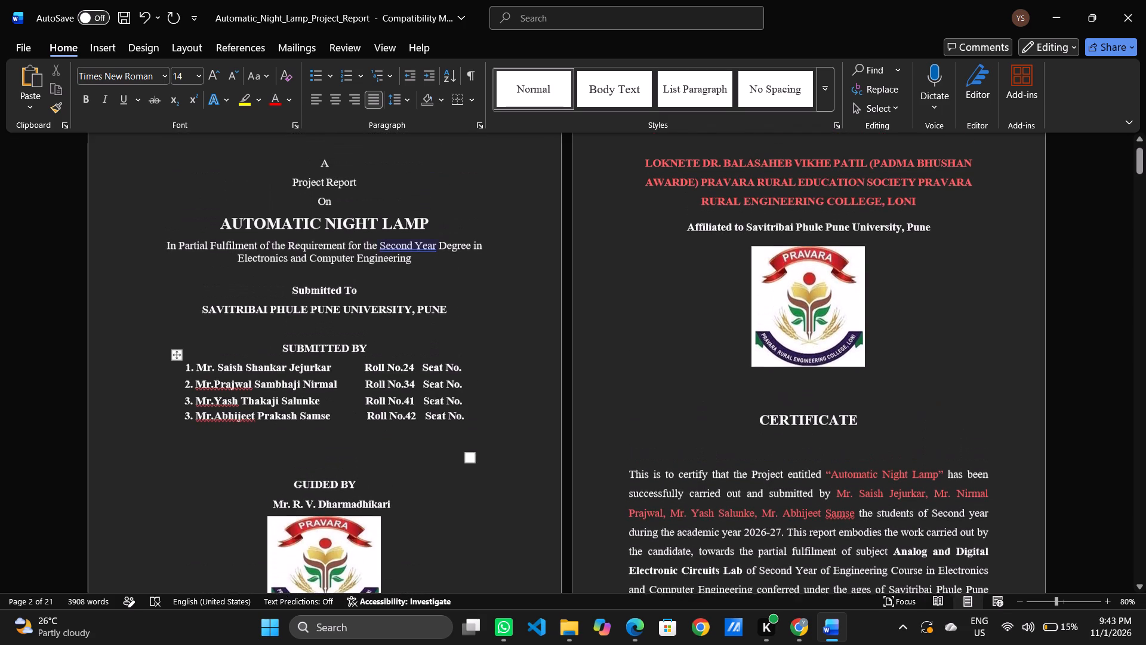
{"action": "scroll", "coordinate": [428, 268], "scroll_direction": "down", "scroll_amount": 12}
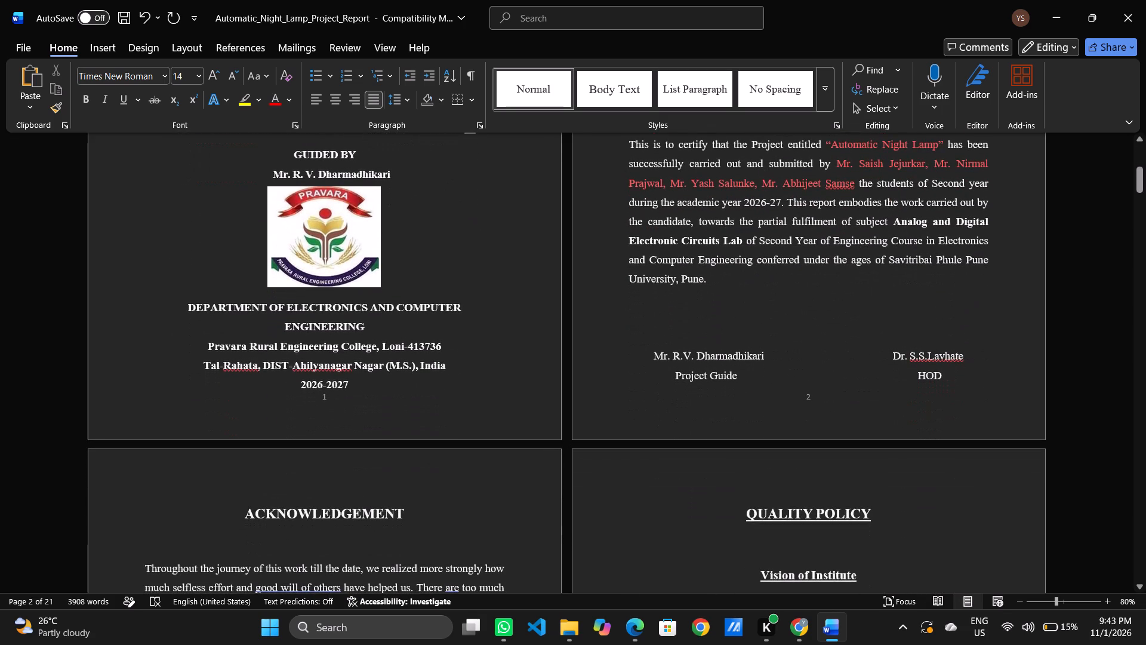
Look through the acknowledgement, quality policy, program outcomes, course outcomes, abstract, index and introduction pages.
{"action": "scroll", "coordinate": [432, 278], "scroll_direction": "down", "scroll_amount": 17}
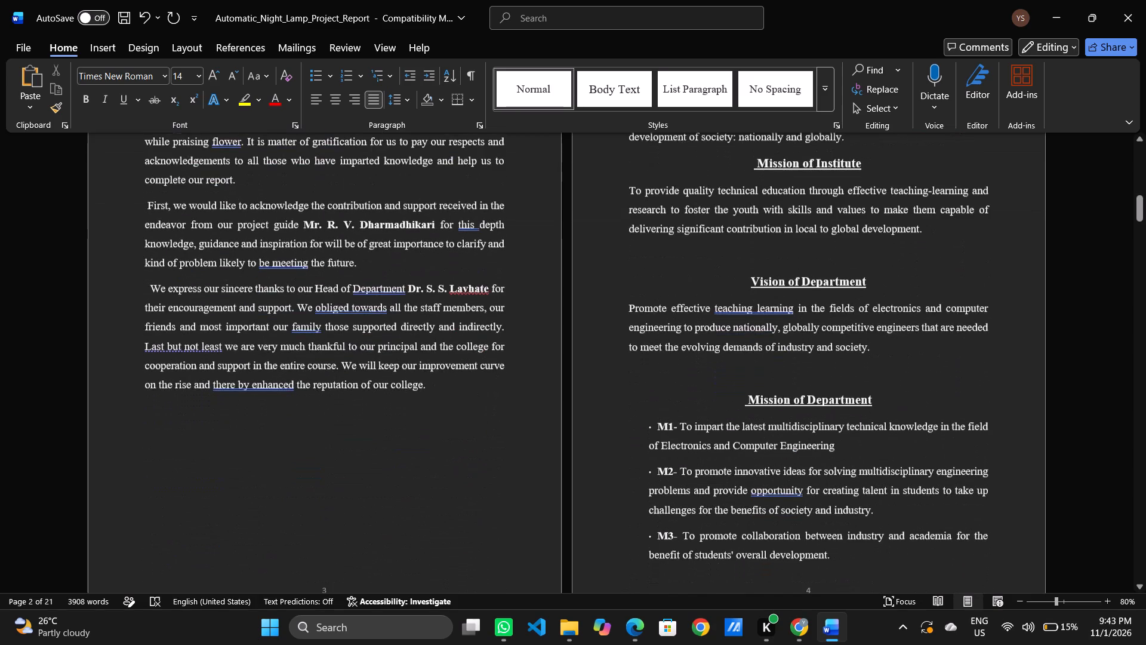
{"action": "scroll", "coordinate": [442, 269], "scroll_direction": "up", "scroll_amount": 4}
{"action": "scroll", "coordinate": [442, 271], "scroll_direction": "down", "scroll_amount": 6}
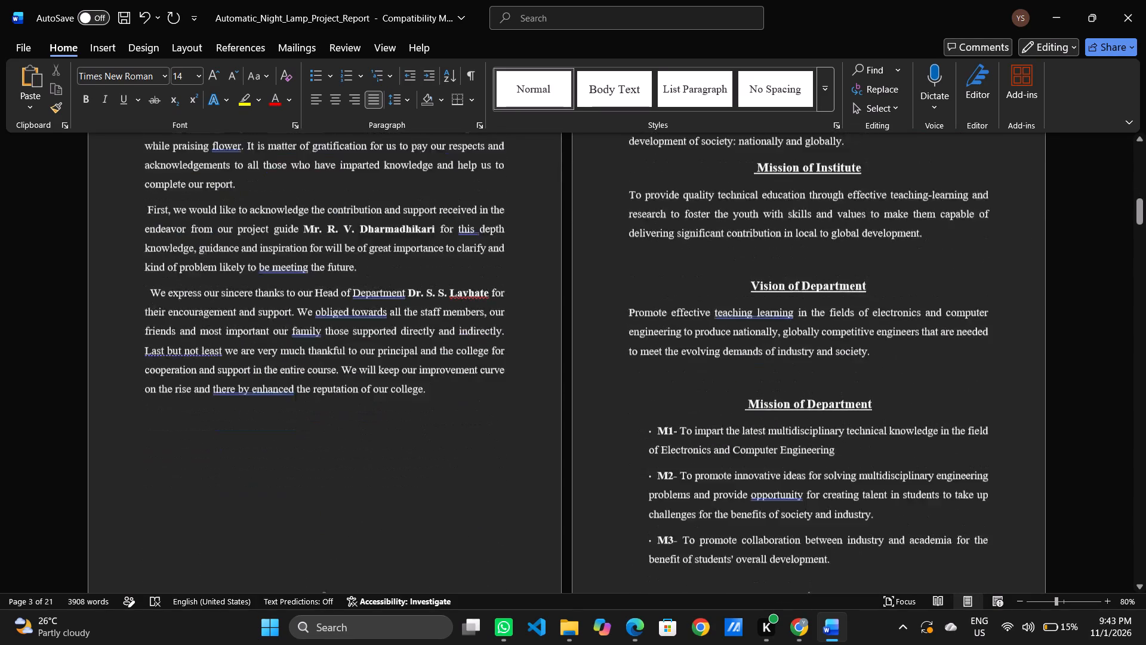
{"action": "scroll", "coordinate": [442, 272], "scroll_direction": "down", "scroll_amount": 6}
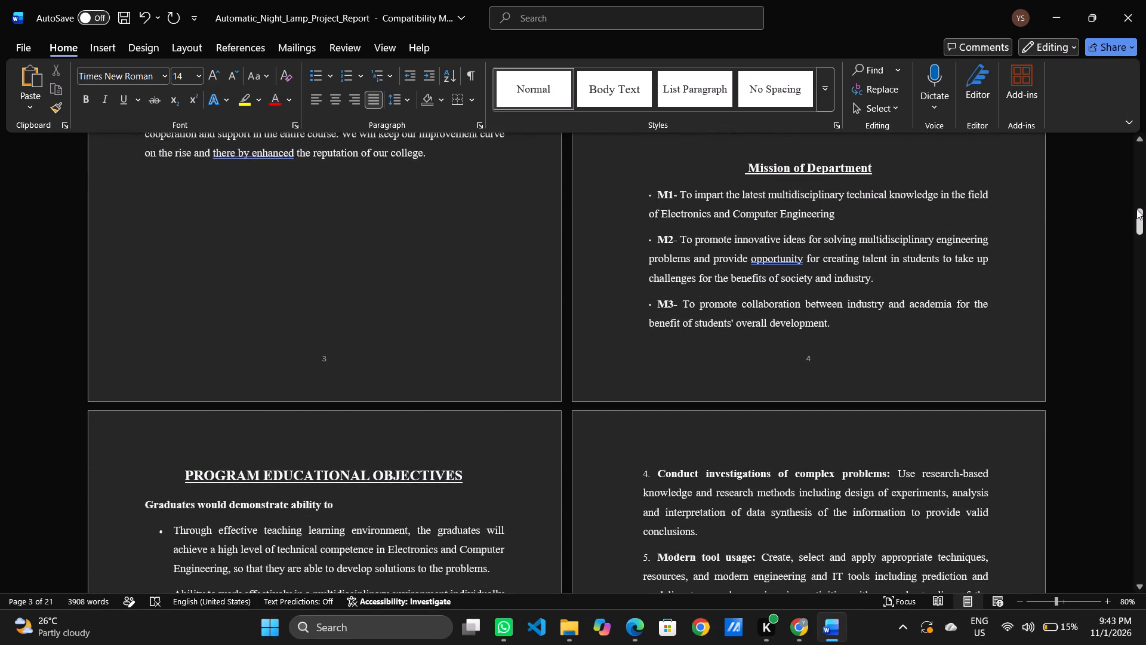
{"action": "left_click_drag", "start_coordinate": [1136, 207], "coordinate": [1145, 231]}
{"action": "left_click", "coordinate": [1145, 229]}
{"action": "left_click", "coordinate": [1145, 253]}
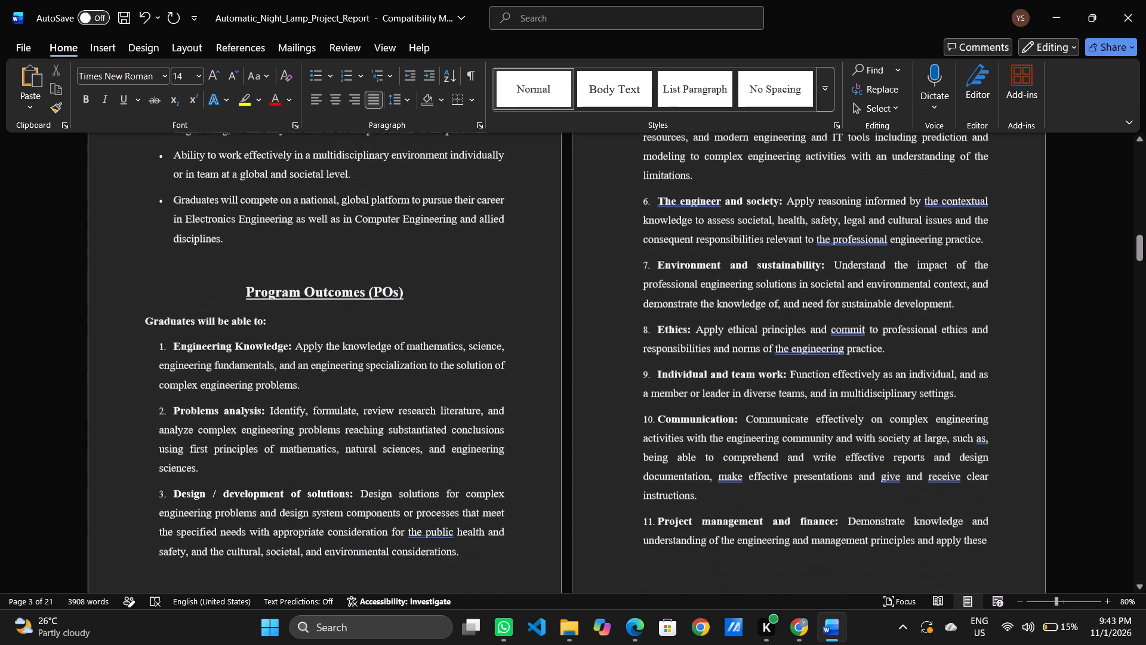
{"action": "left_click", "coordinate": [1142, 263]}
{"action": "left_click_drag", "start_coordinate": [1141, 267], "coordinate": [1145, 277]}
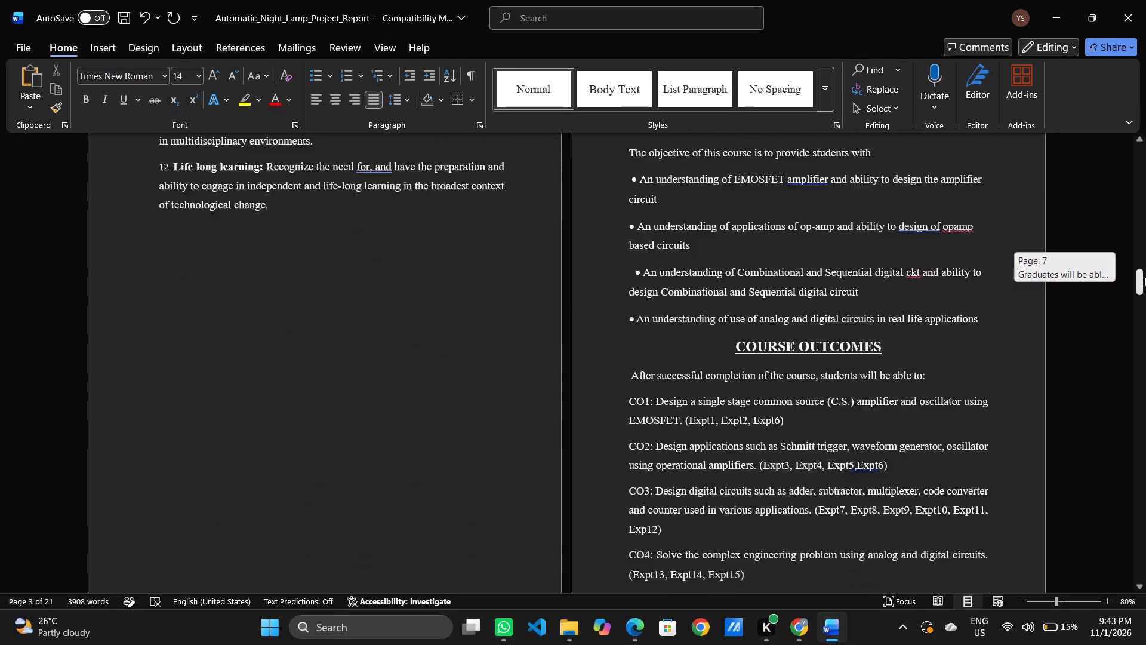
{"action": "left_click_drag", "start_coordinate": [1145, 277], "coordinate": [1142, 324]}
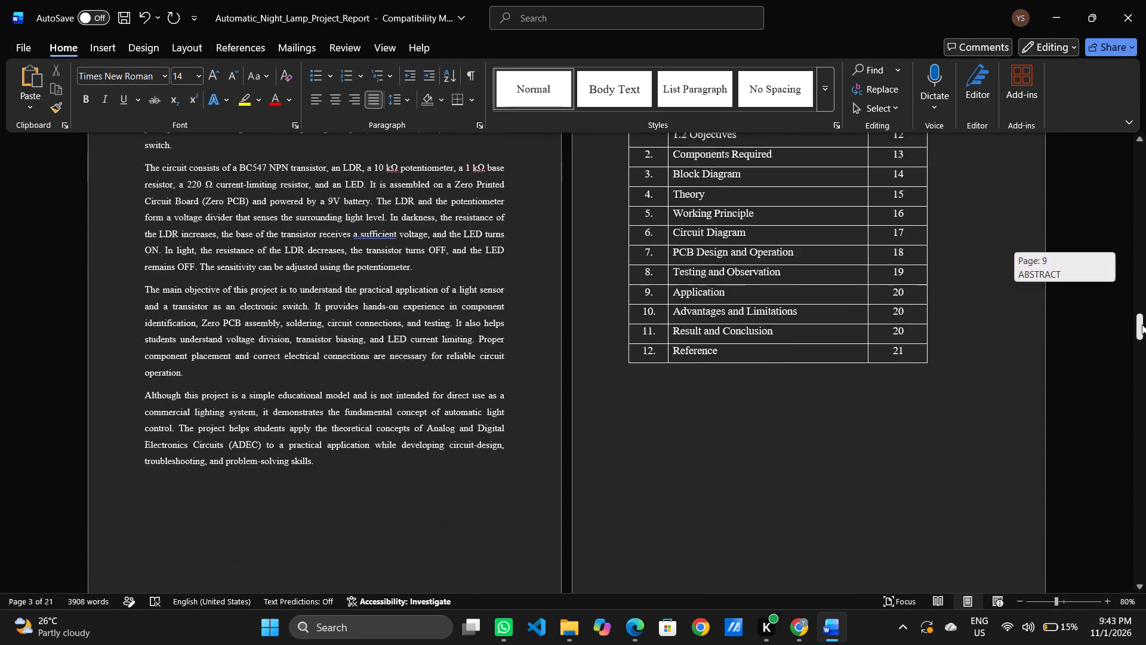
{"action": "left_click_drag", "start_coordinate": [1142, 324], "coordinate": [1138, 346]}
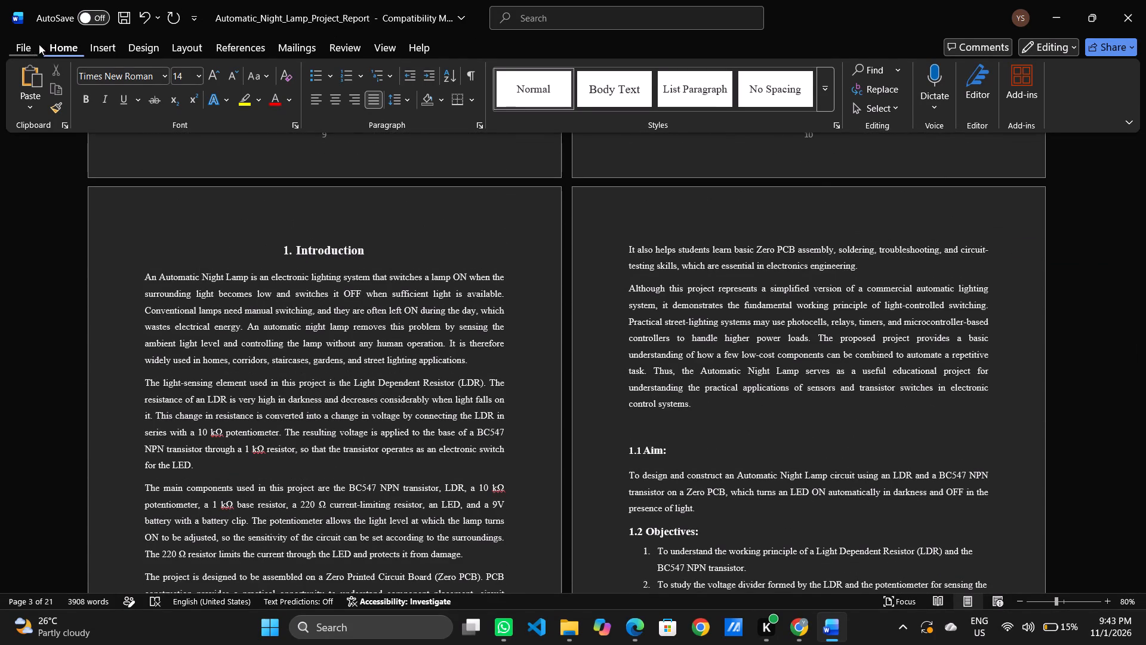
Save a copy of the report as a Word document named Automatic_Night_Lamp_Project_Report 07 in the Downloads folder.
{"action": "left_click", "coordinate": [27, 44]}
{"action": "left_click", "coordinate": [54, 275]}
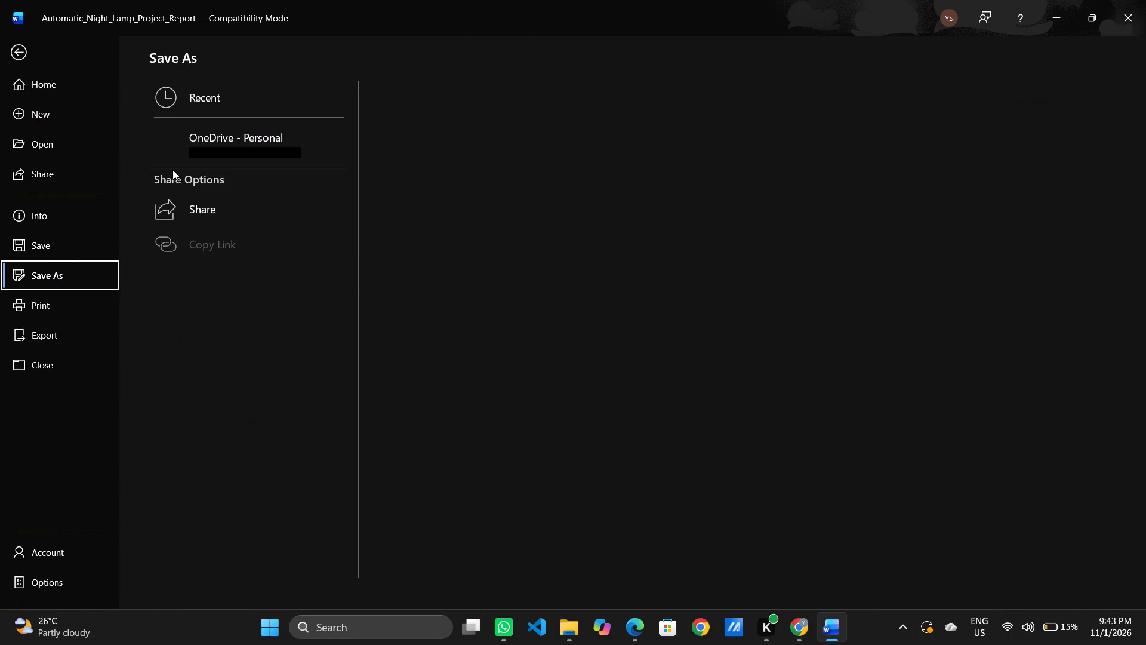
{"action": "left_click", "coordinate": [210, 277]}
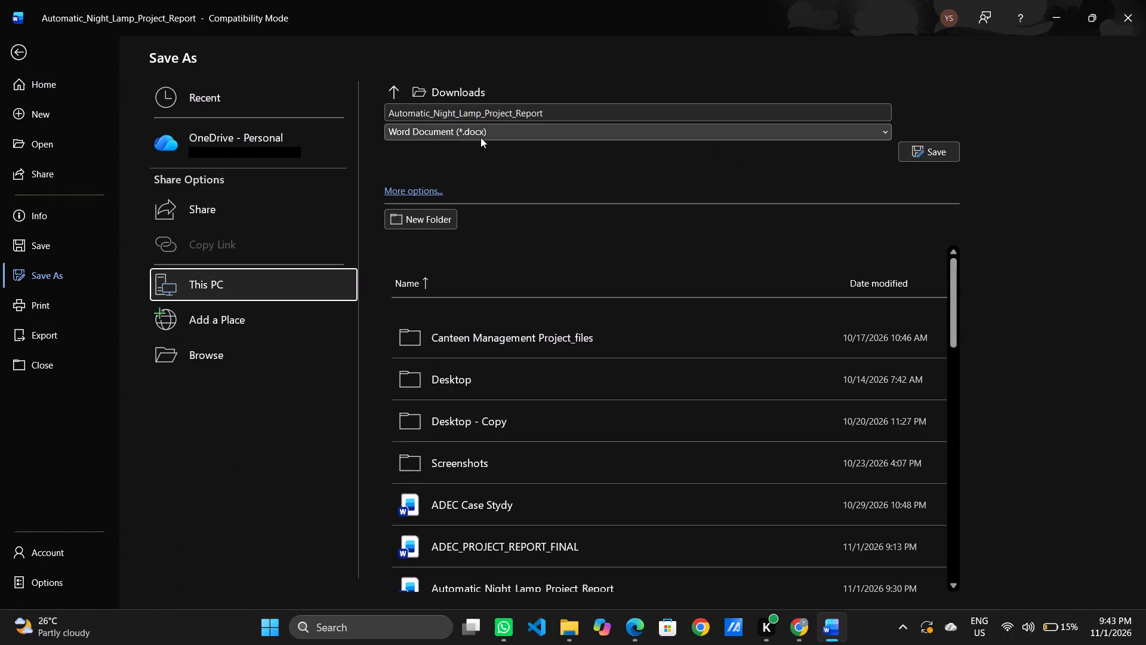
{"action": "left_click", "coordinate": [563, 115]}
{"action": "left_click", "coordinate": [562, 111]}
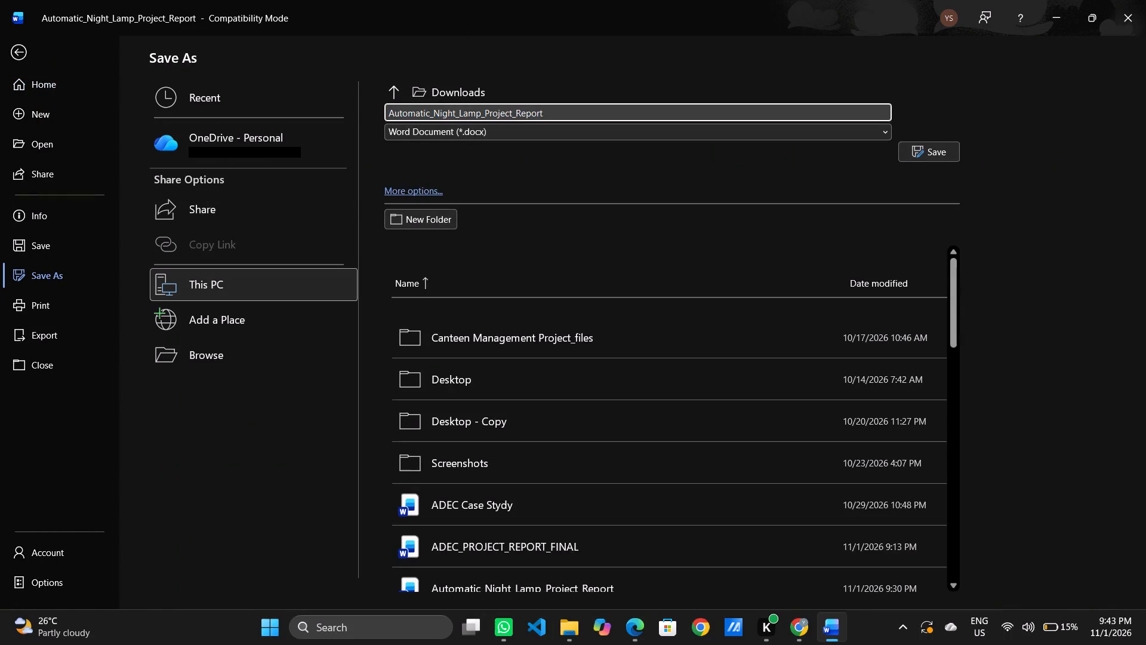
{"action": "key", "text": "space"}
{"action": "type", "text": "07"}
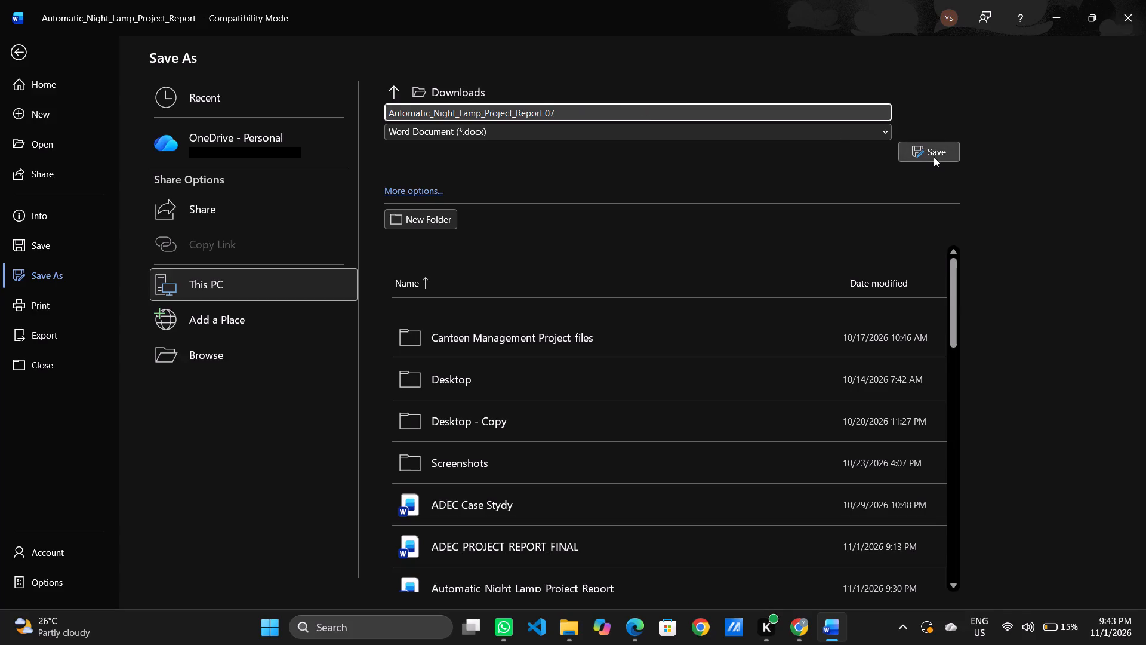
{"action": "left_click", "coordinate": [932, 155]}
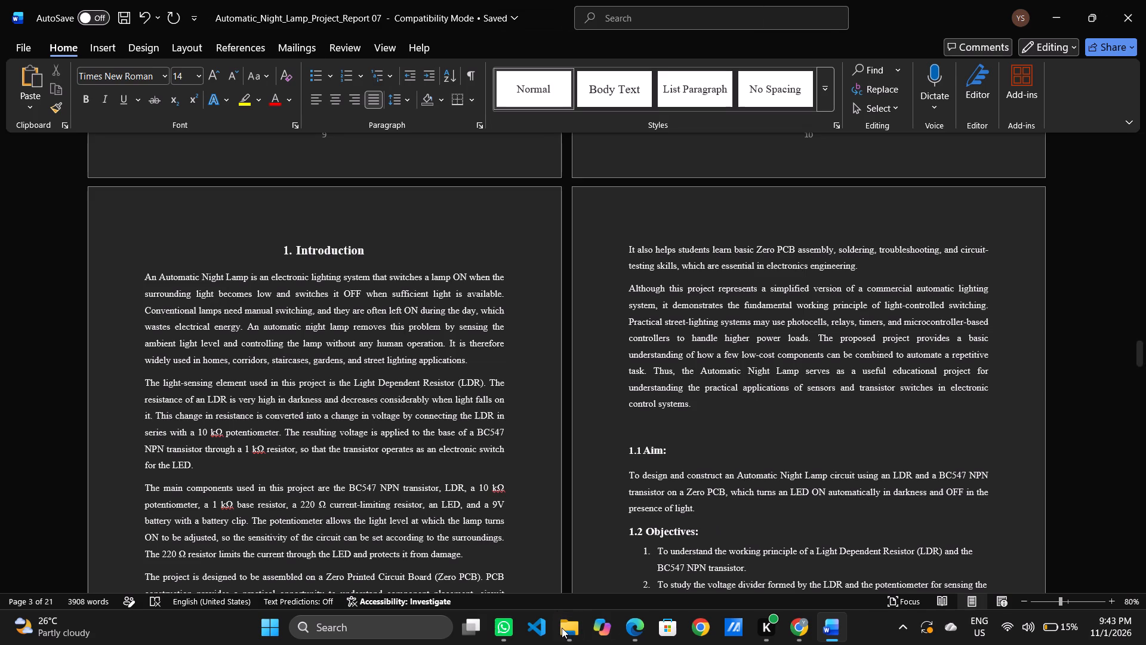
{"action": "left_click", "coordinate": [562, 628]}
{"action": "left_click", "coordinate": [498, 566]}
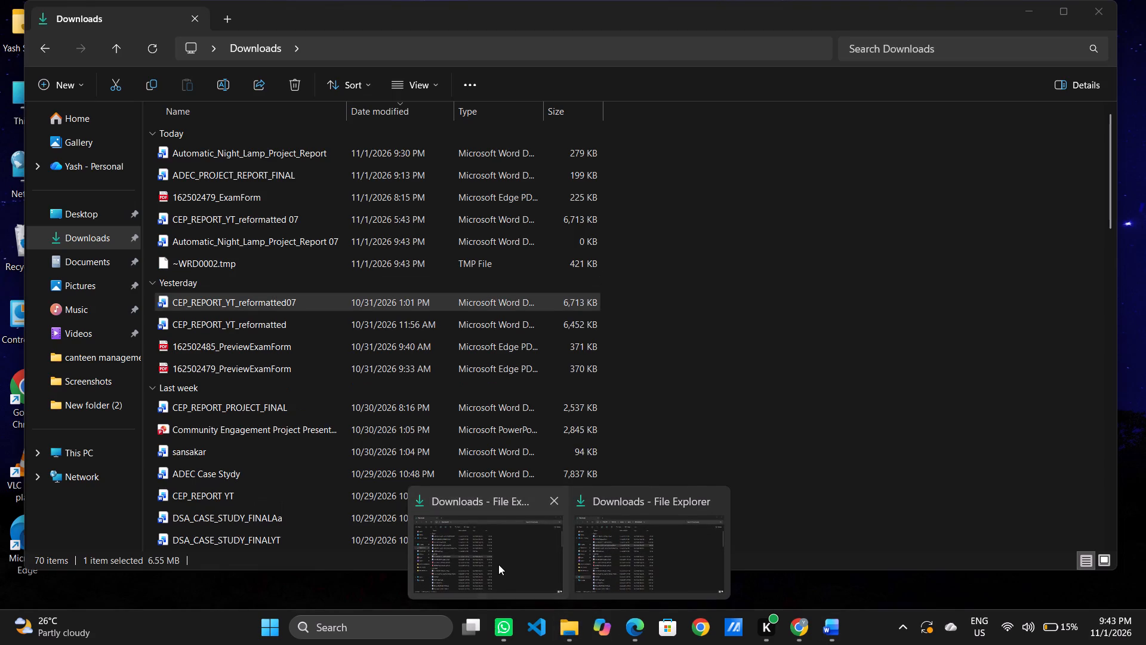
{"action": "left_click", "coordinate": [69, 119]}
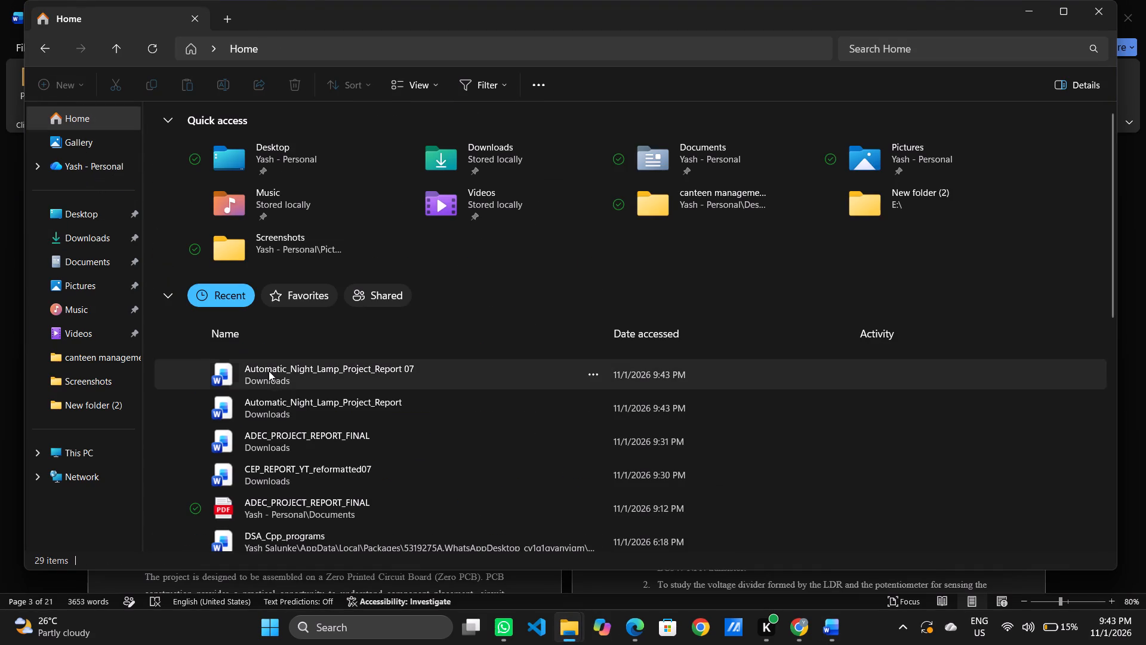
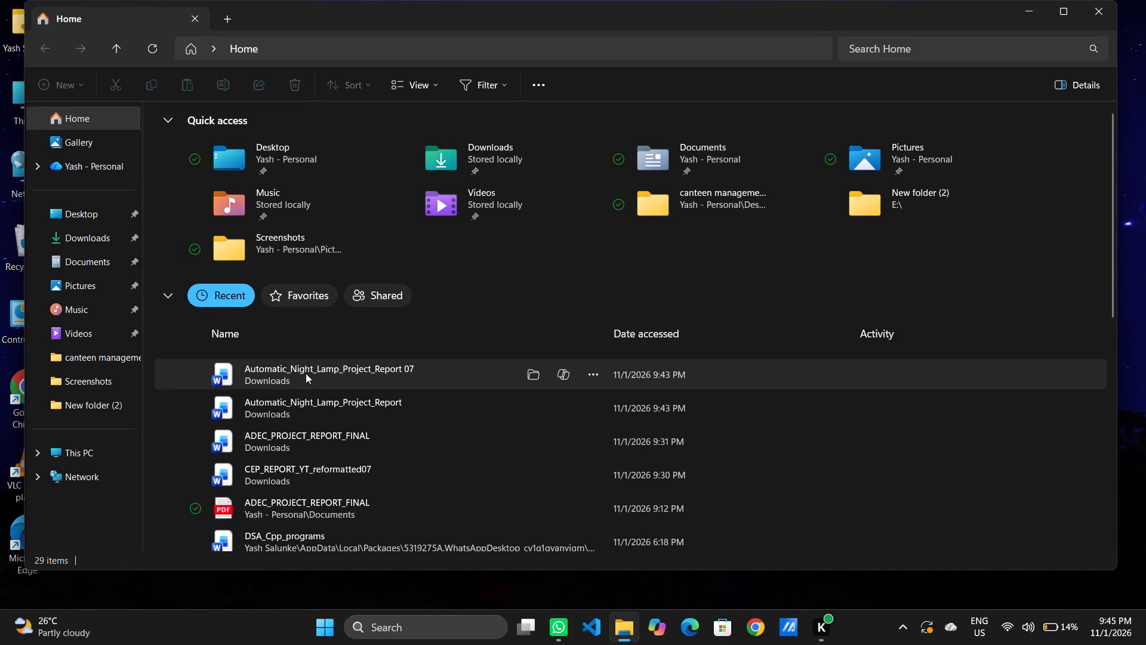
{"action": "double_click", "coordinate": [306, 373]}
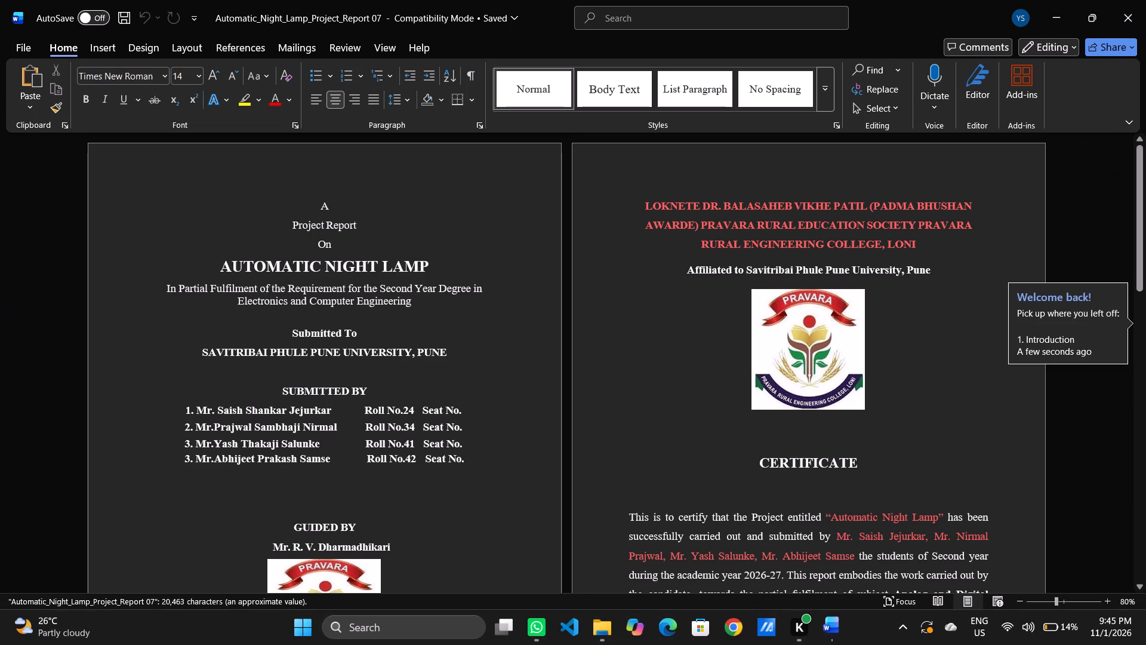
Change the roll number of the second student listed under SUBMITTED BY on the cover page to 35.
{"action": "left_click", "coordinate": [416, 423]}
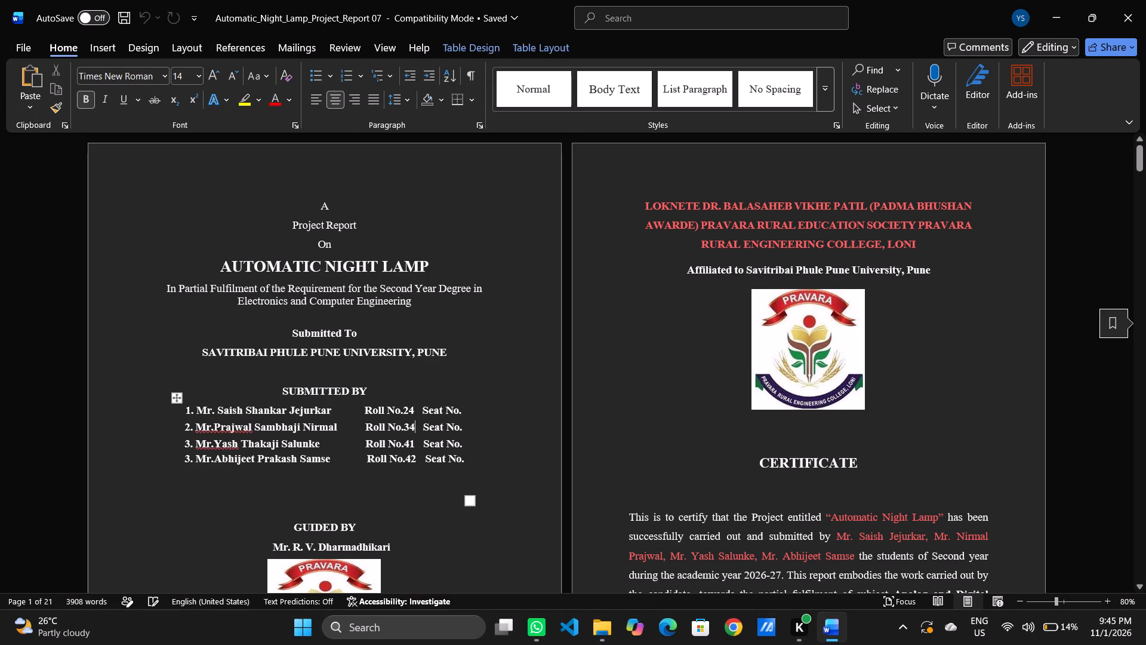
{"action": "key", "text": "BackSpace"}
{"action": "key", "text": "5"}
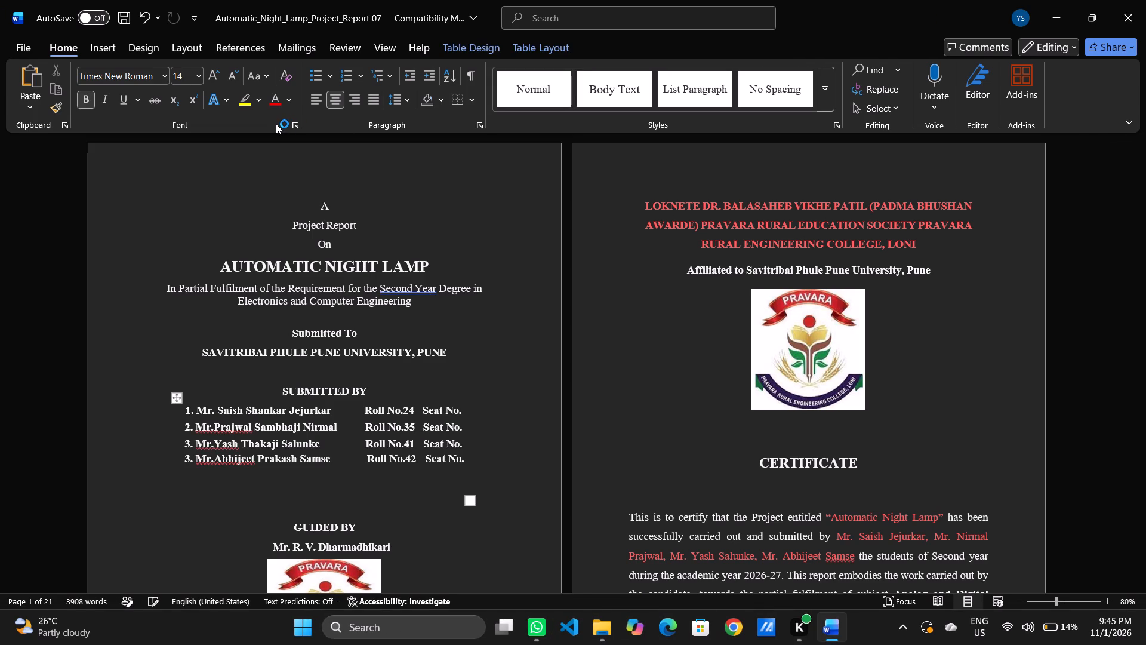
Save a copy of the report in Downloads as the Word document Automatic_Night_Lamp_Project_Report 007.
{"action": "left_click", "coordinate": [8, 50]}
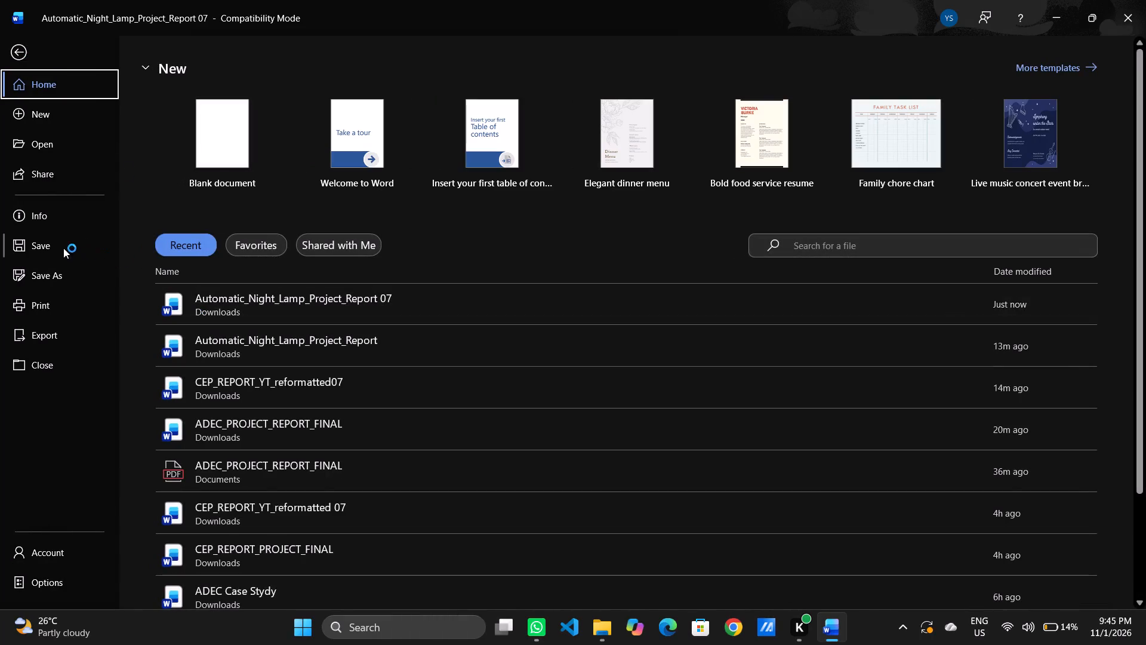
{"action": "left_click", "coordinate": [54, 268]}
{"action": "left_click", "coordinate": [550, 106]}
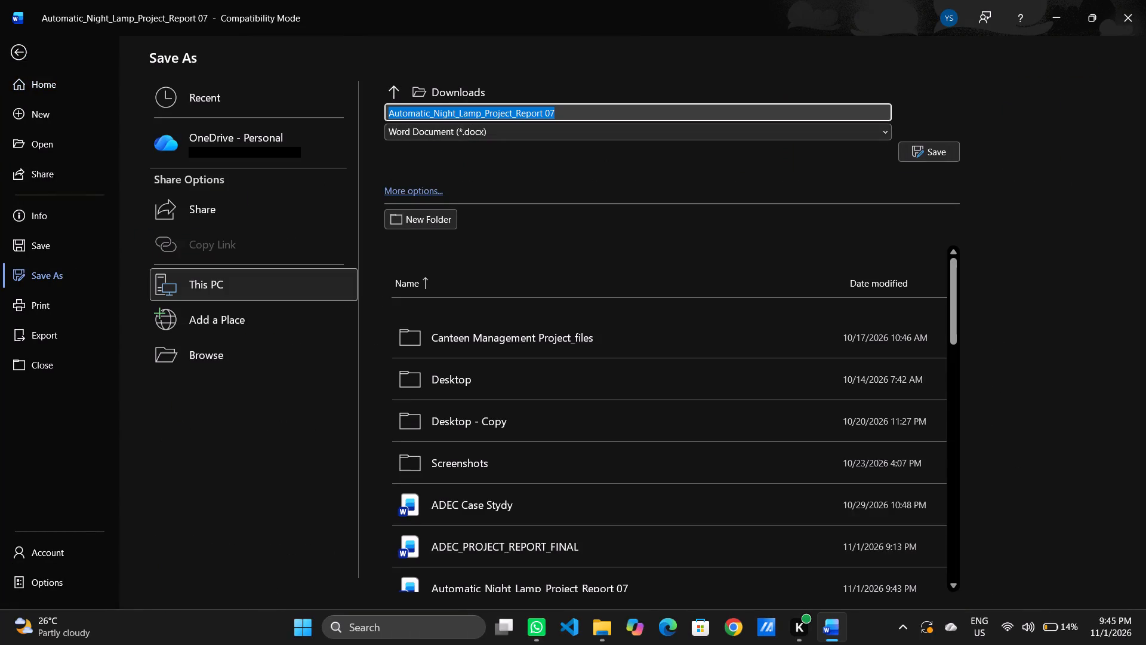
{"action": "left_click", "coordinate": [554, 112]}
{"action": "left_click", "coordinate": [550, 110]}
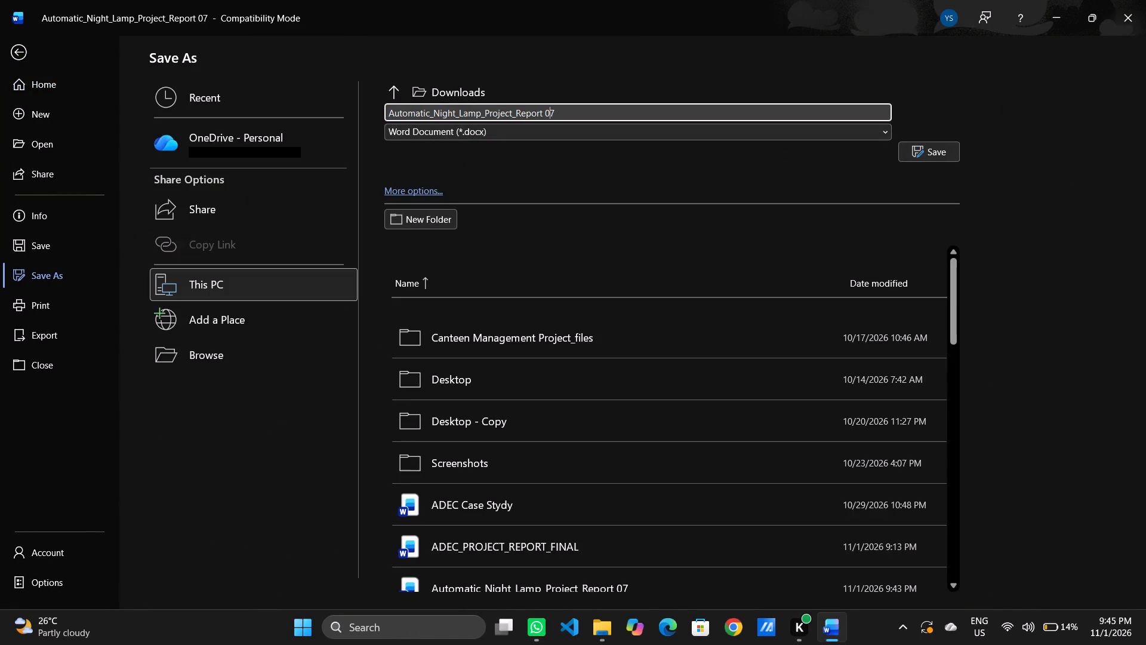
{"action": "key", "text": "0"}
{"action": "left_click", "coordinate": [220, 283]}
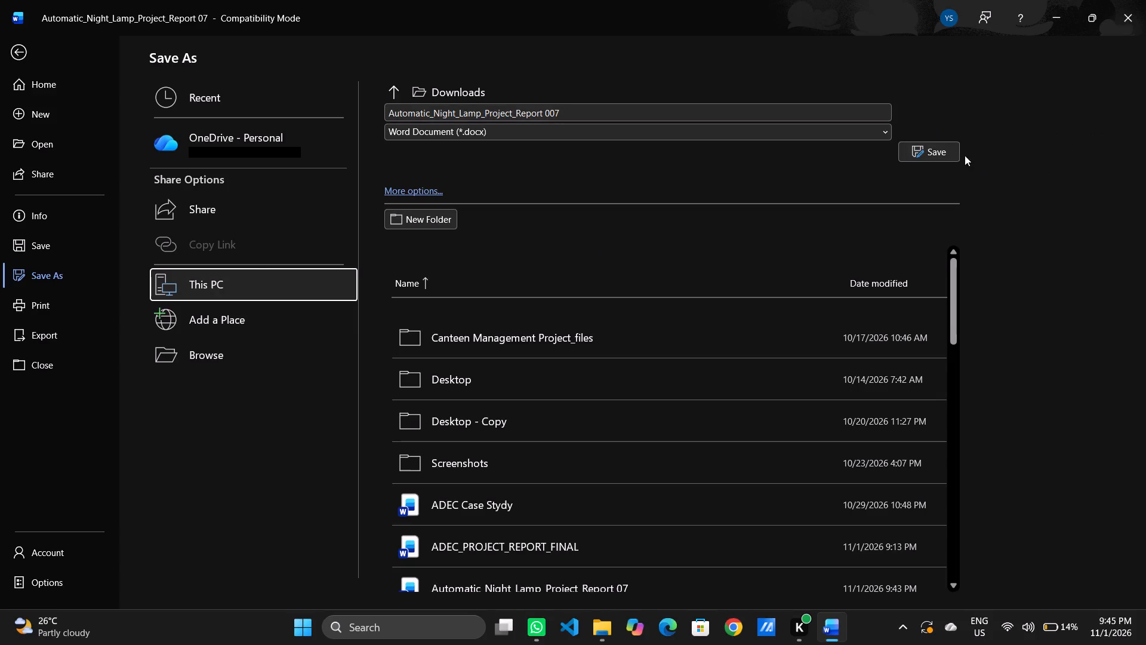
{"action": "left_click", "coordinate": [950, 158]}
Switch to File Explorer and copy the file Automatic_Night_Lamp_Project_Report 007 from the recent files.
{"action": "left_click", "coordinate": [605, 617]}
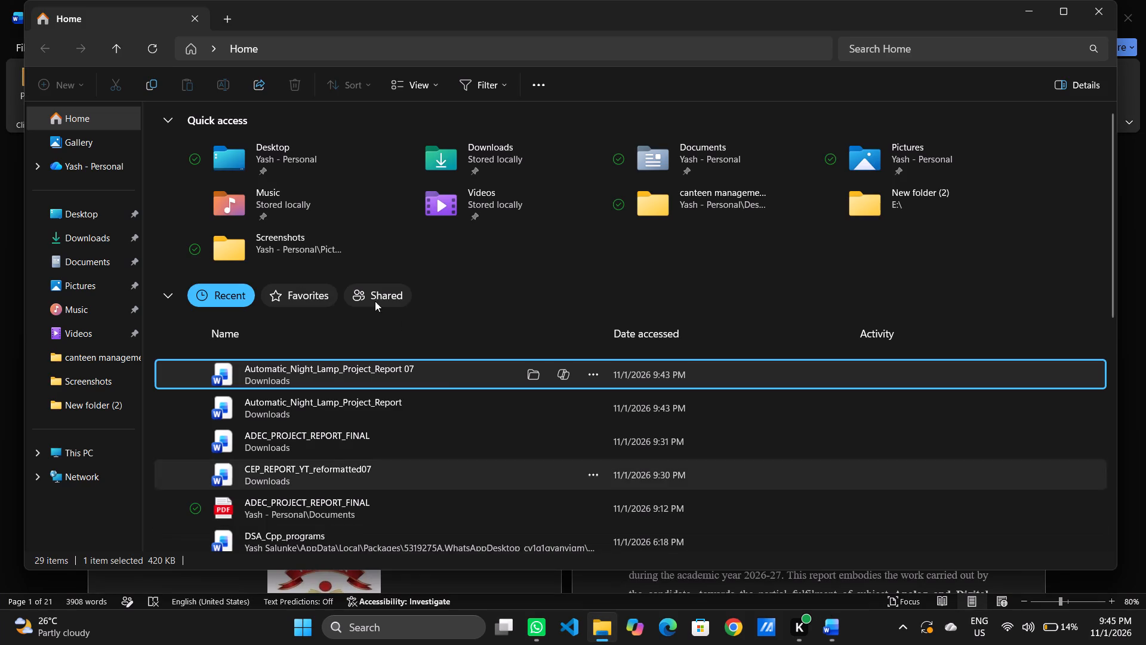
{"action": "right_click", "coordinate": [384, 370]}
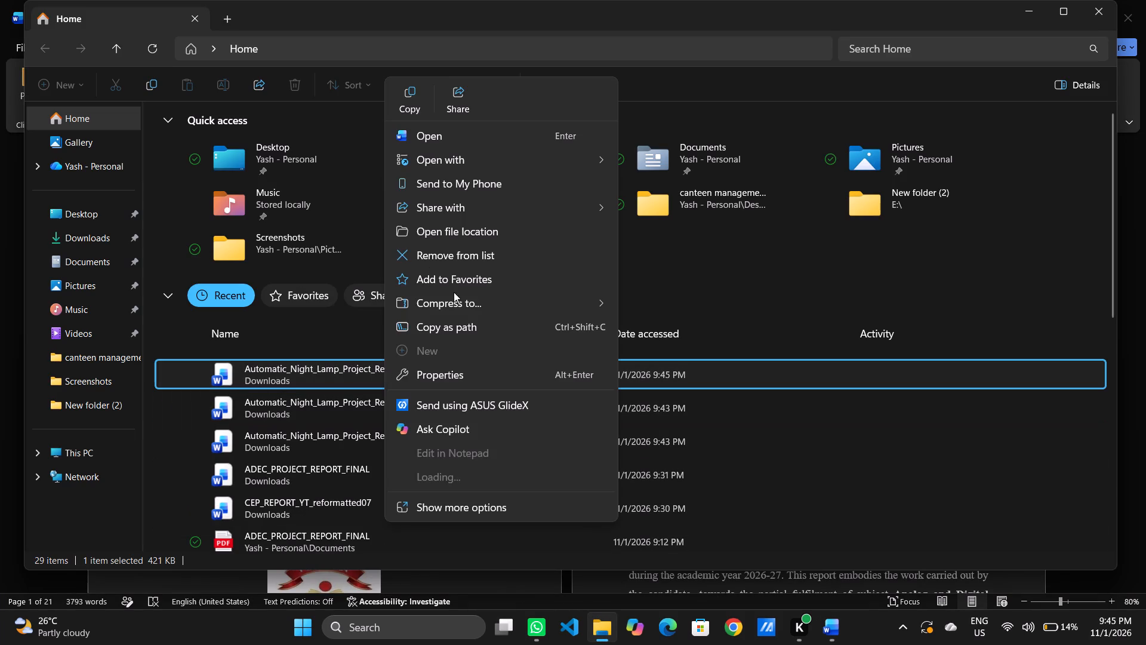
{"action": "left_click", "coordinate": [402, 88]}
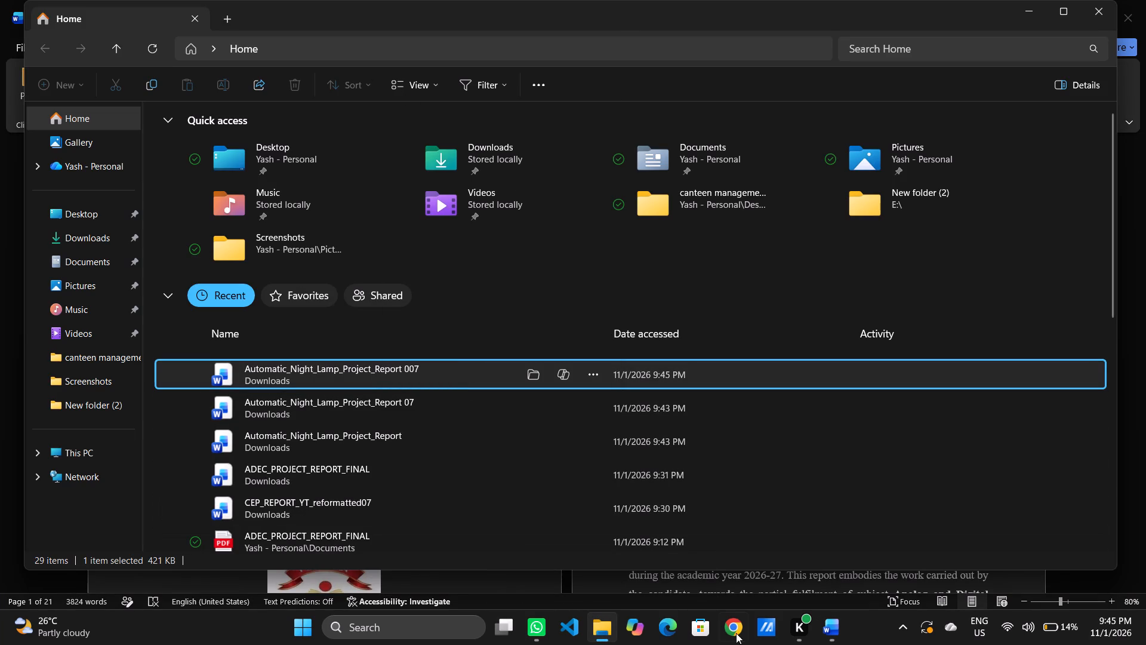
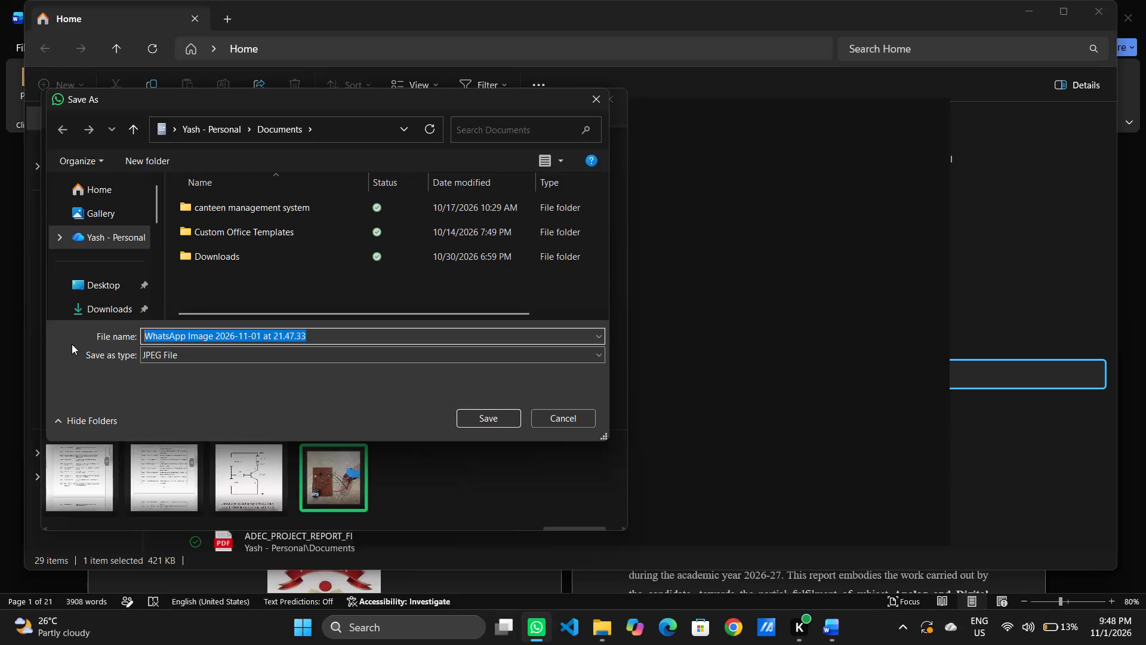
Name the WhatsApp photo of the assembled circuit project for saving as a JPEG file in Documents.
{"action": "type", "text": "project"}
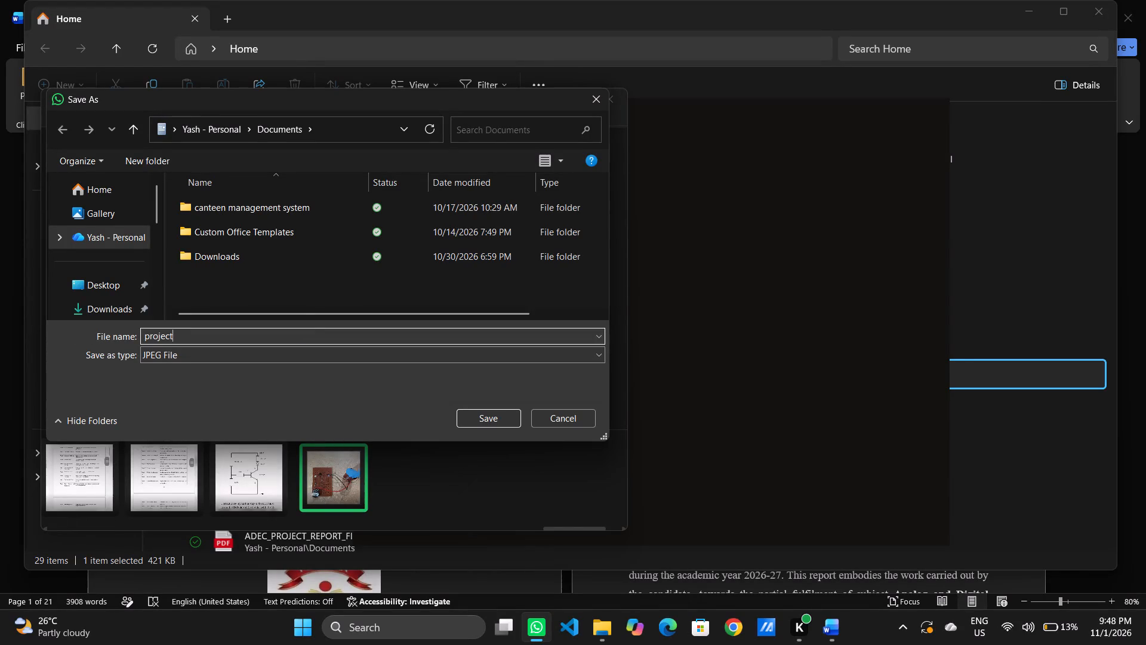
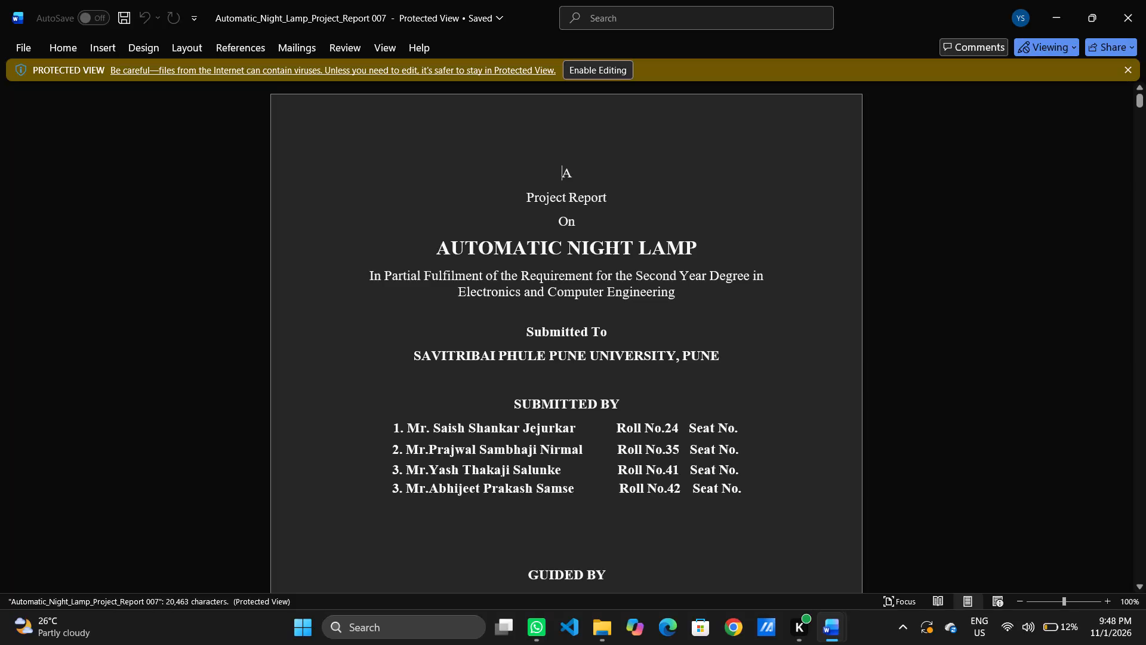
Enable editing for the protected report Automatic_Night_Lamp_Project_Report 007.
{"action": "left_click", "coordinate": [575, 76]}
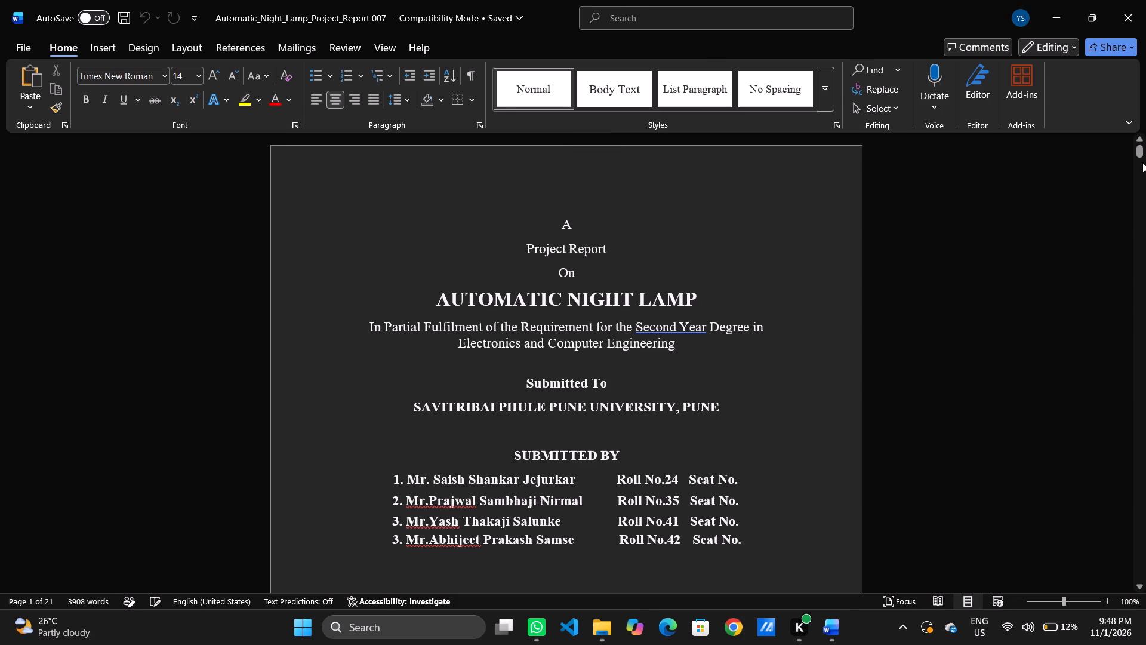
Review the report's front pages from the title page through the certificate, quality policy and program objectives to the abstract.
{"action": "left_click_drag", "start_coordinate": [1142, 150], "coordinate": [1141, 182]}
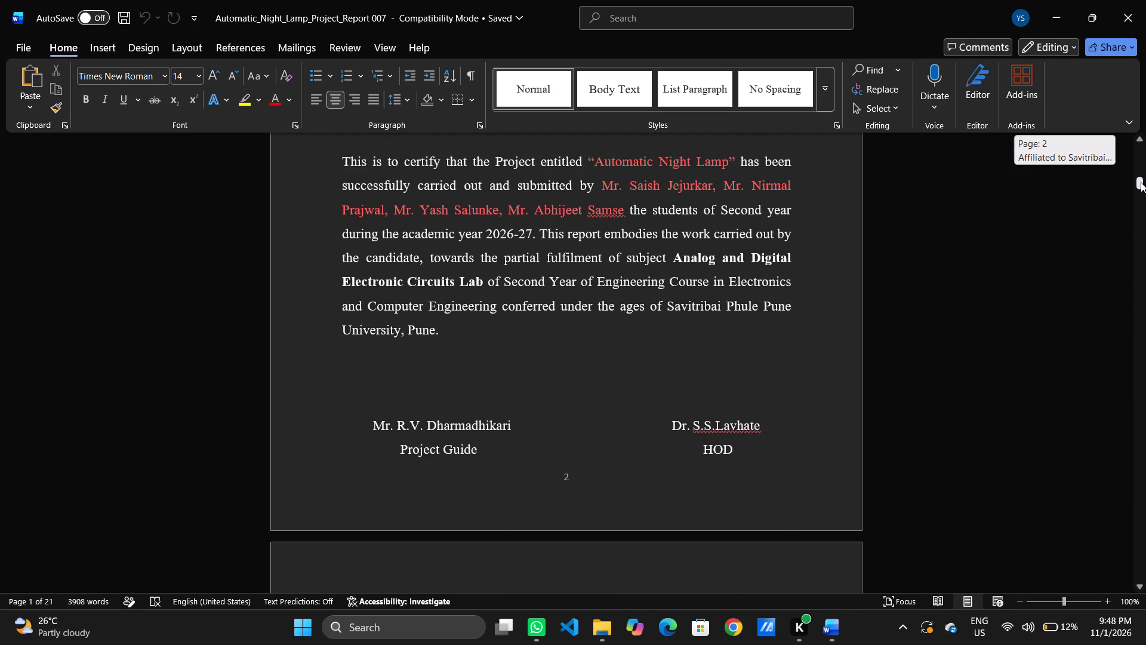
{"action": "left_click_drag", "start_coordinate": [1141, 182], "coordinate": [1139, 234]}
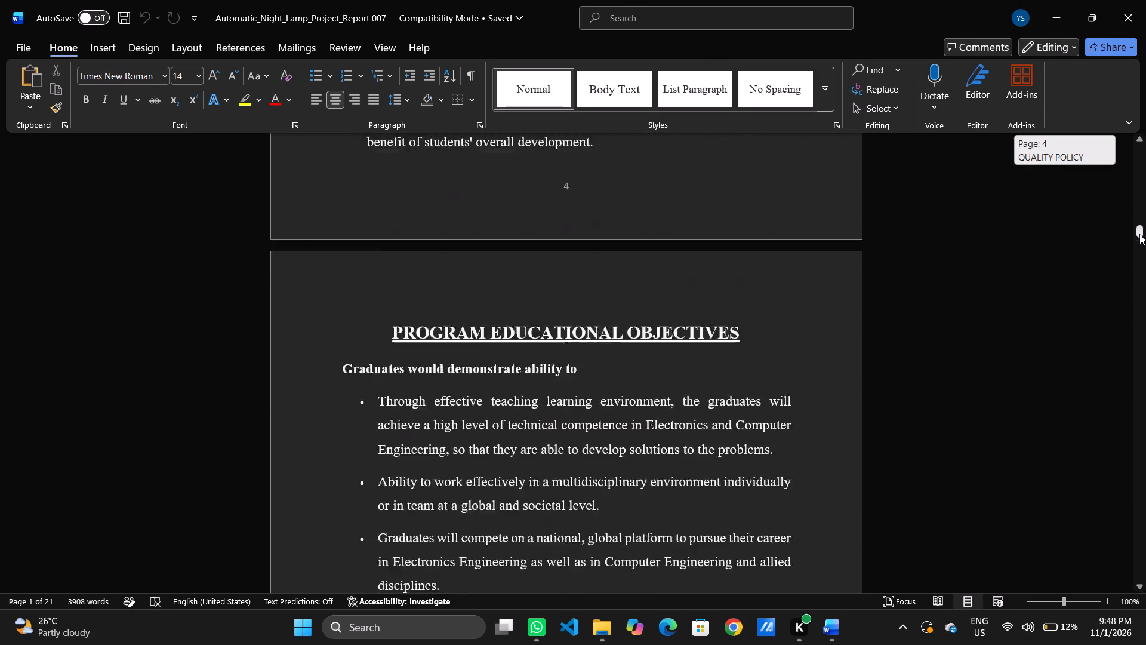
{"action": "left_click_drag", "start_coordinate": [1139, 234], "coordinate": [1141, 281]}
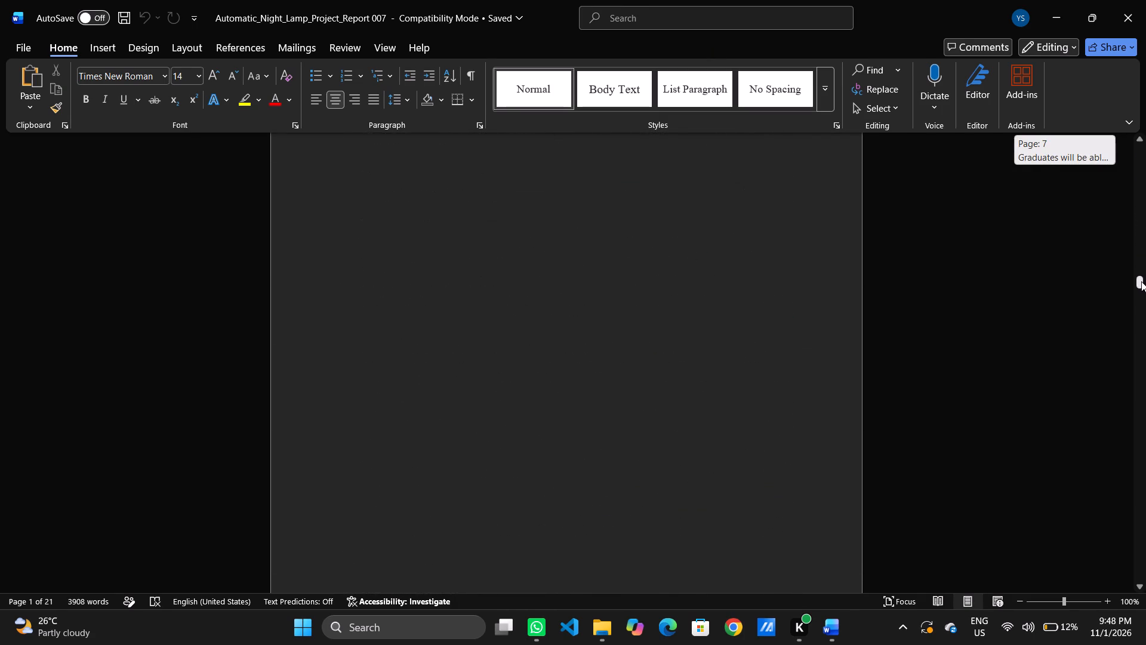
{"action": "left_click_drag", "start_coordinate": [1141, 281], "coordinate": [1132, 327]}
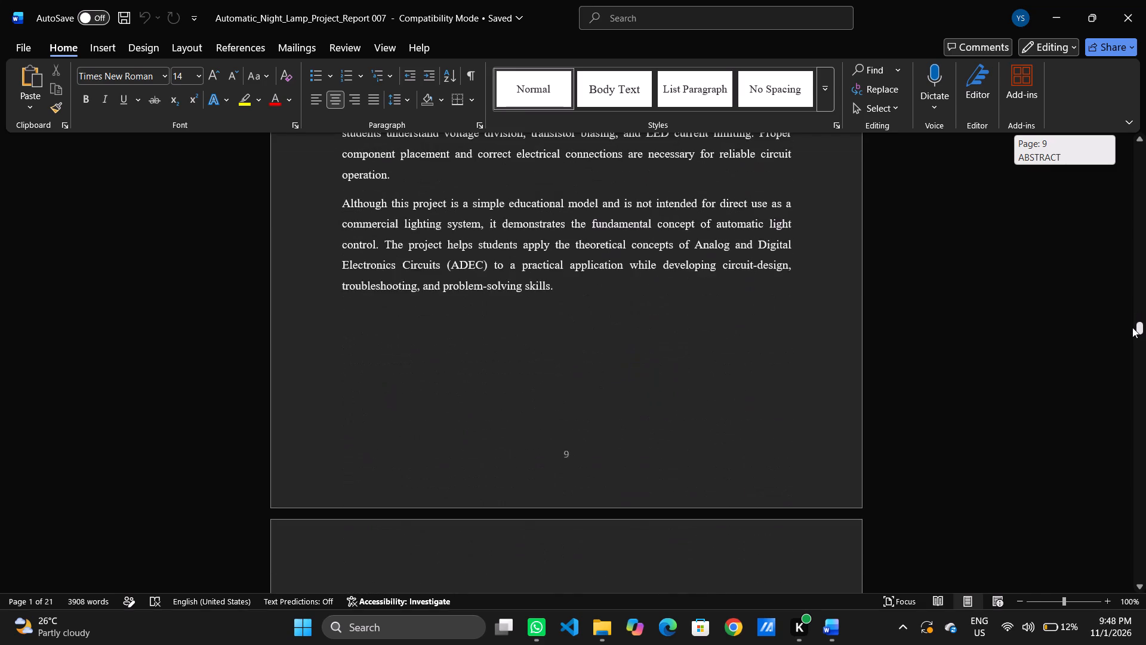
{"action": "left_click_drag", "start_coordinate": [1132, 327], "coordinate": [1122, 257]}
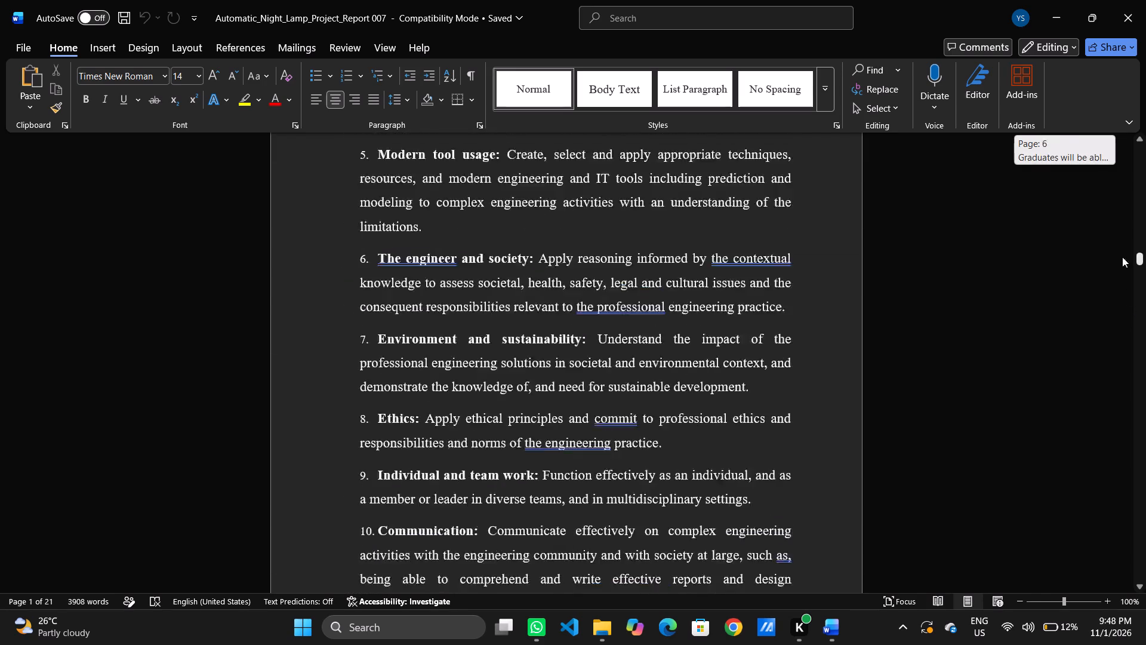
{"action": "left_click_drag", "start_coordinate": [1122, 257], "coordinate": [1134, 217]}
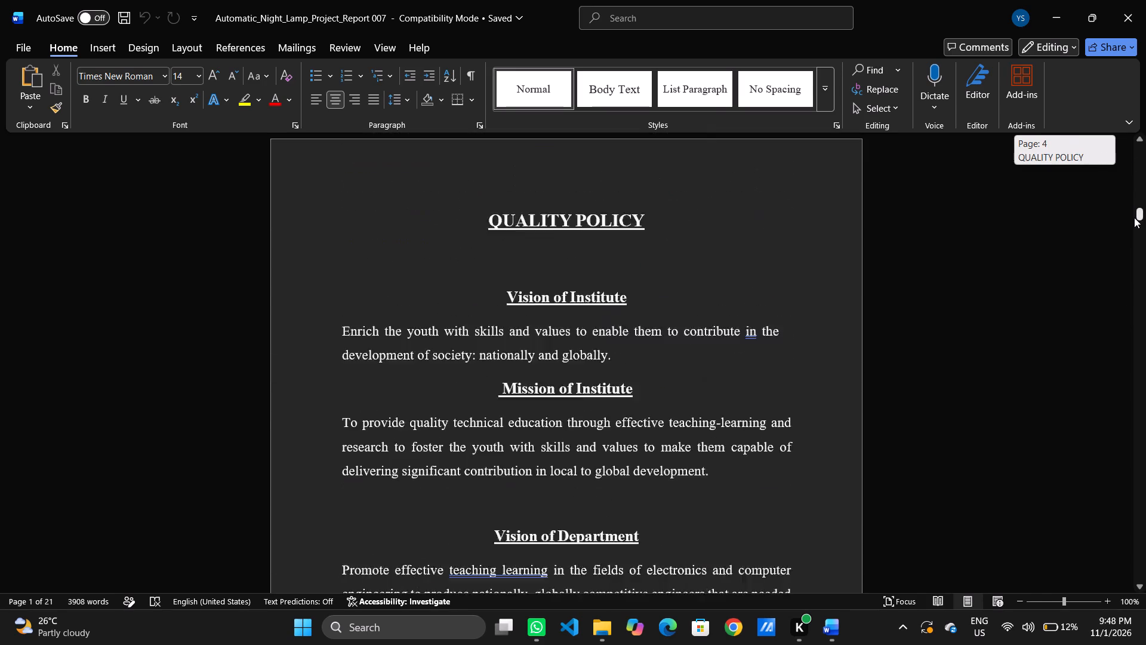
{"action": "left_click_drag", "start_coordinate": [1134, 217], "coordinate": [1139, 114]}
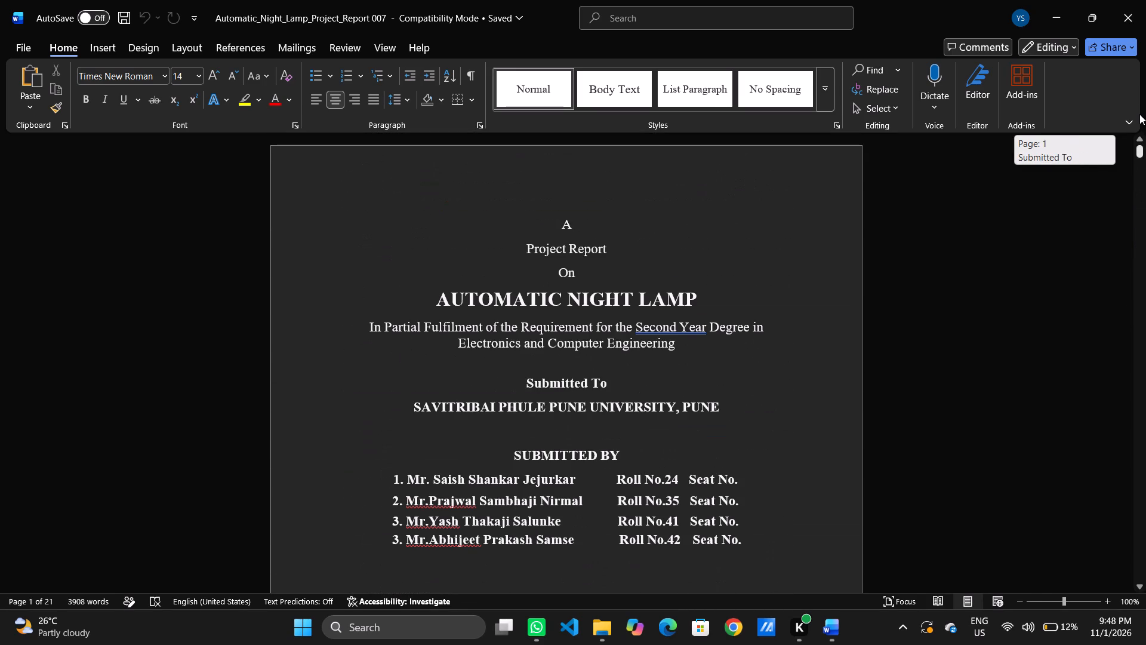
{"action": "left_click_drag", "start_coordinate": [1139, 114], "coordinate": [1138, 117]}
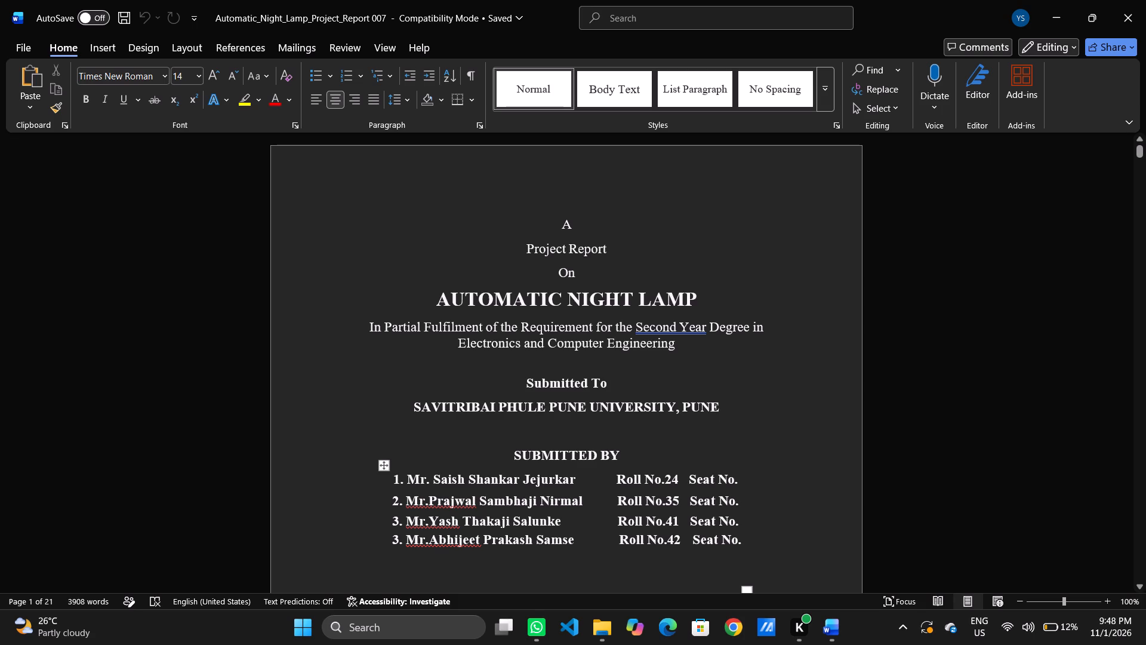
Renumber the last student in the title page's Submitted By list as 4.
{"action": "left_click", "coordinate": [401, 544]}
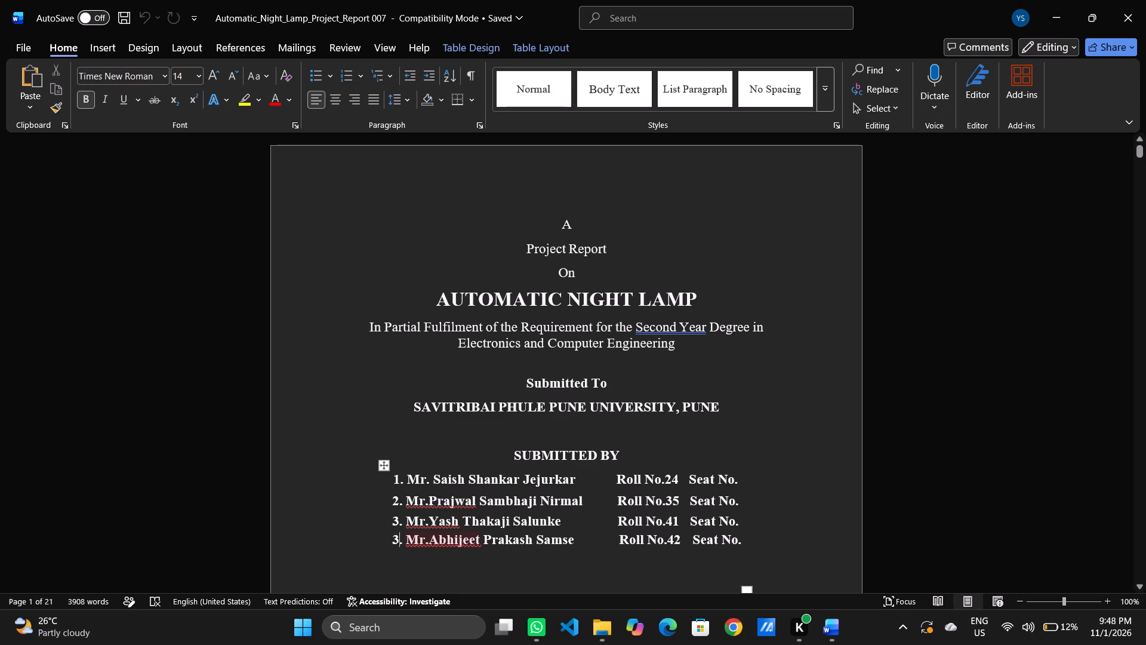
{"action": "key", "text": "BackSpace"}
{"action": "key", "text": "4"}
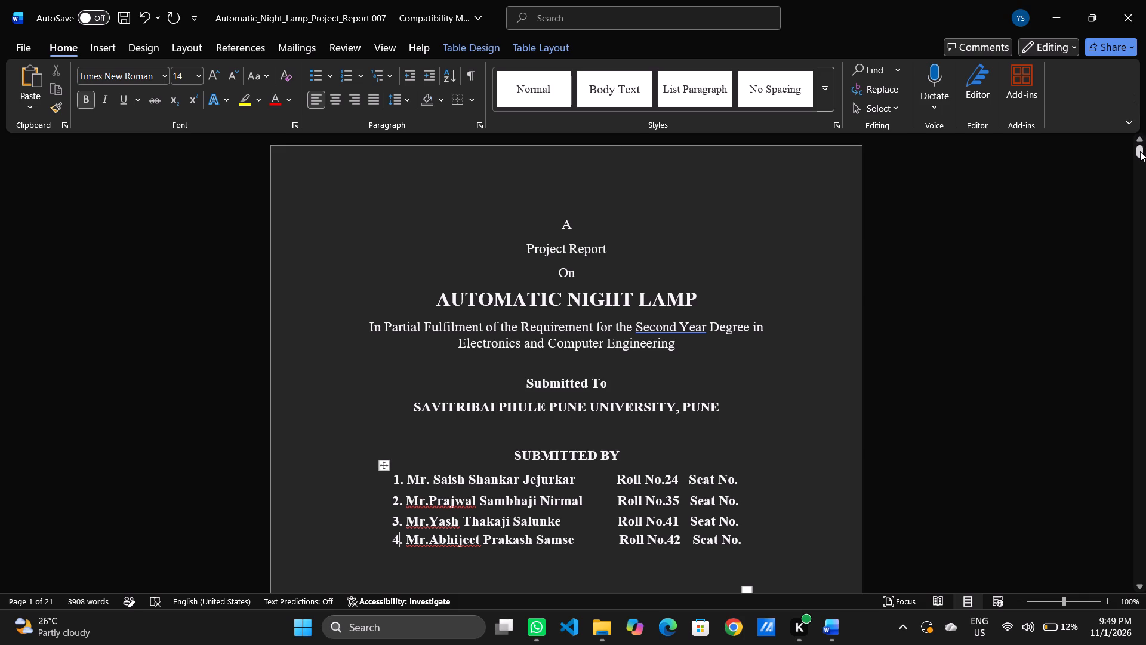
Read through the whole report from the title page to the references, checking page layout and section content.
{"action": "left_click_drag", "start_coordinate": [1140, 151], "coordinate": [1145, 155]}
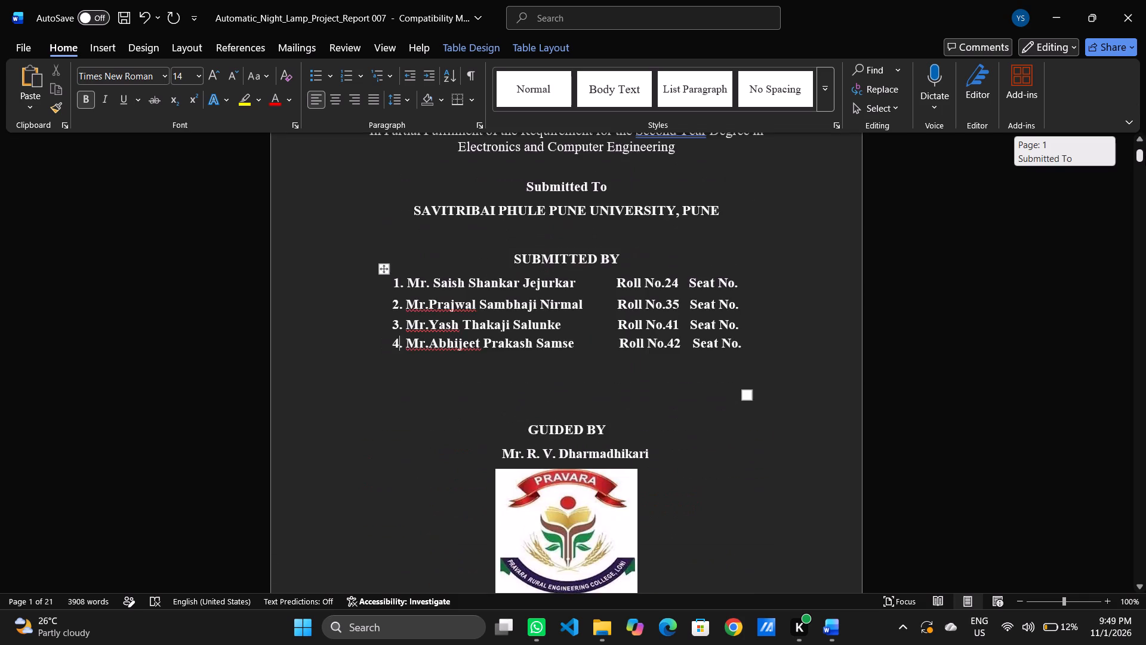
{"action": "left_click_drag", "start_coordinate": [1145, 155], "coordinate": [1145, 213]}
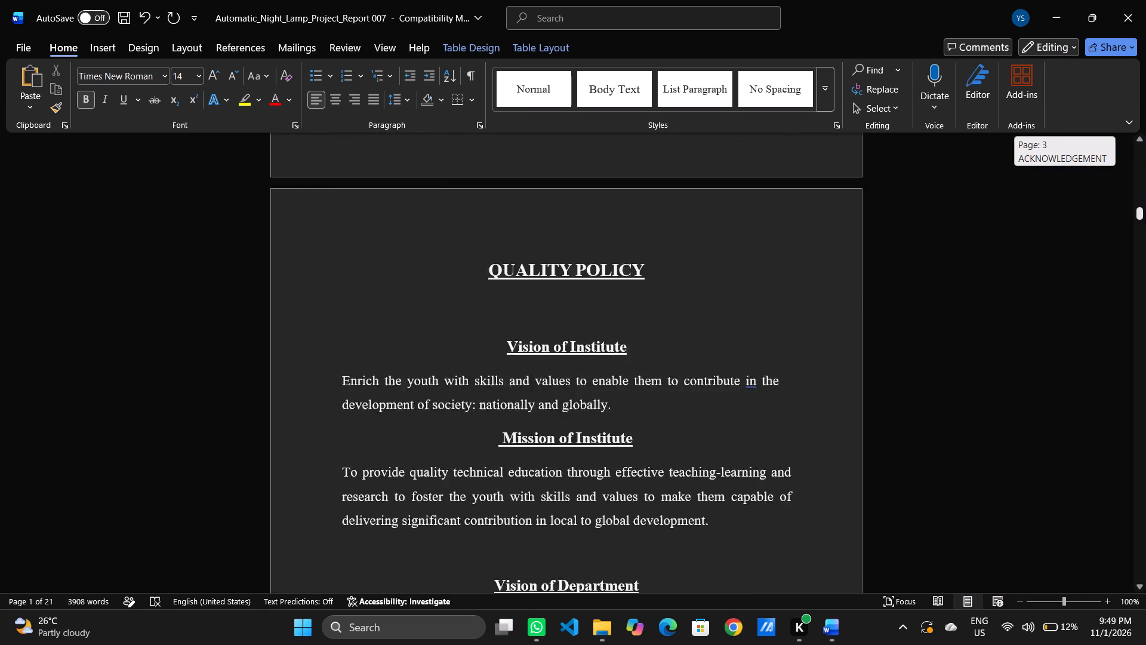
{"action": "left_click_drag", "start_coordinate": [1145, 213], "coordinate": [1142, 265]}
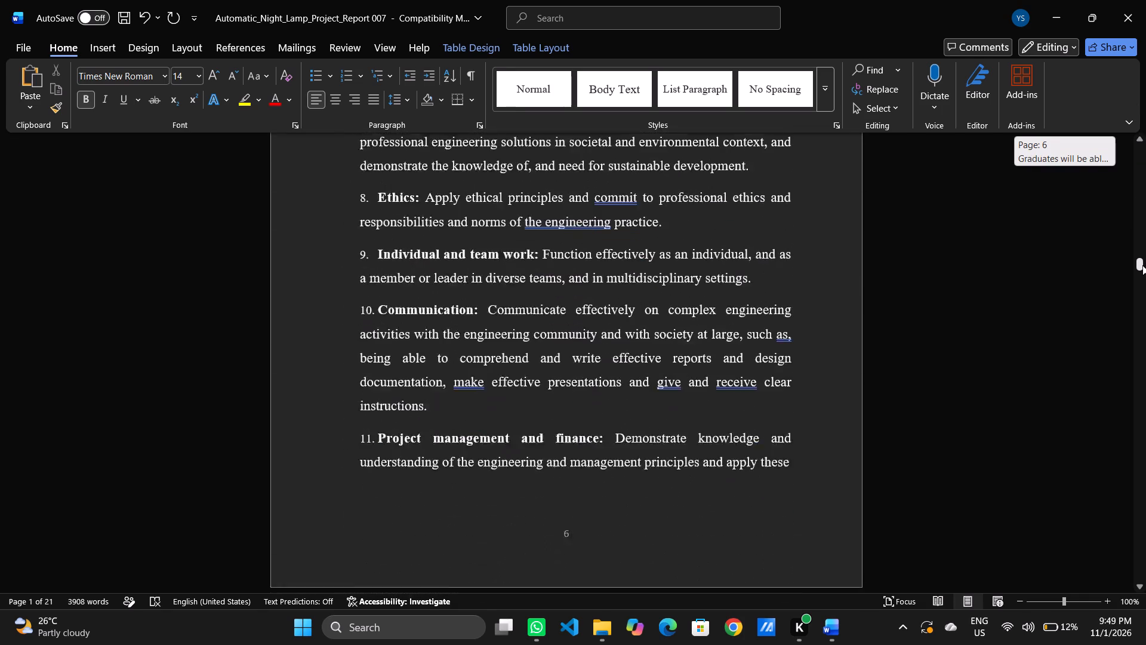
{"action": "left_click_drag", "start_coordinate": [1142, 265], "coordinate": [1141, 303]}
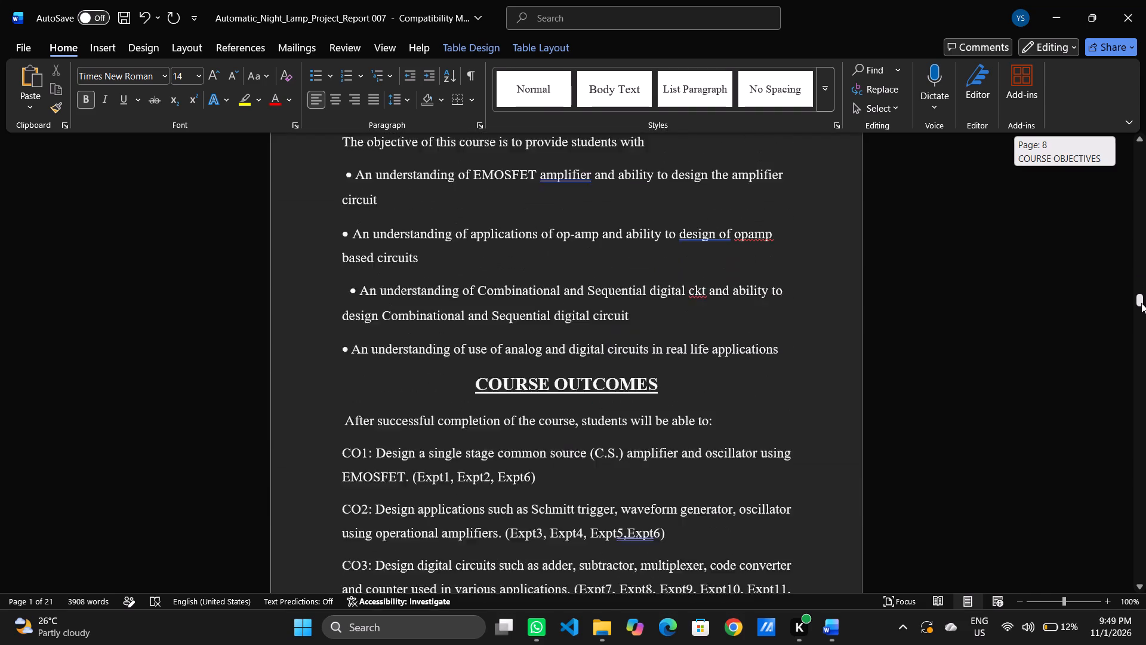
{"action": "left_click_drag", "start_coordinate": [1141, 303], "coordinate": [1127, 349]}
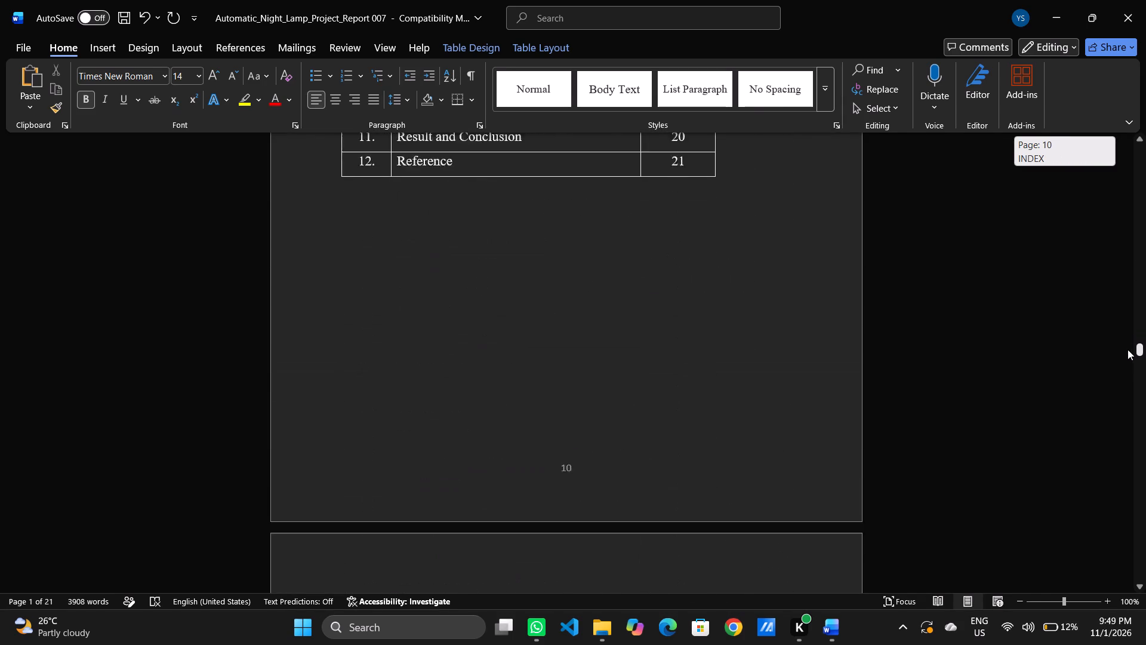
{"action": "left_click_drag", "start_coordinate": [1127, 349], "coordinate": [1119, 383]}
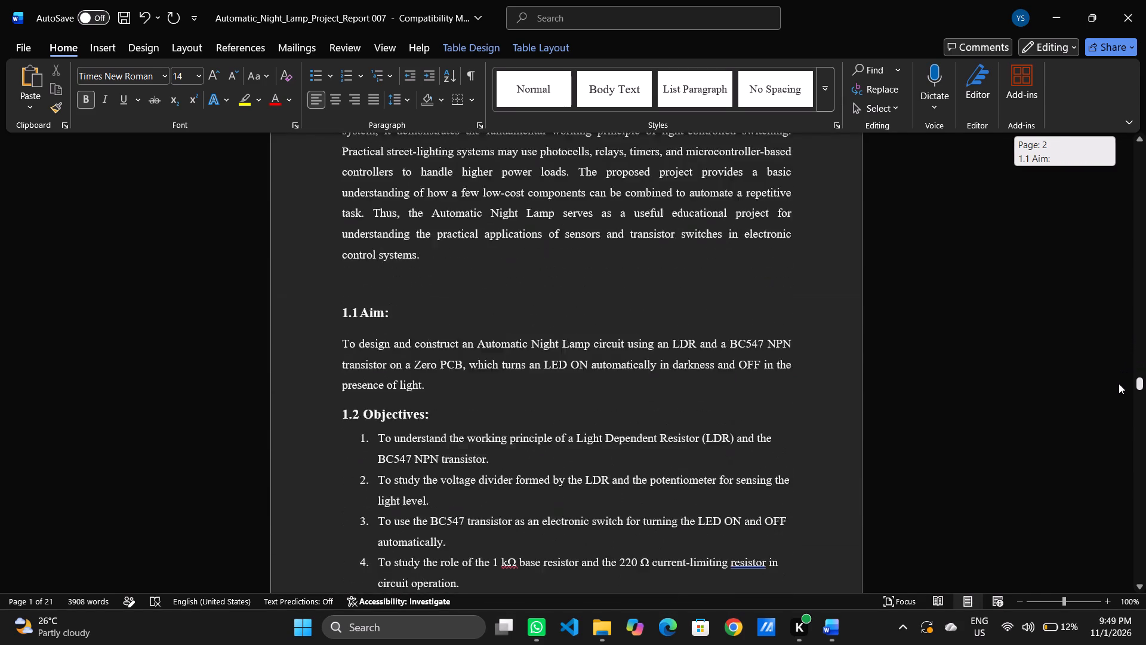
{"action": "left_click_drag", "start_coordinate": [1119, 383], "coordinate": [1114, 413]}
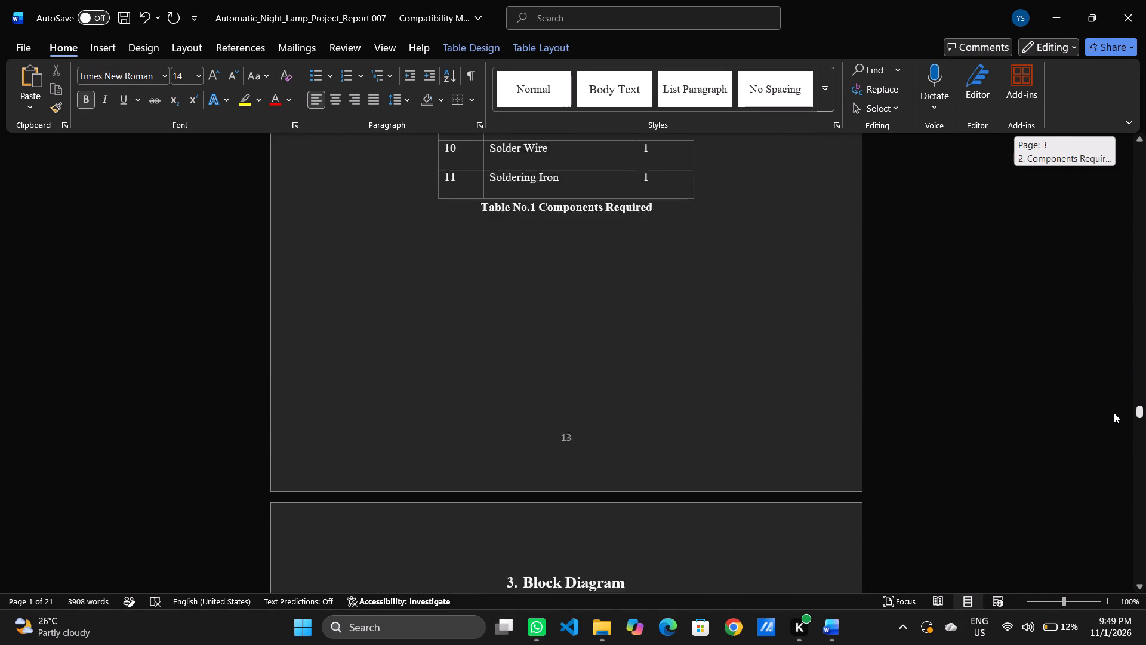
{"action": "left_click_drag", "start_coordinate": [1114, 413], "coordinate": [1106, 441]}
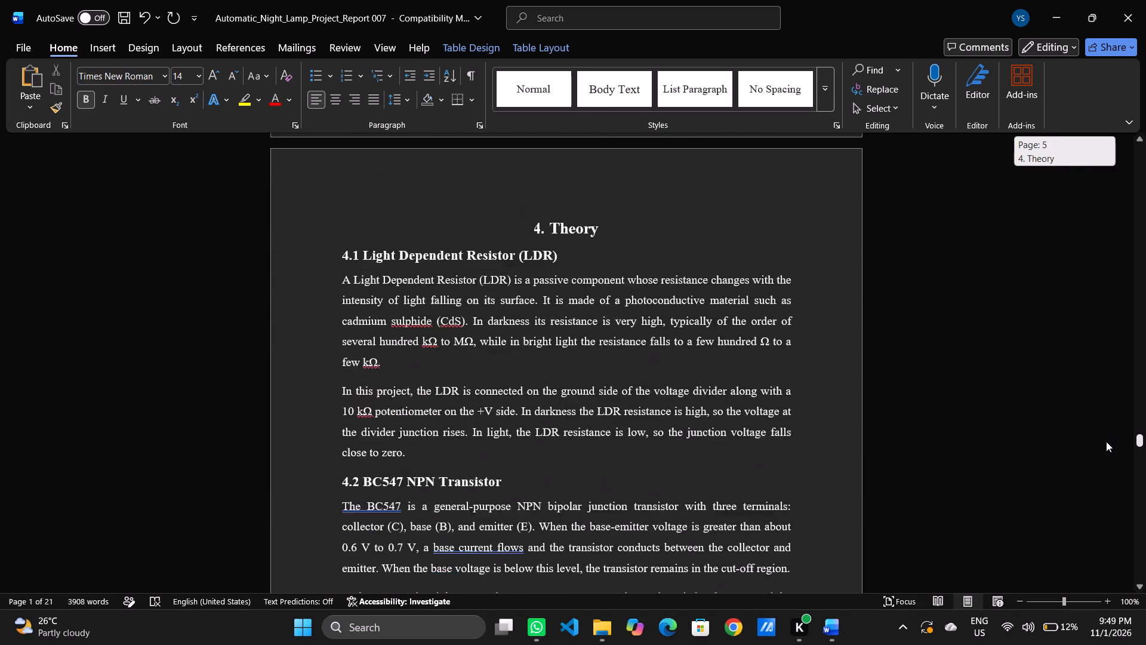
{"action": "left_click_drag", "start_coordinate": [1106, 441], "coordinate": [1096, 462]}
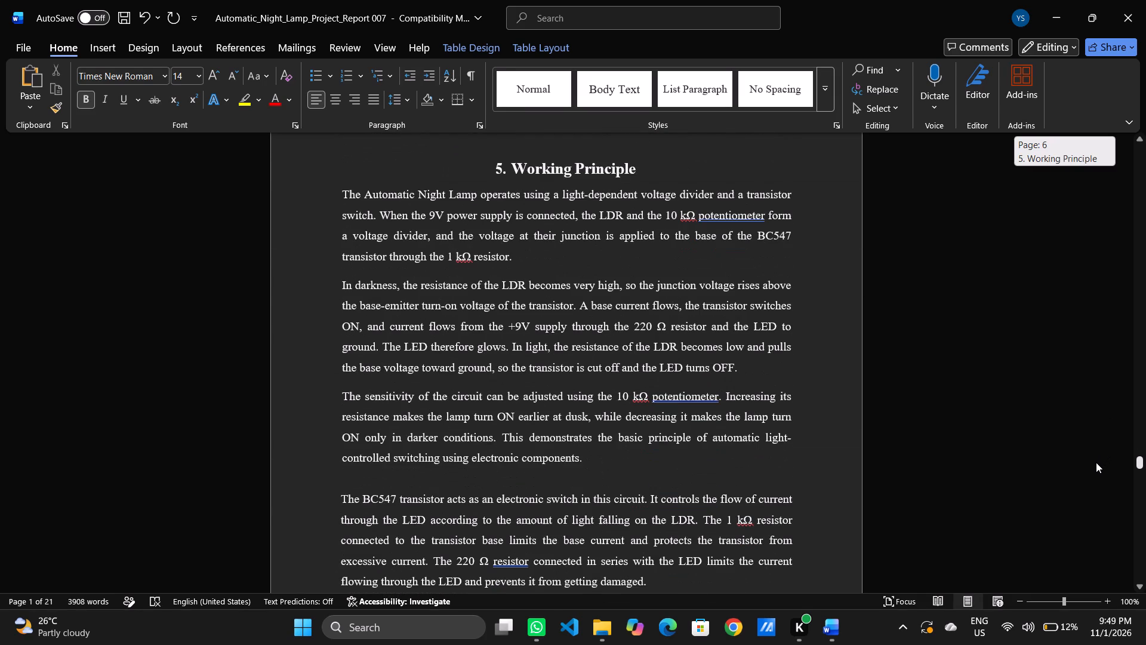
{"action": "left_click_drag", "start_coordinate": [1096, 462], "coordinate": [1096, 463]}
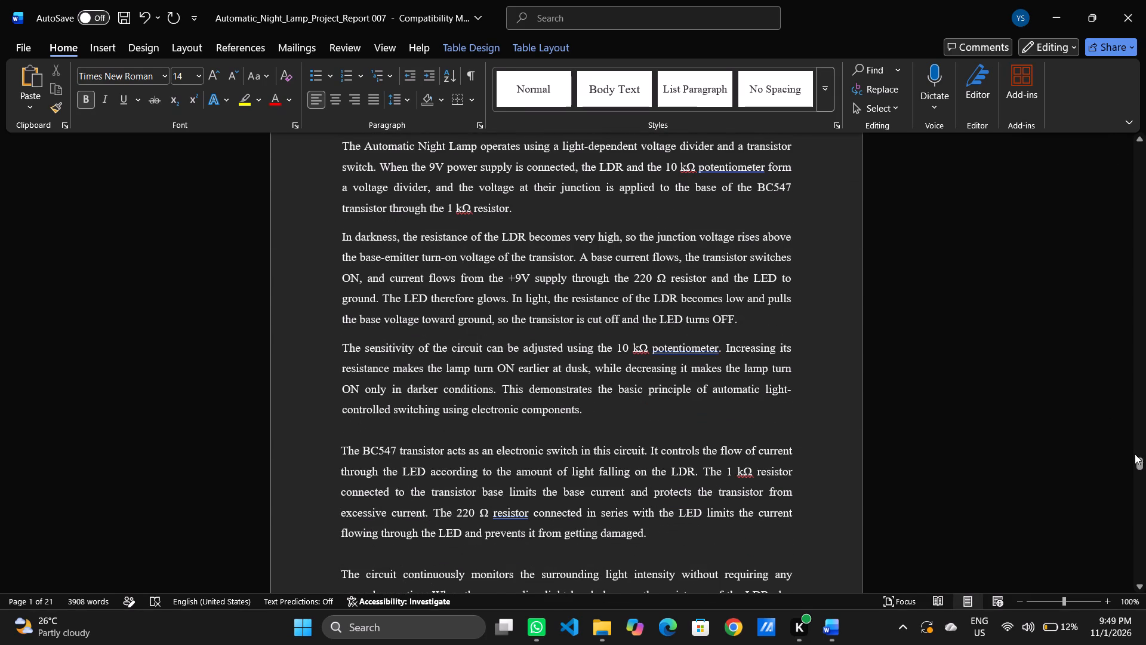
{"action": "left_click_drag", "start_coordinate": [1141, 465], "coordinate": [1140, 487]}
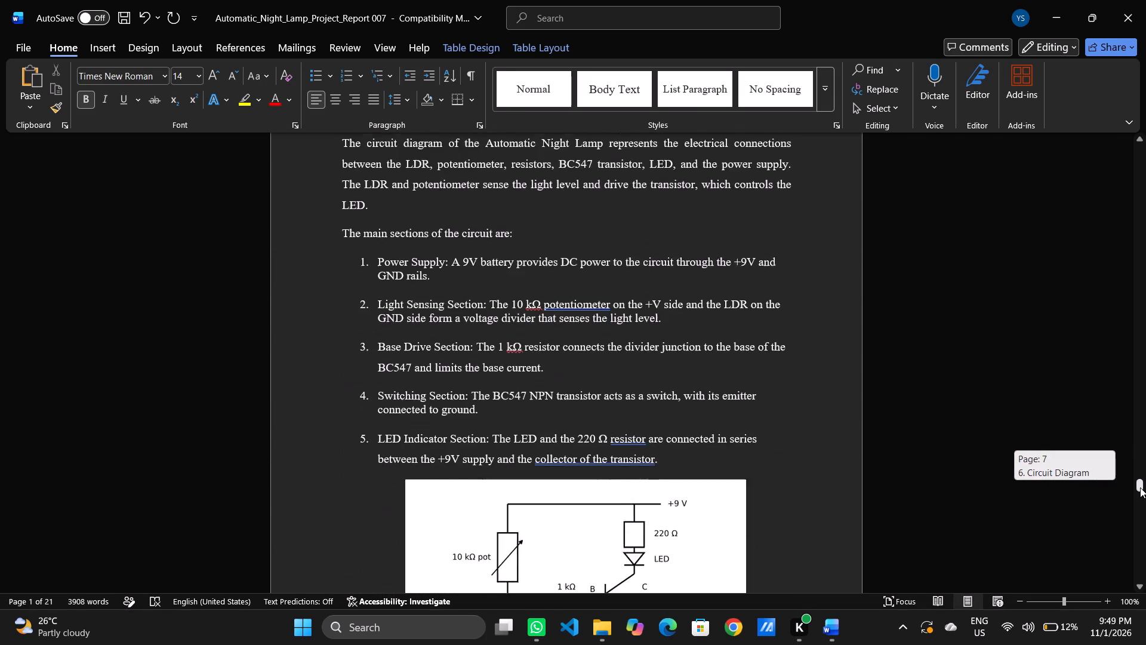
{"action": "left_click_drag", "start_coordinate": [1140, 487], "coordinate": [1129, 516]}
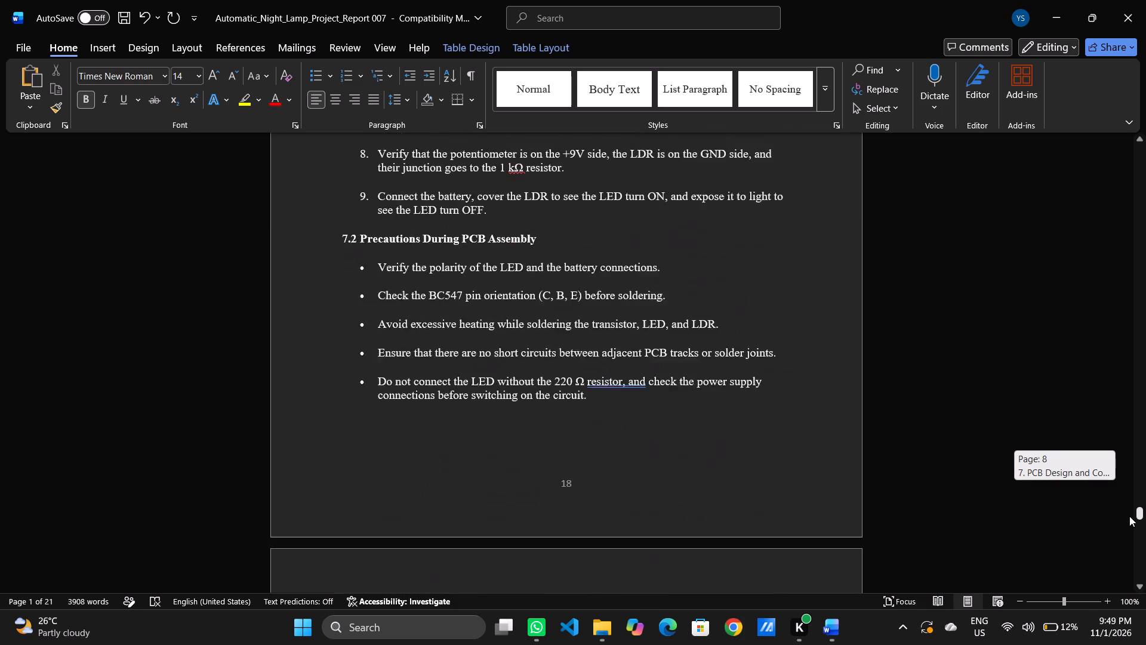
{"action": "left_click_drag", "start_coordinate": [1129, 516], "coordinate": [1109, 550]}
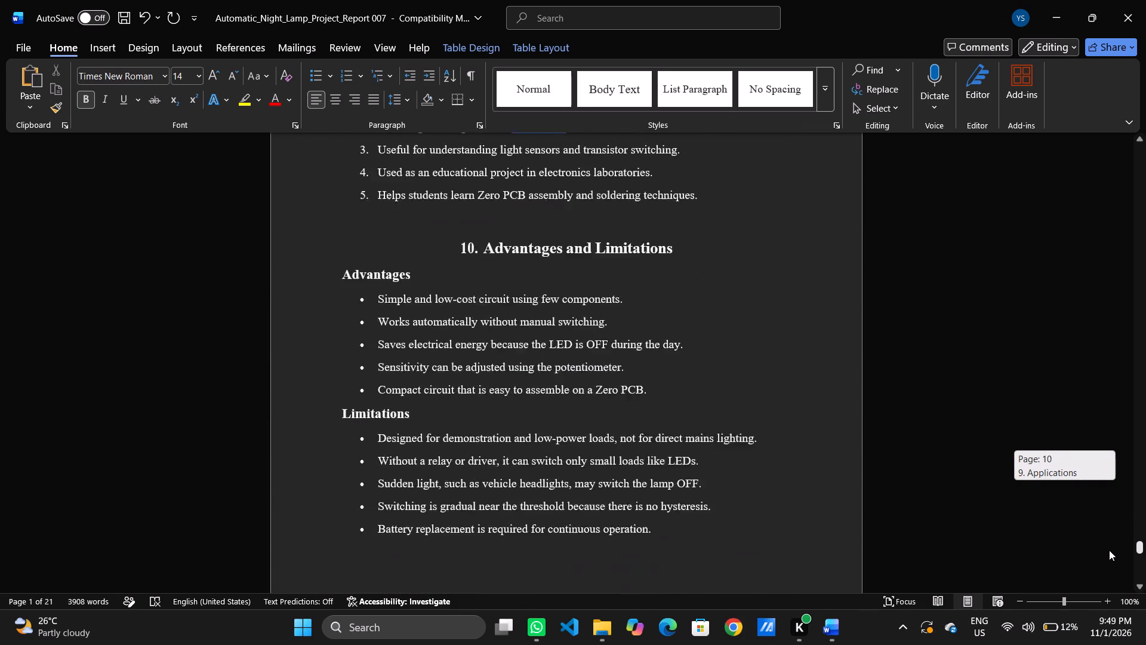
{"action": "left_click_drag", "start_coordinate": [1109, 550], "coordinate": [1099, 575]}
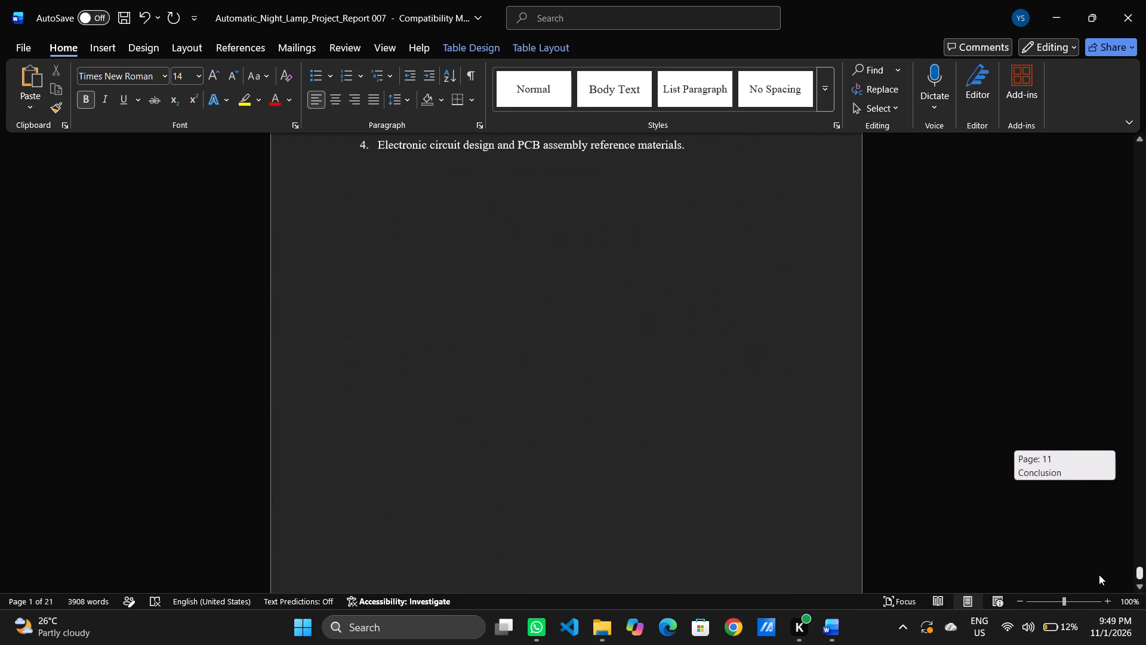
Recheck the technical sections back from PCB assembly to the introduction, and the closing limitations, result, conclusion and references.
{"action": "left_click_drag", "start_coordinate": [1099, 575], "coordinate": [1111, 512]}
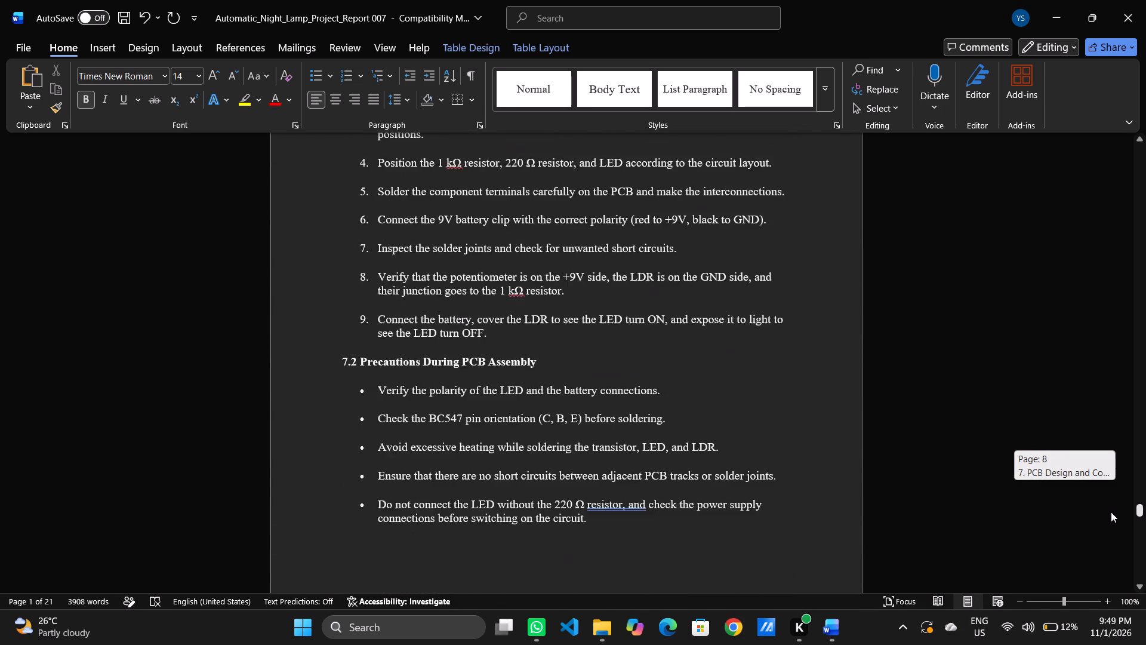
{"action": "left_click_drag", "start_coordinate": [1111, 512], "coordinate": [1111, 478]}
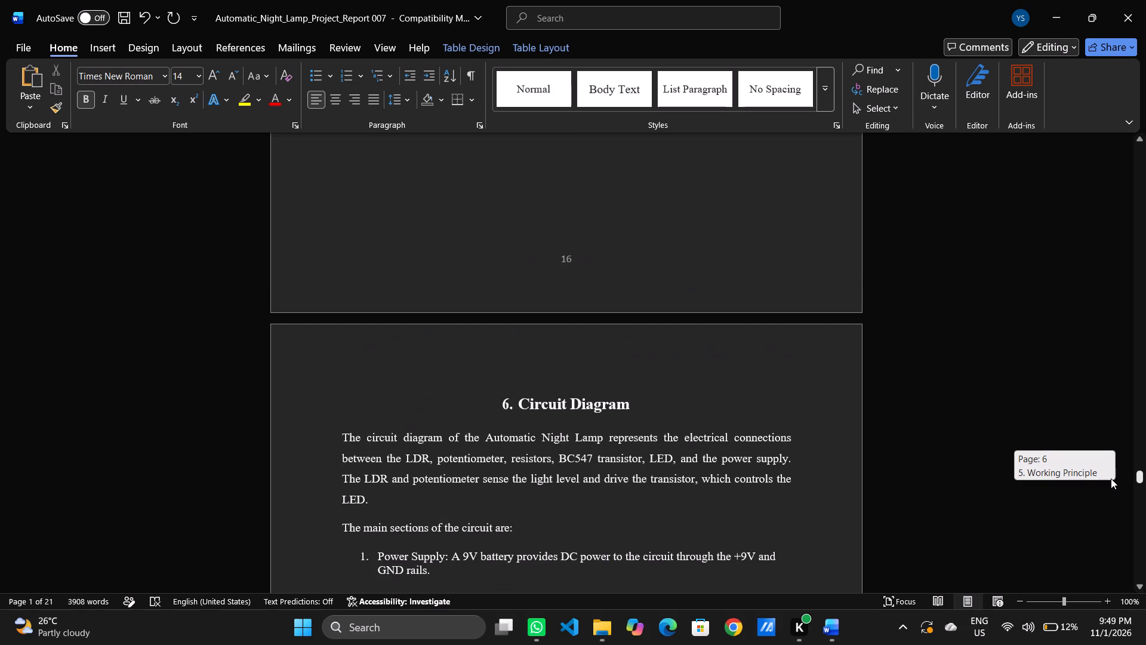
{"action": "left_click_drag", "start_coordinate": [1111, 478], "coordinate": [1112, 437]}
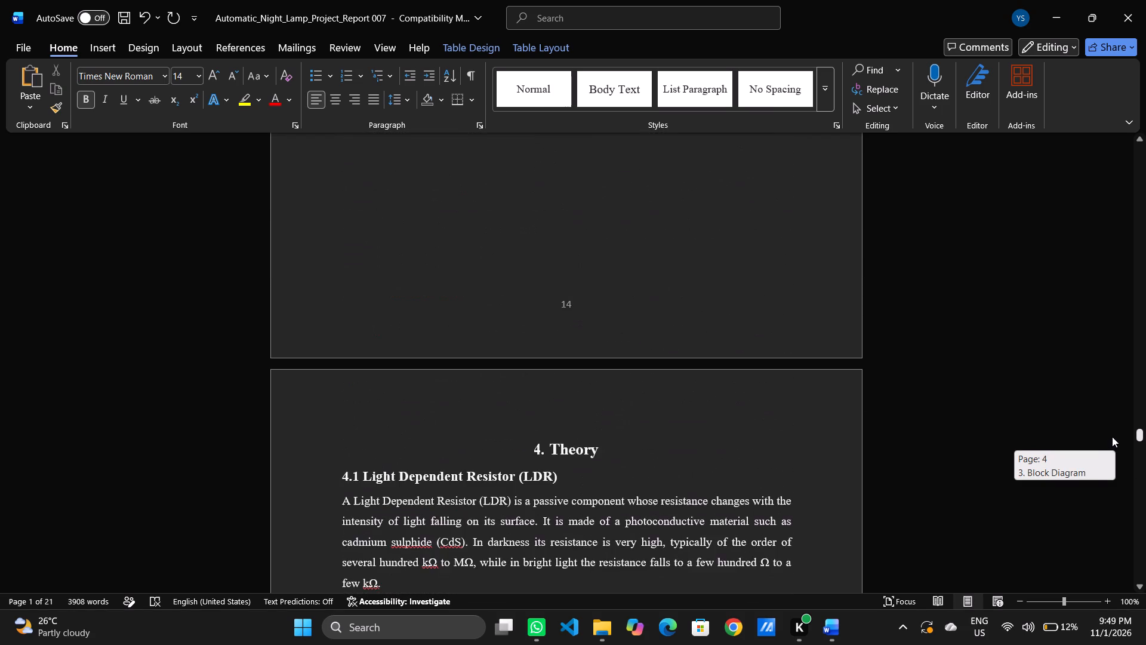
{"action": "left_click_drag", "start_coordinate": [1112, 437], "coordinate": [1114, 403]}
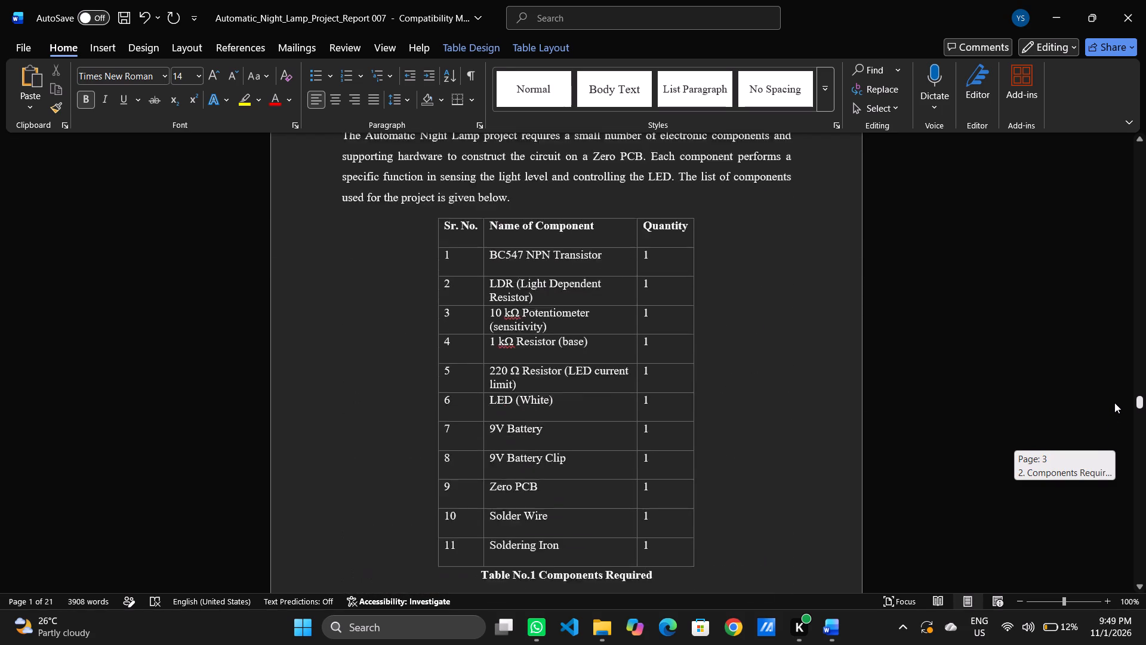
{"action": "left_click_drag", "start_coordinate": [1114, 403], "coordinate": [1118, 374]}
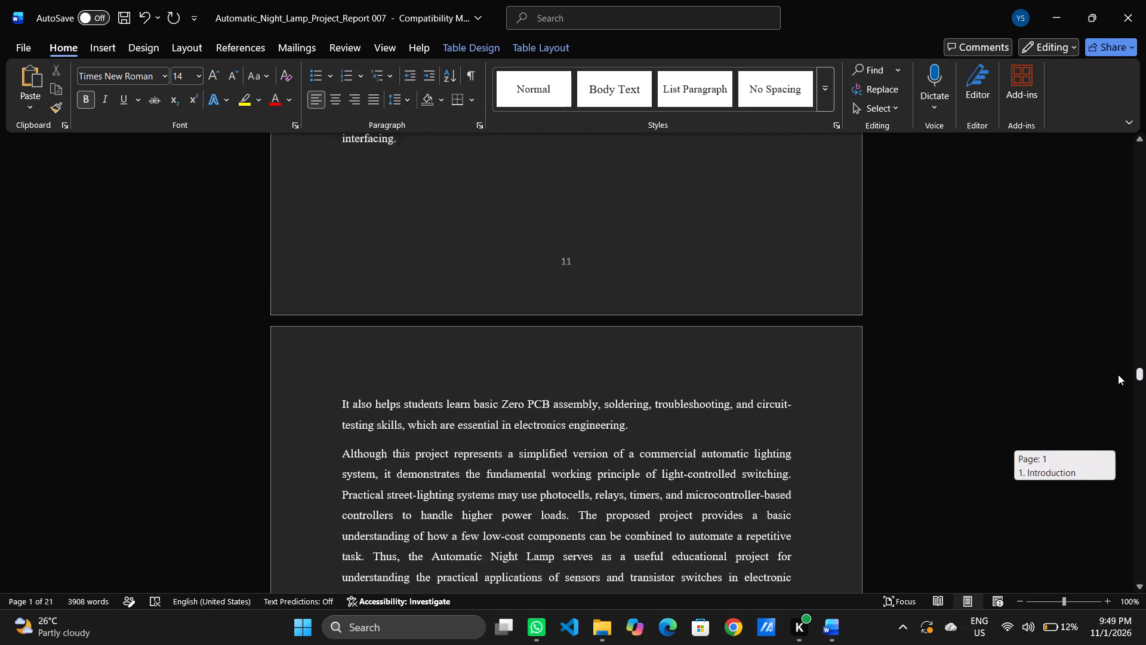
{"action": "left_click_drag", "start_coordinate": [1118, 374], "coordinate": [1110, 552]}
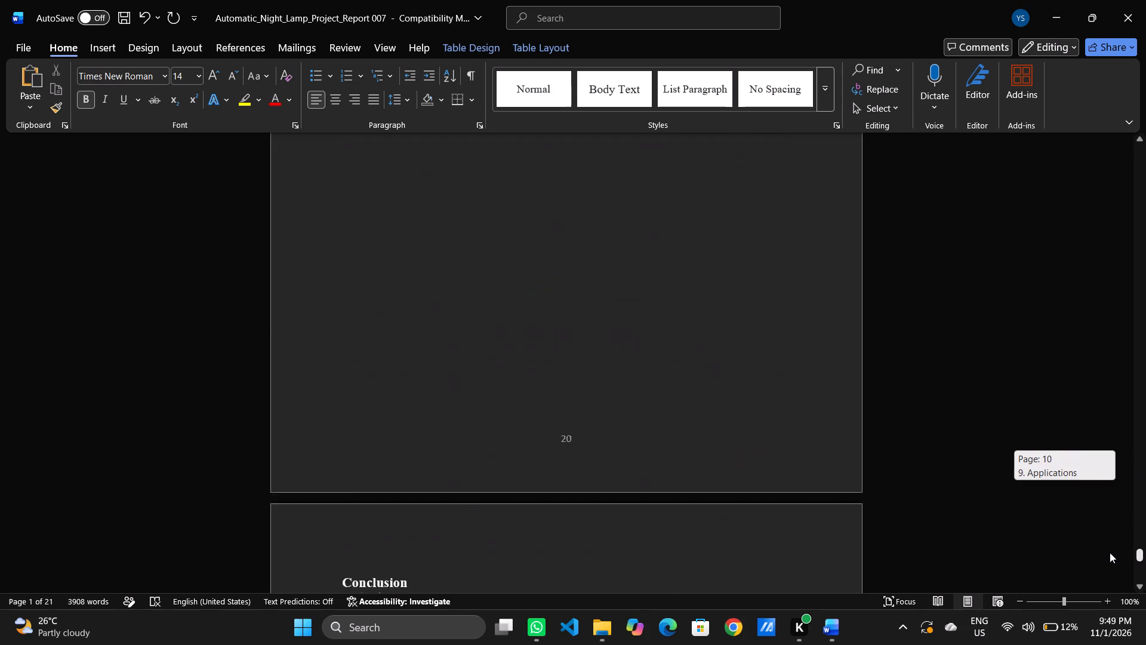
{"action": "left_click_drag", "start_coordinate": [1110, 552], "coordinate": [1105, 555]}
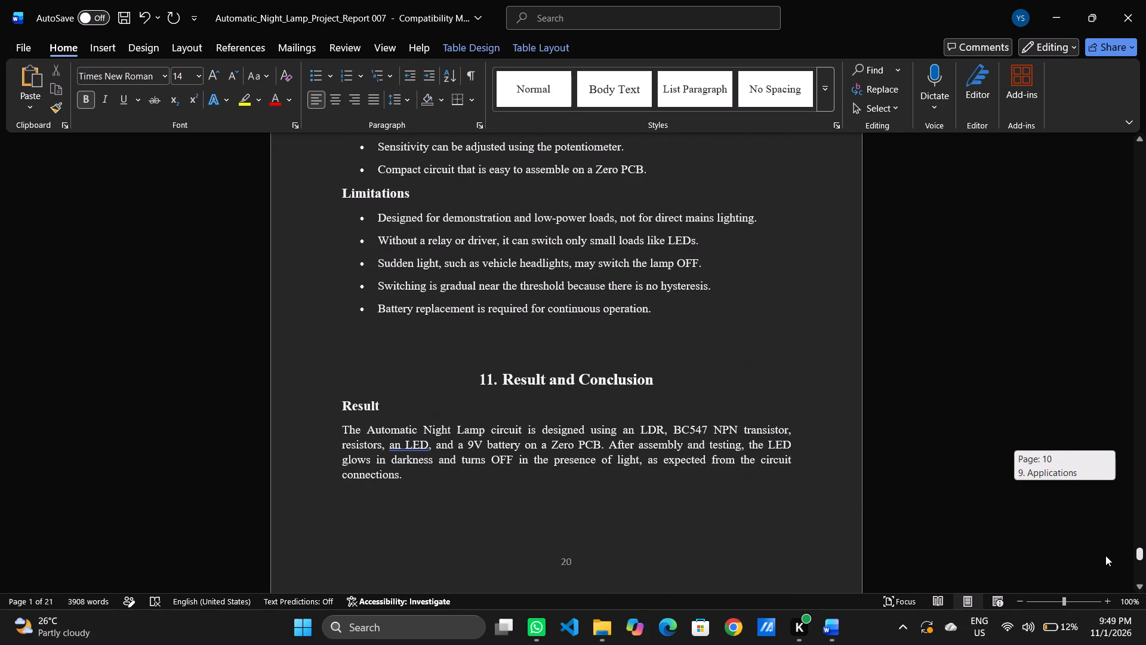
{"action": "left_click_drag", "start_coordinate": [1105, 555], "coordinate": [1105, 552]}
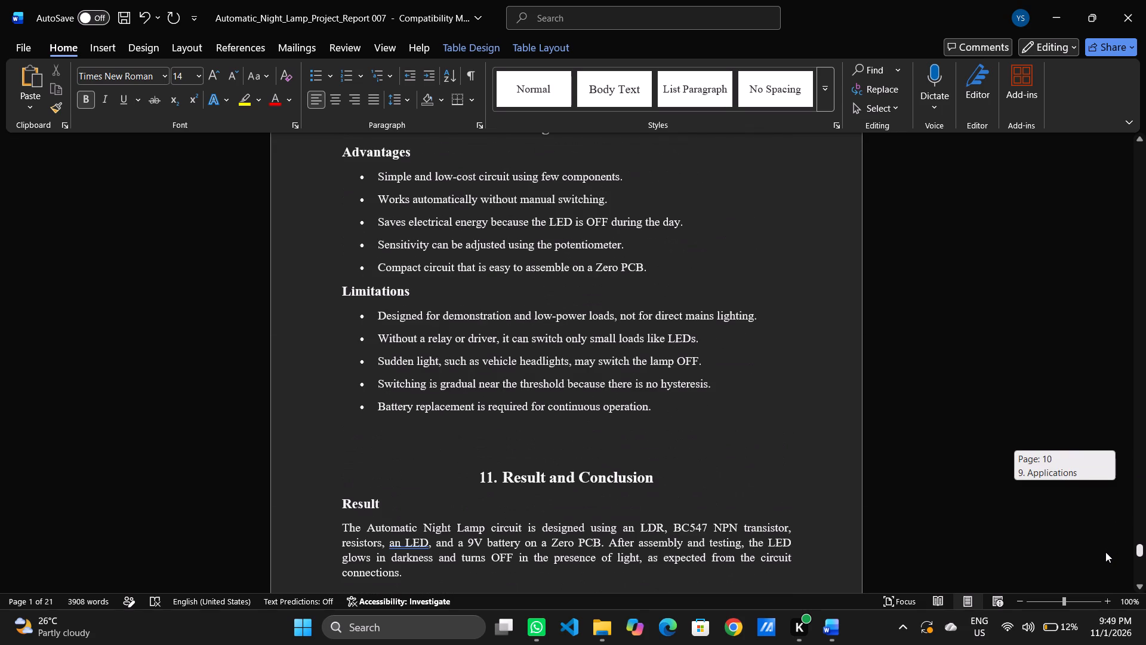
{"action": "left_click_drag", "start_coordinate": [1105, 552], "coordinate": [1102, 567]}
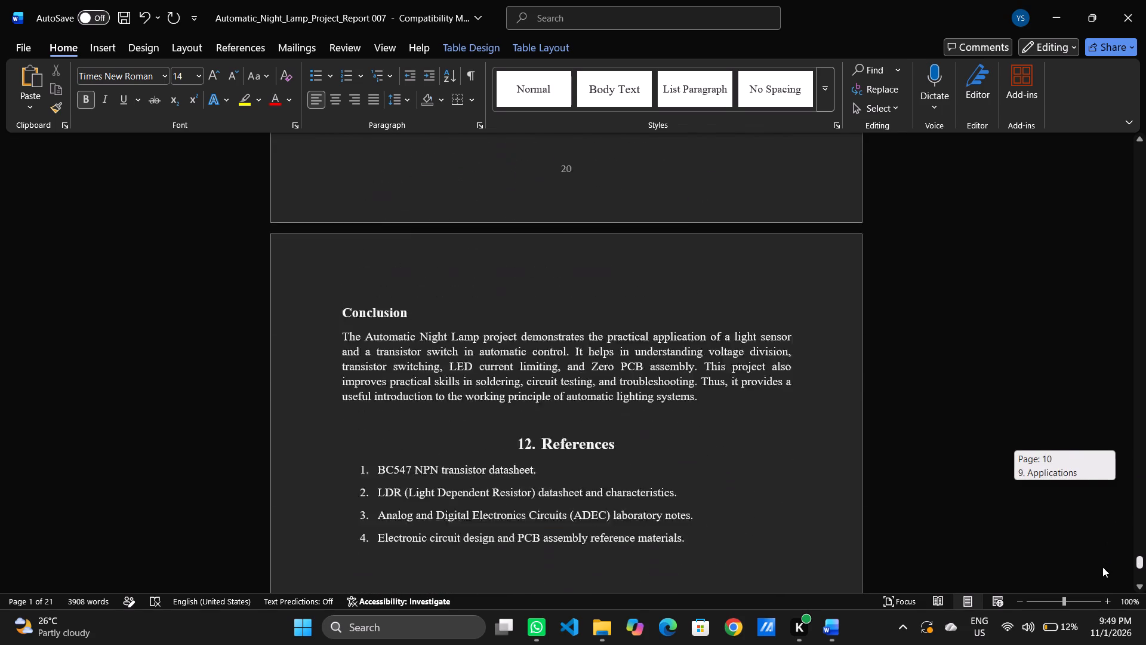
{"action": "left_click_drag", "start_coordinate": [1102, 567], "coordinate": [1100, 568]}
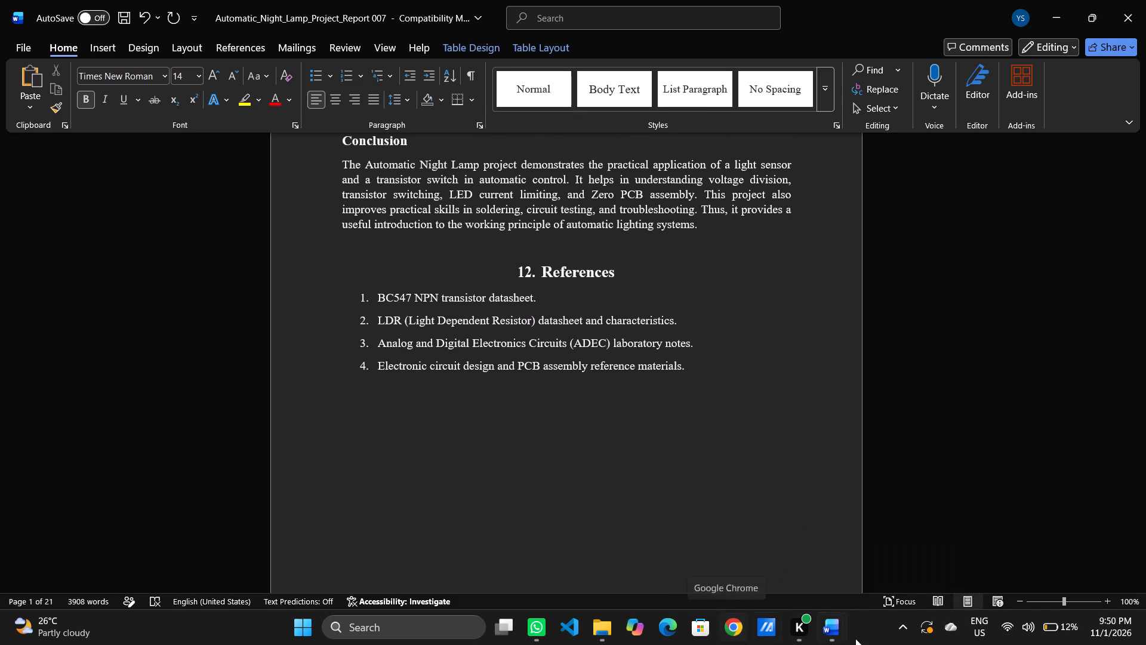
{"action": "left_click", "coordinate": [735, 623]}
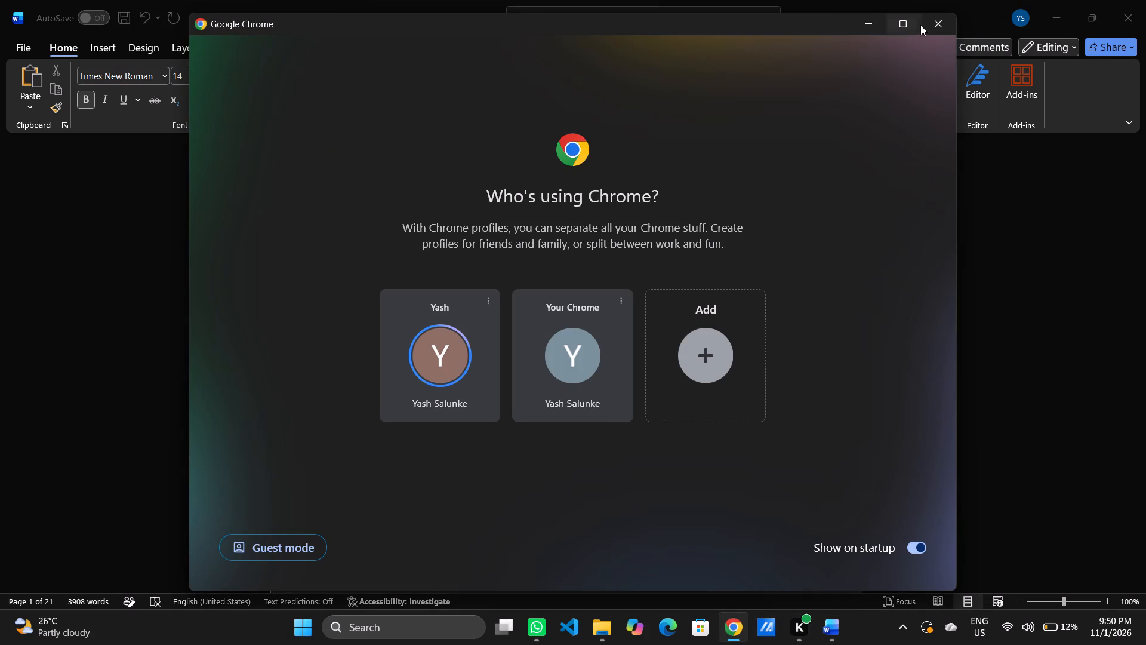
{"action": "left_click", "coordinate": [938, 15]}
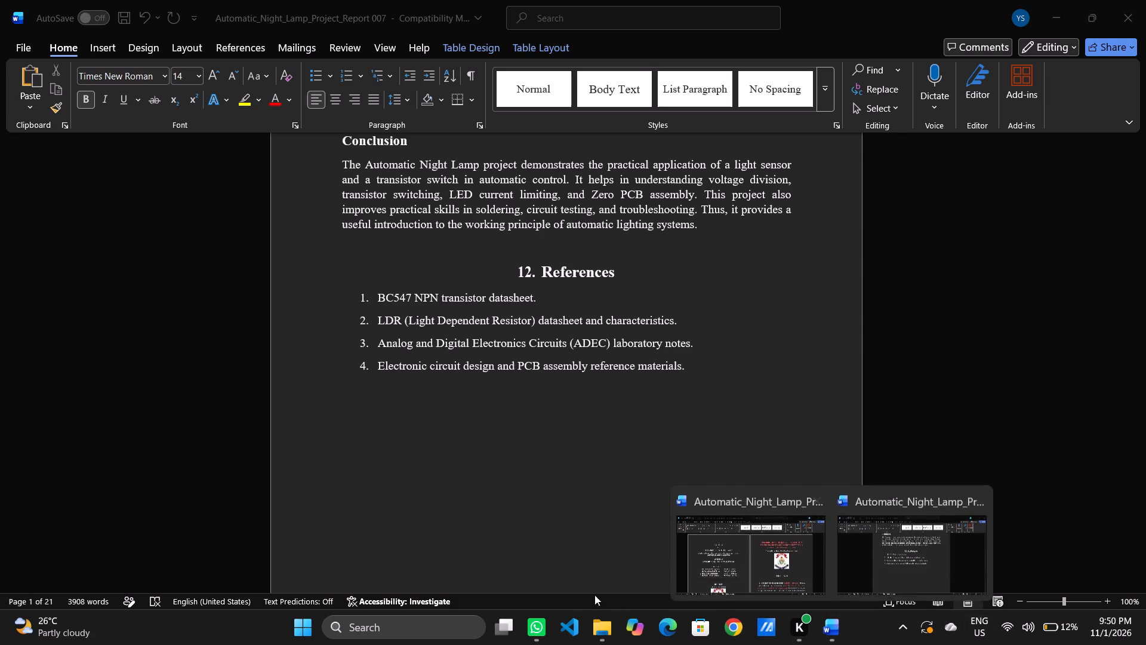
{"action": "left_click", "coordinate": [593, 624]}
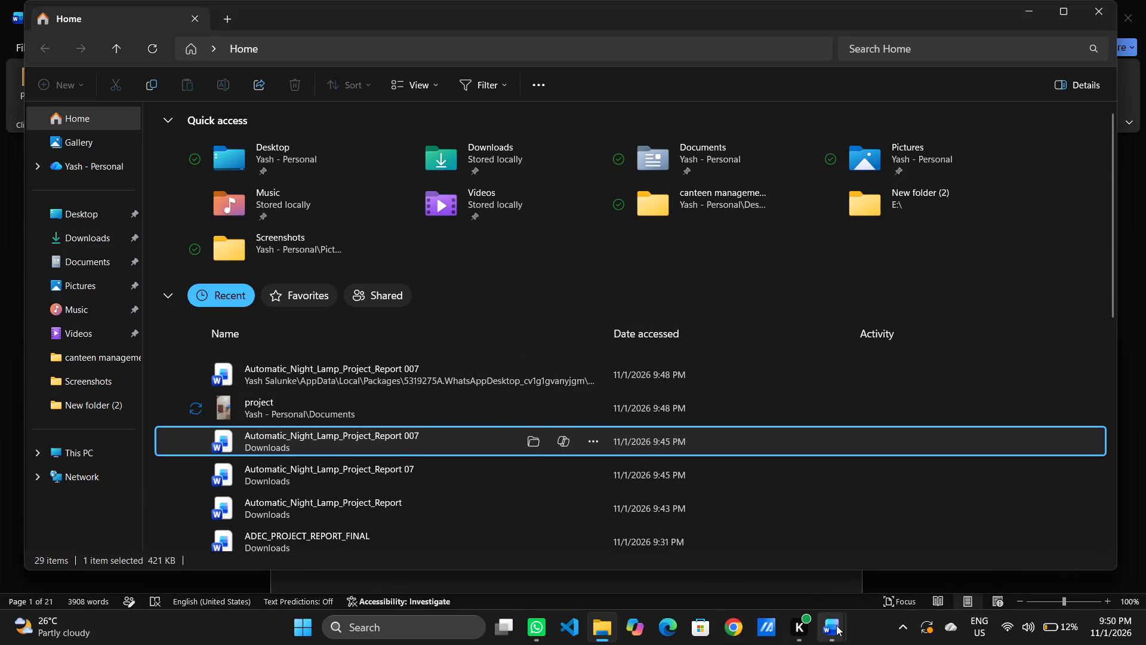
{"action": "left_click", "coordinate": [732, 621]}
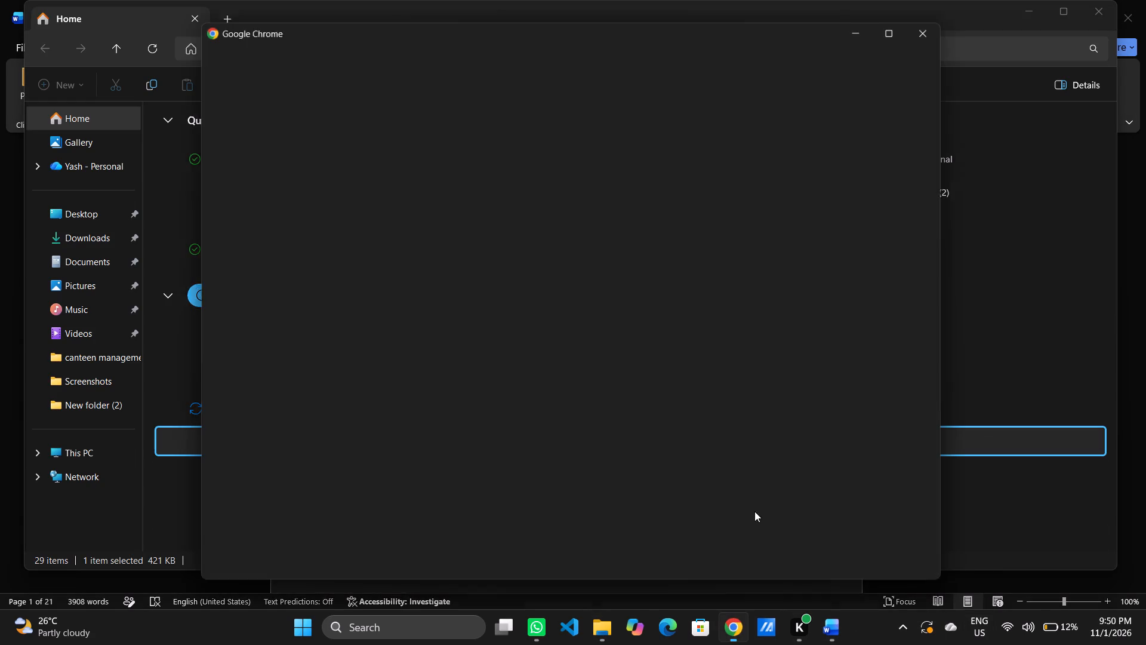
{"action": "left_click", "coordinate": [607, 371]}
{"action": "scroll", "coordinate": [569, 332], "scroll_direction": "up", "scroll_amount": 4}
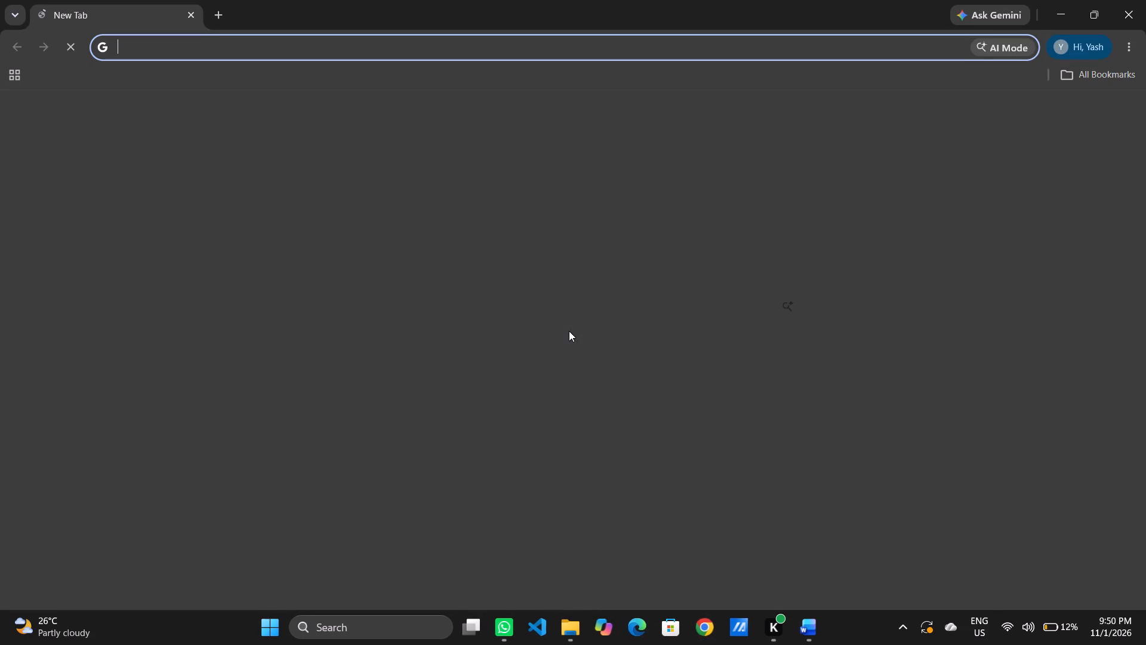
{"action": "left_click", "coordinate": [401, 304]}
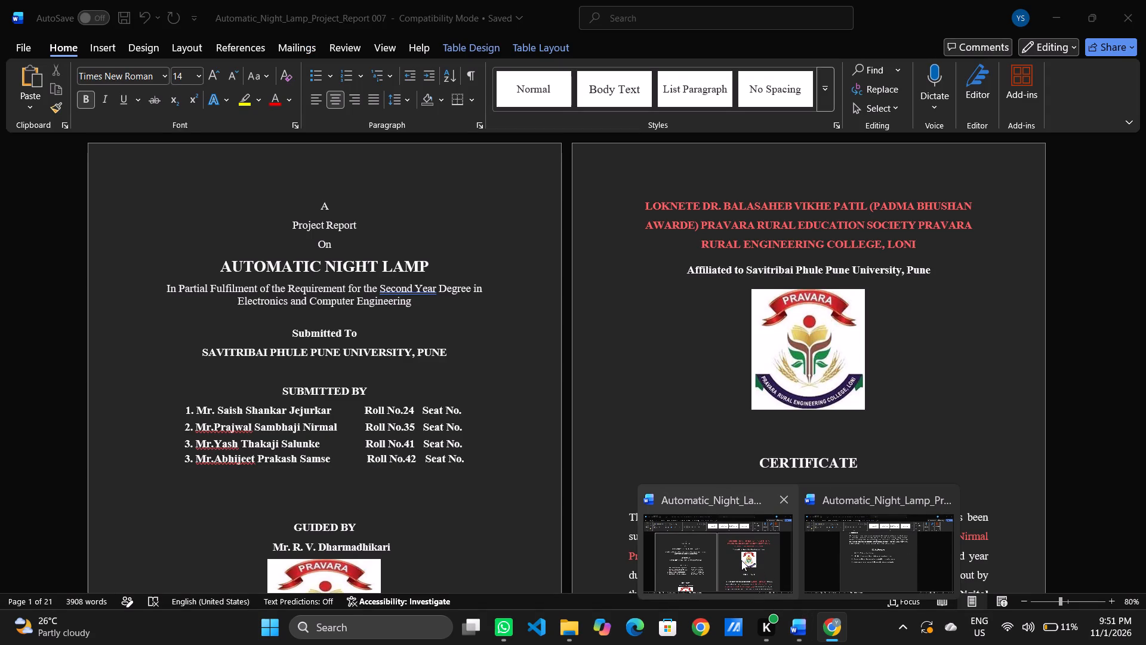
Switch to the report in Word and add four blank unnumbered lines below the fourth reference on the last page.
{"action": "left_click", "coordinate": [834, 550]}
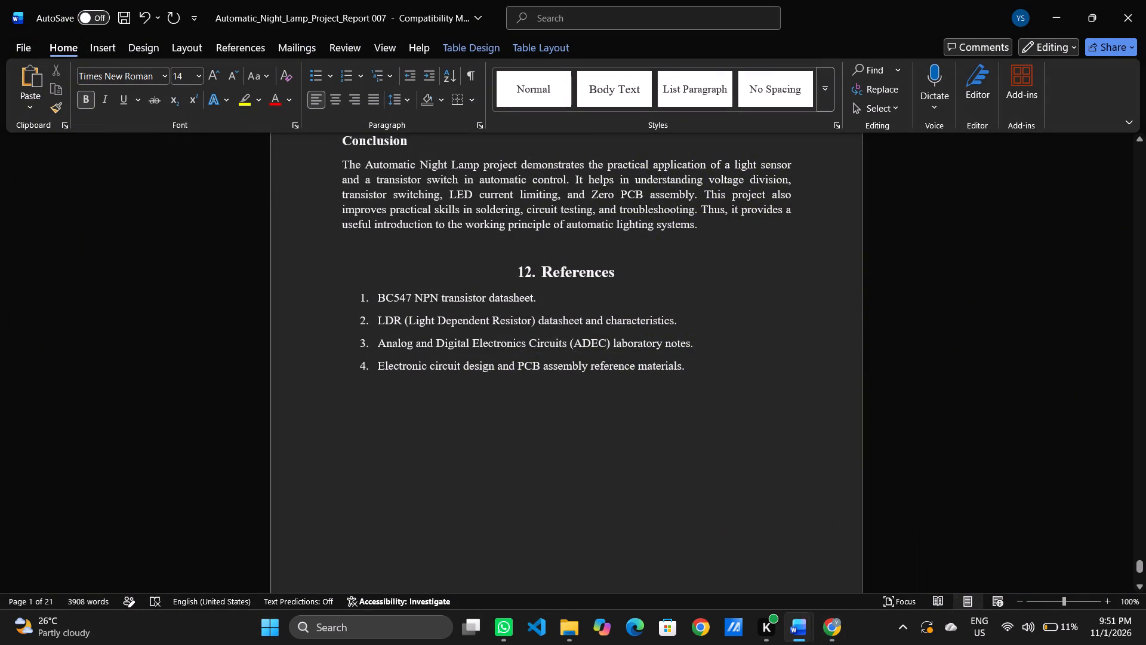
{"action": "left_click_drag", "start_coordinate": [1145, 563], "coordinate": [1105, 234]}
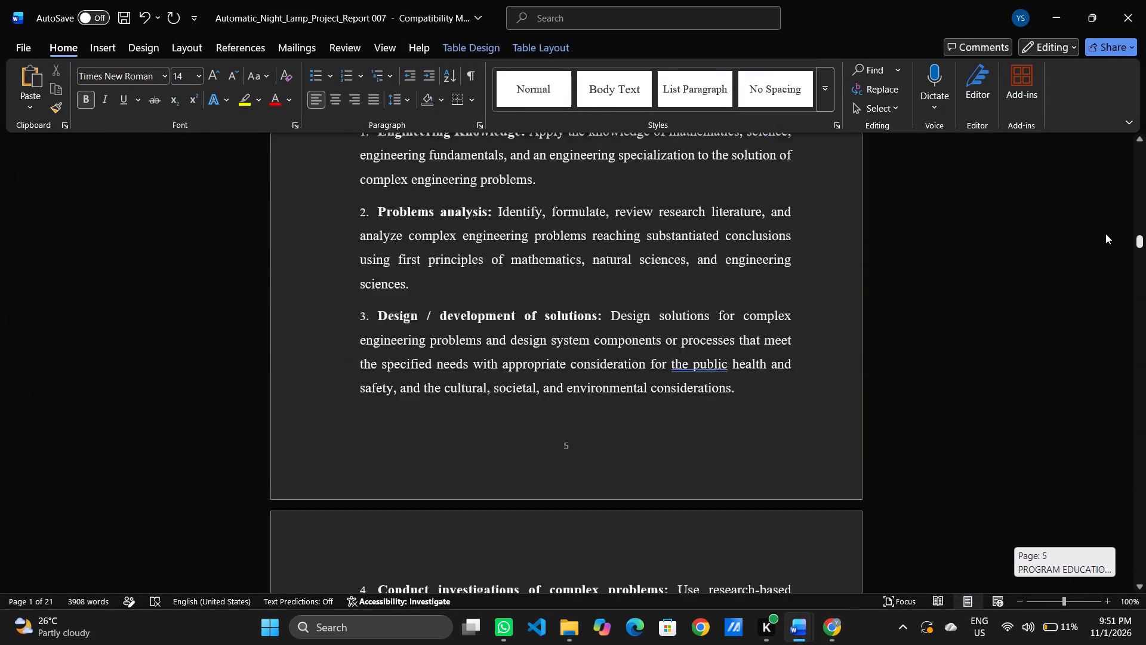
{"action": "left_click_drag", "start_coordinate": [1105, 234], "coordinate": [1145, 472]}
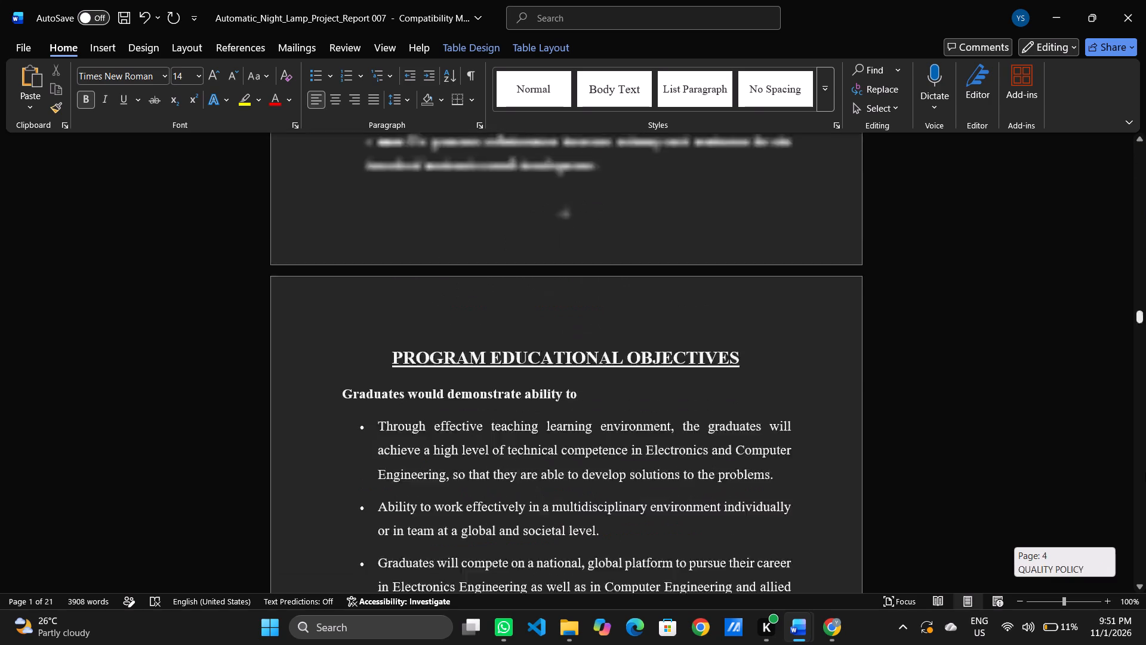
{"action": "left_click_drag", "start_coordinate": [1145, 472], "coordinate": [1145, 553]}
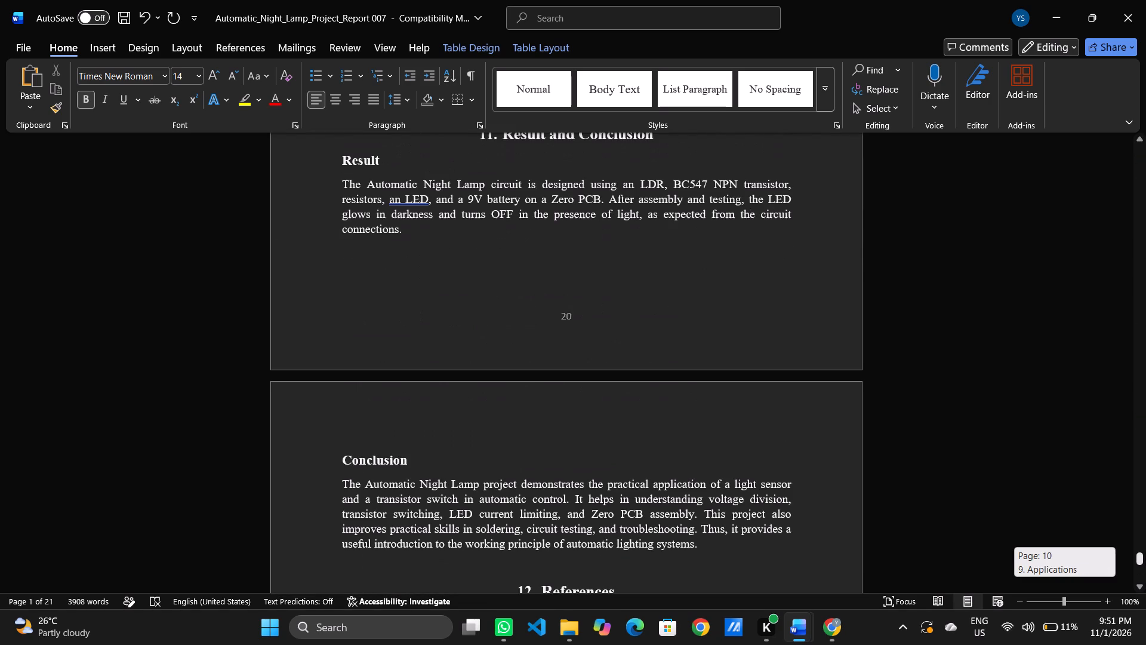
{"action": "left_click_drag", "start_coordinate": [1145, 553], "coordinate": [1142, 567]}
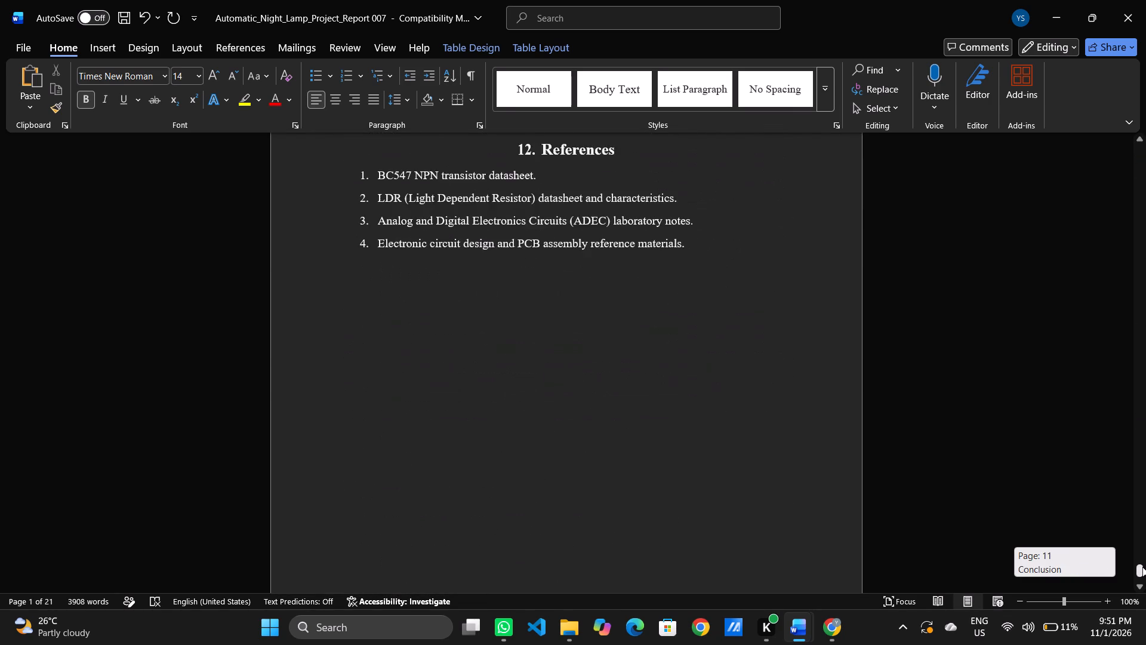
{"action": "left_click_drag", "start_coordinate": [1142, 567], "coordinate": [1142, 568]}
{"action": "left_click", "coordinate": [355, 213]}
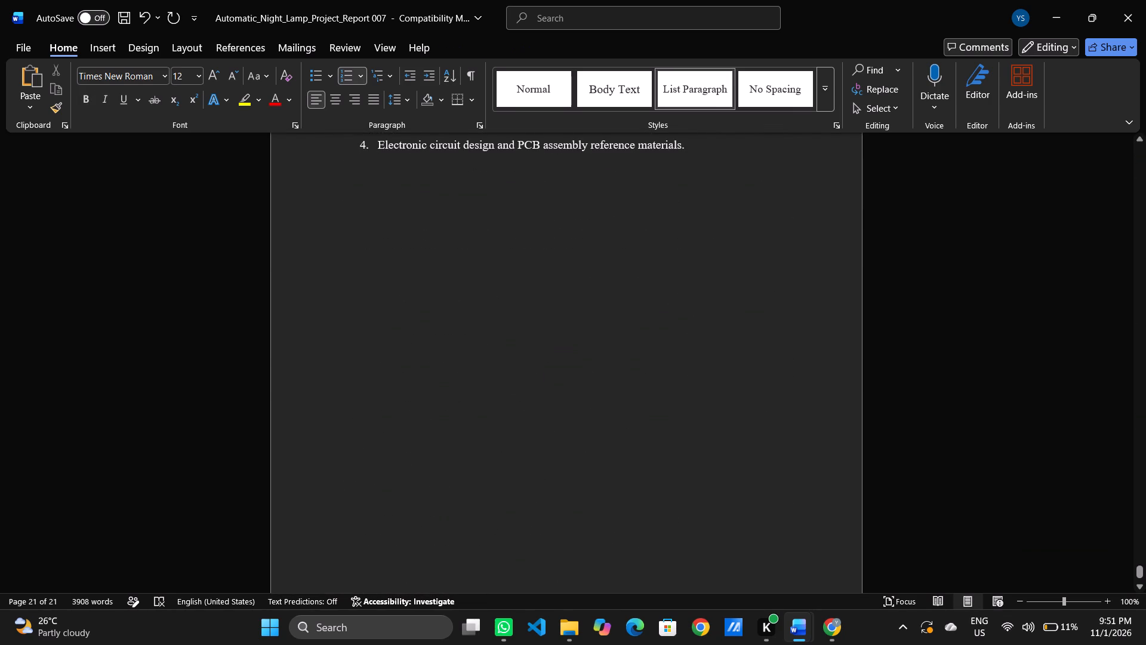
{"action": "left_click", "coordinate": [689, 141]}
{"action": "key", "text": "Return"}
{"action": "key", "text": "BackSpace"}
{"action": "key", "text": "Return"}
{"action": "key", "text": "Return"}
{"action": "key", "text": "Return"}
{"action": "key", "text": "Return"}
{"action": "key", "text": "Return"}
{"action": "key", "text": "Return"}
{"action": "key", "text": "BackSpace"}
{"action": "key", "text": "BackSpace"}
{"action": "key", "text": "BackSpace"}
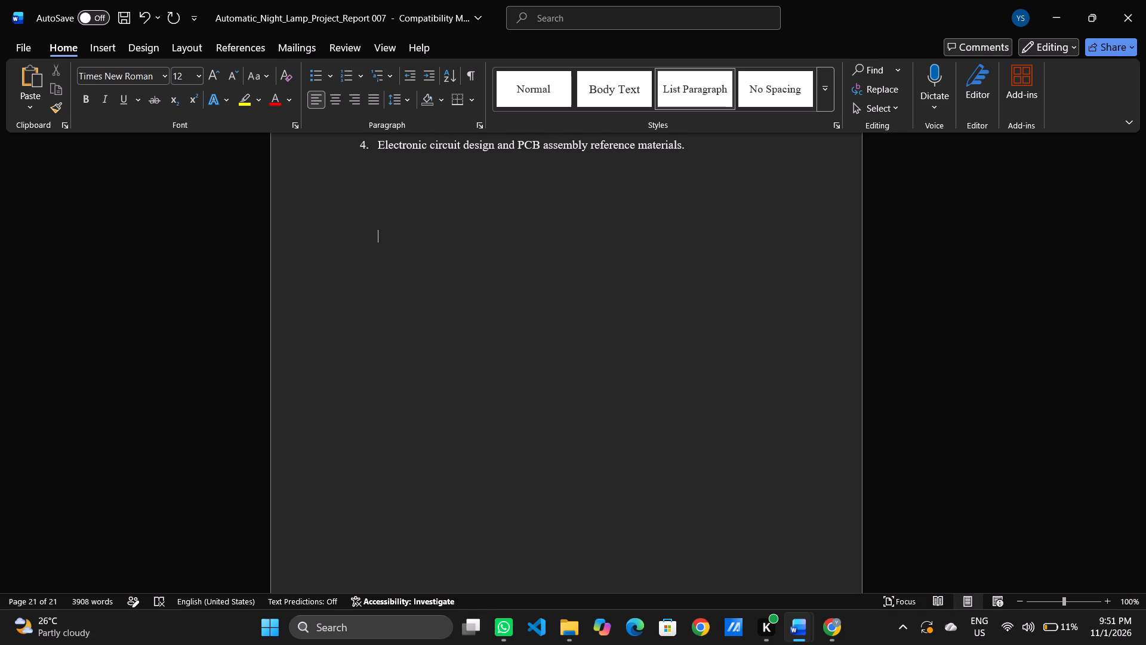
Check the clipboard history for saved content that could be pasted below the references.
{"action": "key", "text": "super+v"}
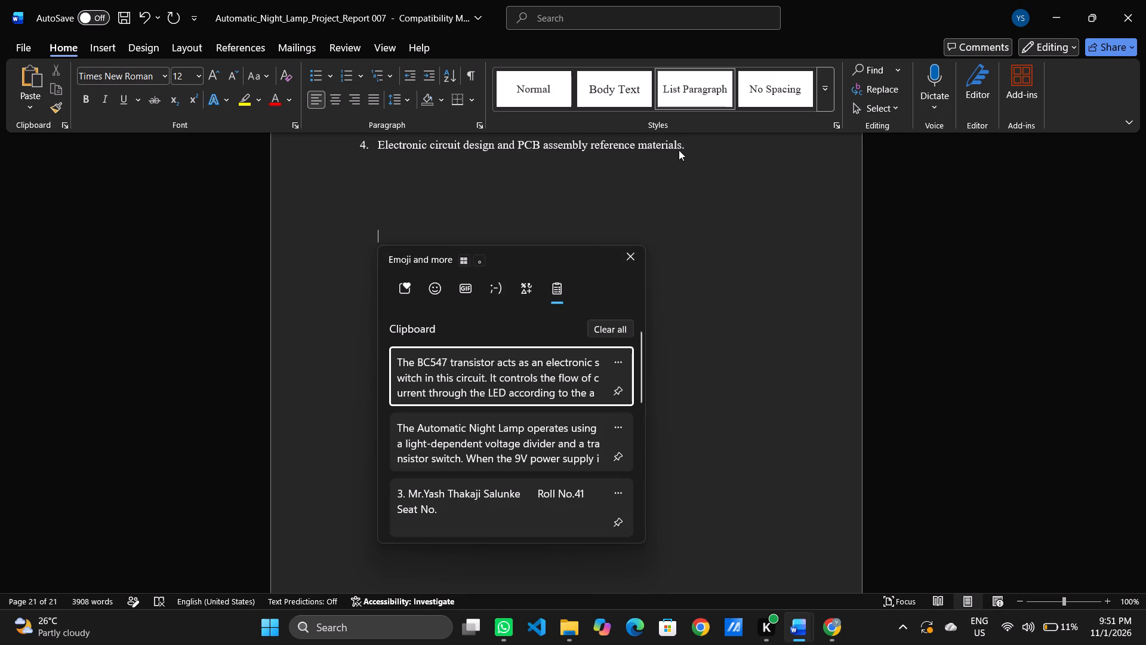
{"action": "scroll", "coordinate": [504, 414], "scroll_direction": "down", "scroll_amount": 2}
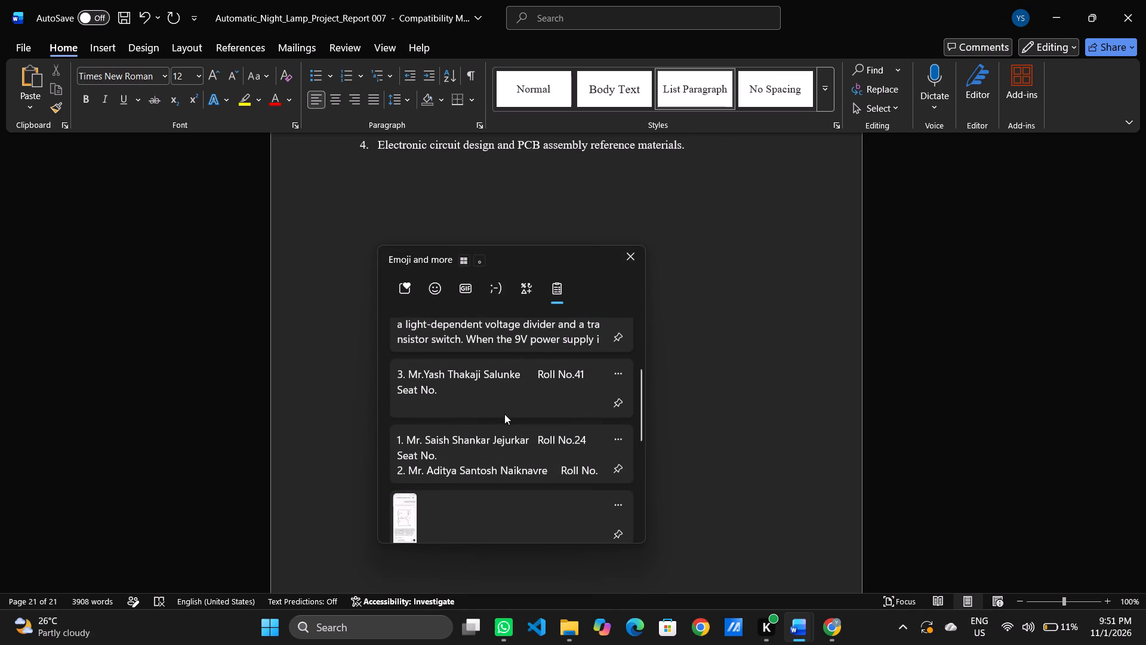
{"action": "scroll", "coordinate": [501, 438], "scroll_direction": "down", "scroll_amount": 1}
{"action": "scroll", "coordinate": [485, 476], "scroll_direction": "up", "scroll_amount": 2}
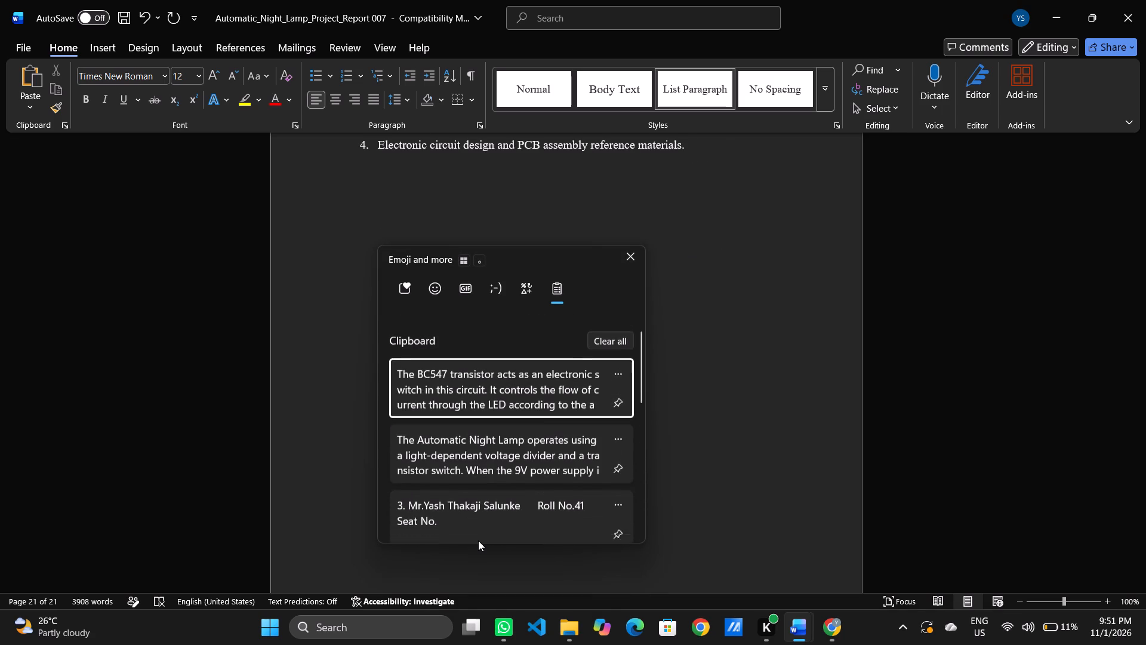
{"action": "left_click", "coordinate": [625, 252]}
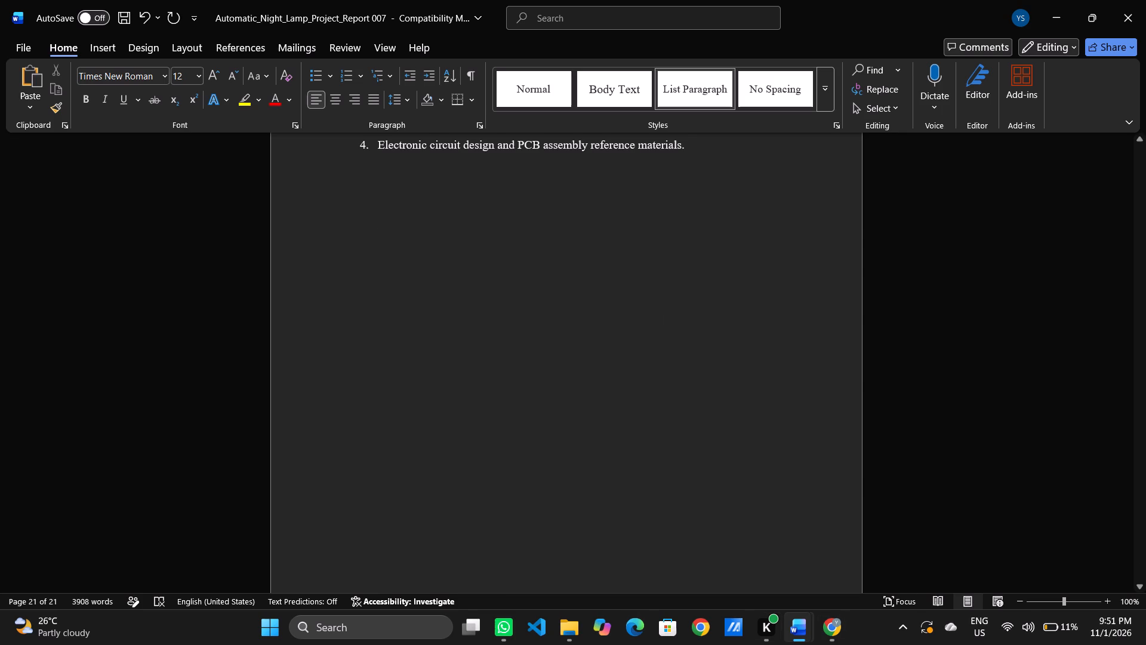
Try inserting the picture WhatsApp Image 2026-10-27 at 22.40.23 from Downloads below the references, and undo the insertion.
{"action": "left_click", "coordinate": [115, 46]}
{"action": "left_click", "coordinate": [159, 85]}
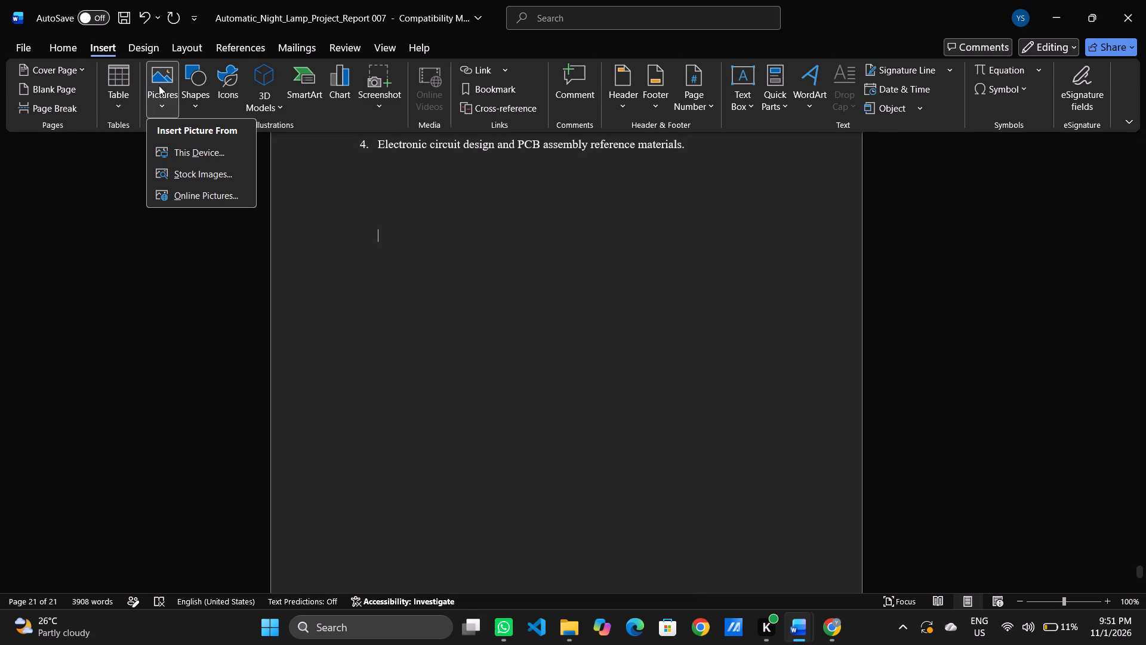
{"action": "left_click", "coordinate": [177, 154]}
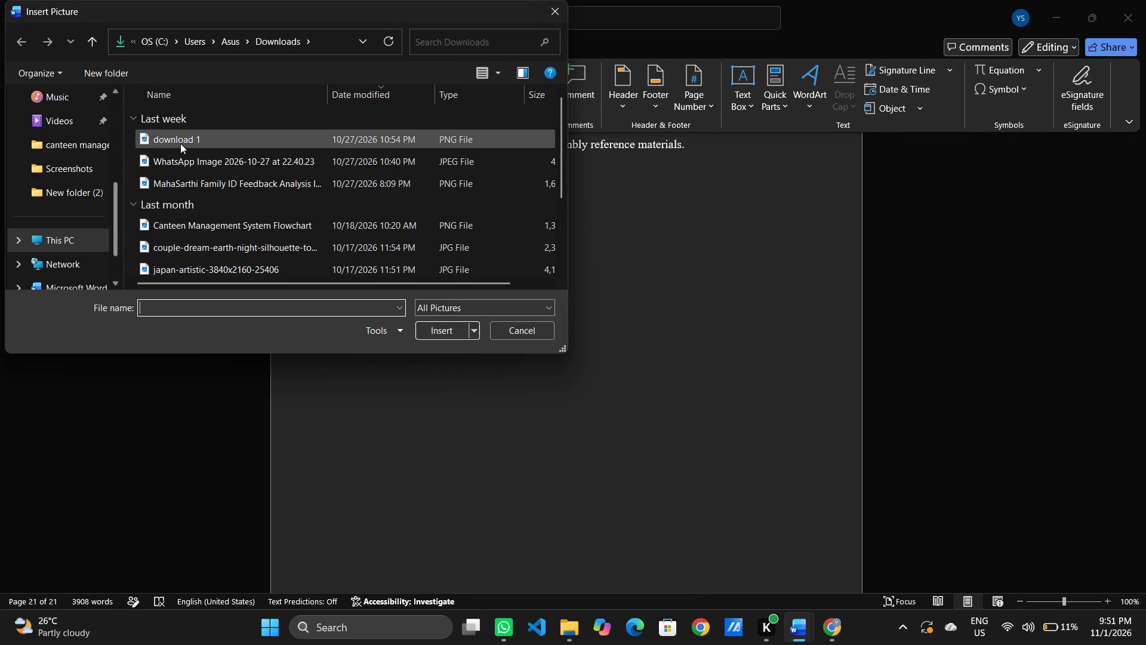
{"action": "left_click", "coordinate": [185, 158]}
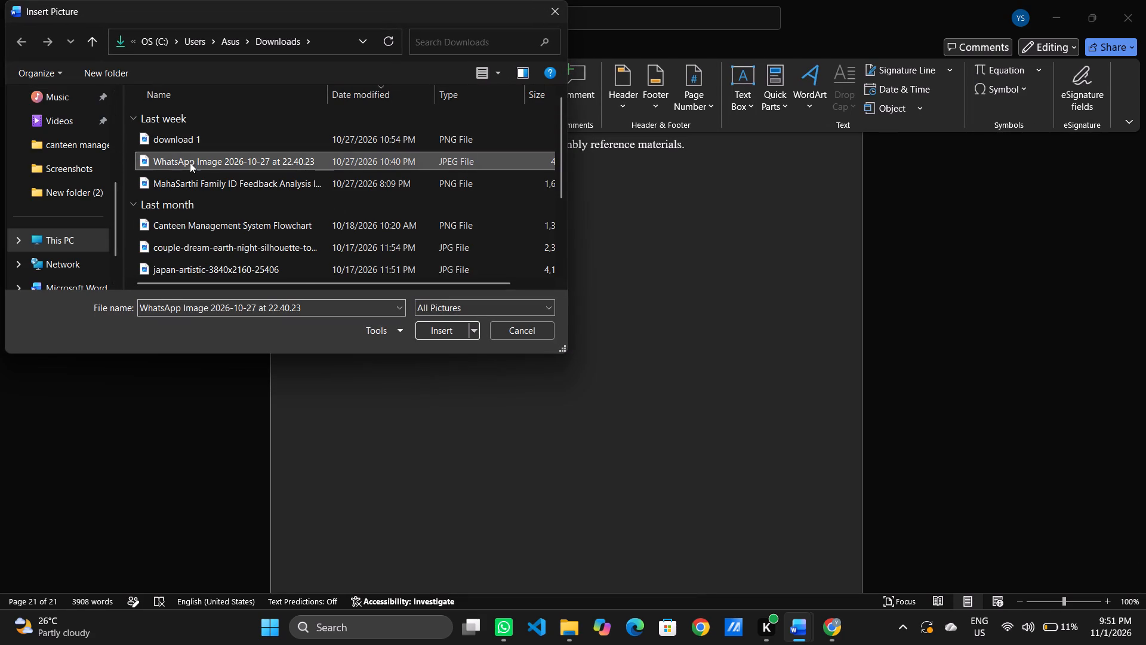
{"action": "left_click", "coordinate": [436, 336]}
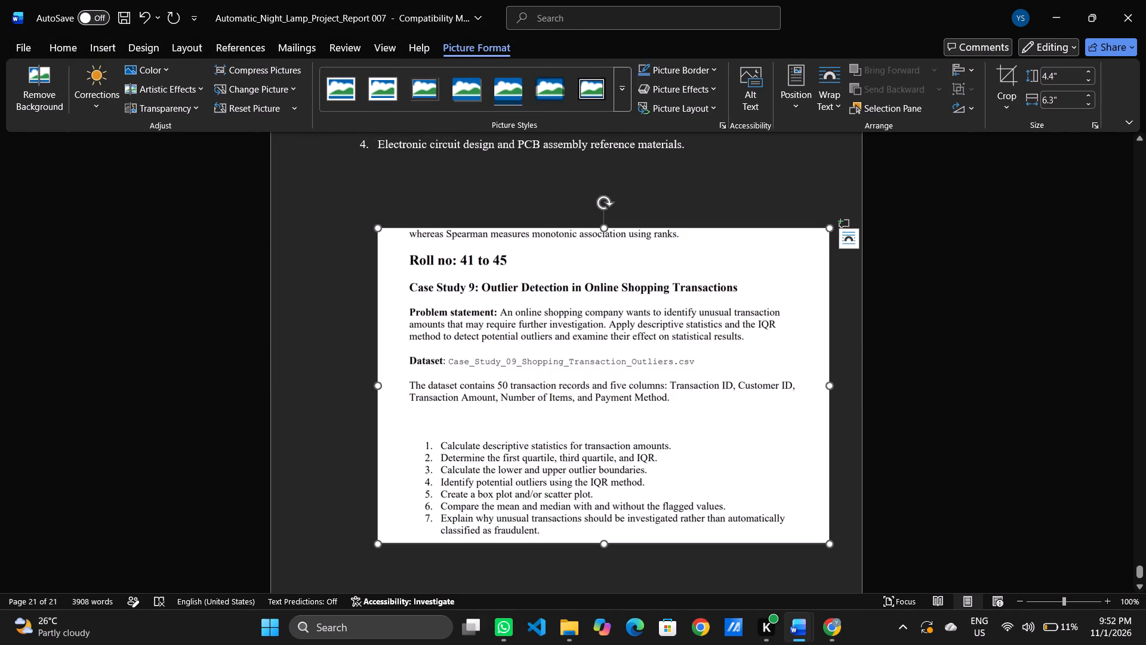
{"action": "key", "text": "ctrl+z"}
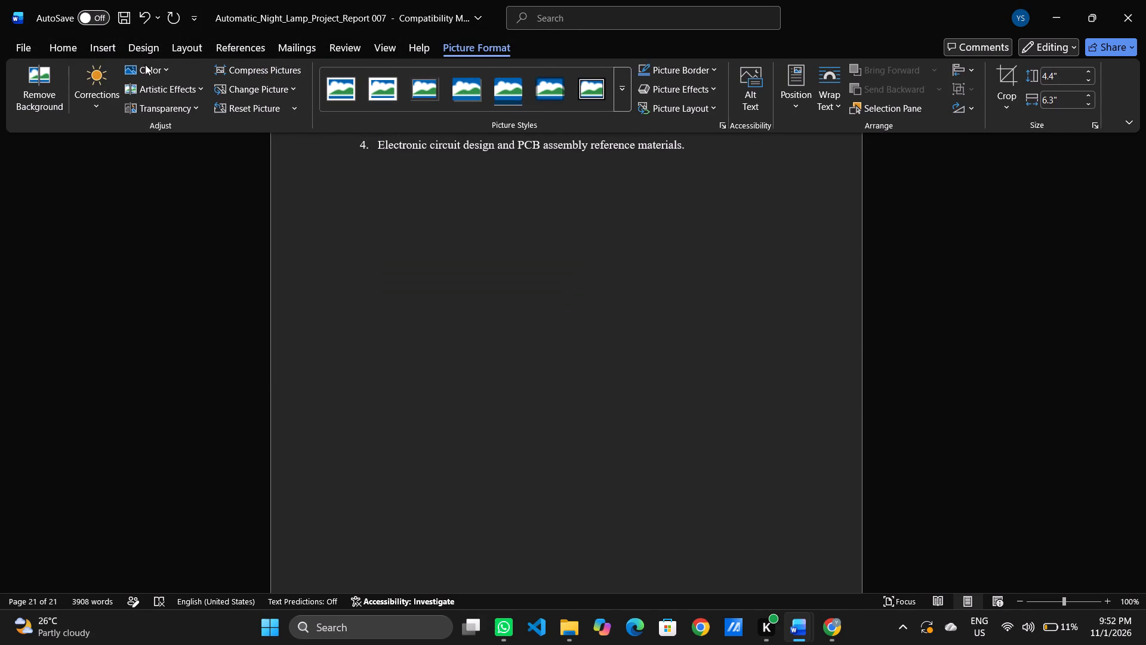
Browse this device's folders for a picture to insert, including Downloads, canteen management system, Screenshots, the C drive and Music.
{"action": "left_click", "coordinate": [113, 42]}
{"action": "left_click", "coordinate": [150, 79]}
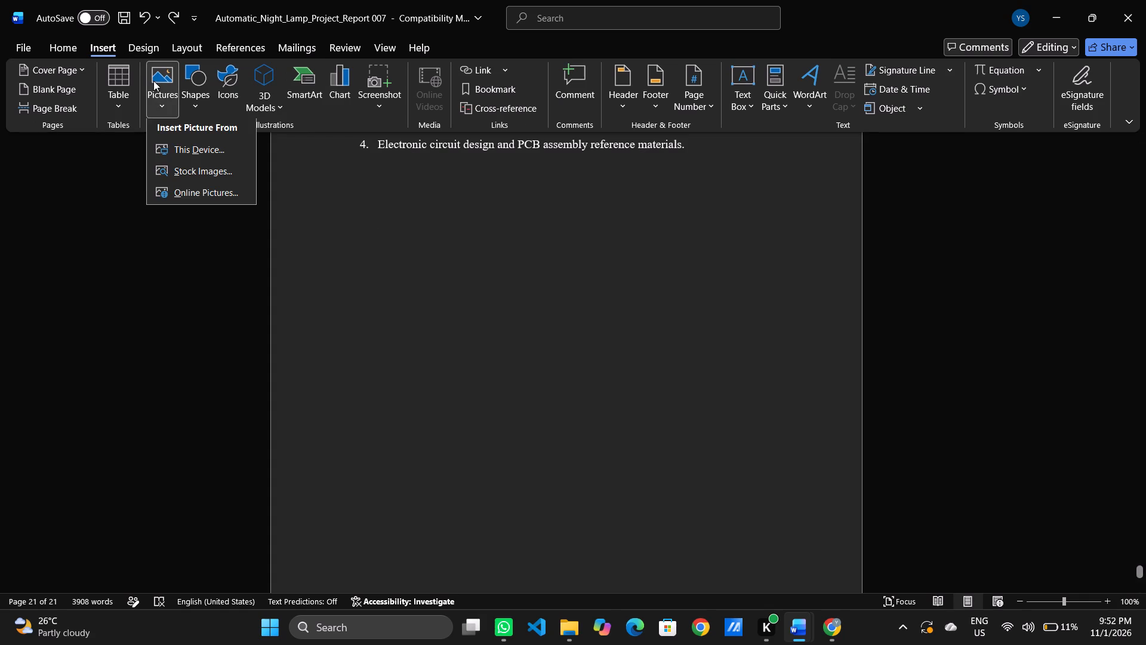
{"action": "left_click", "coordinate": [206, 152]}
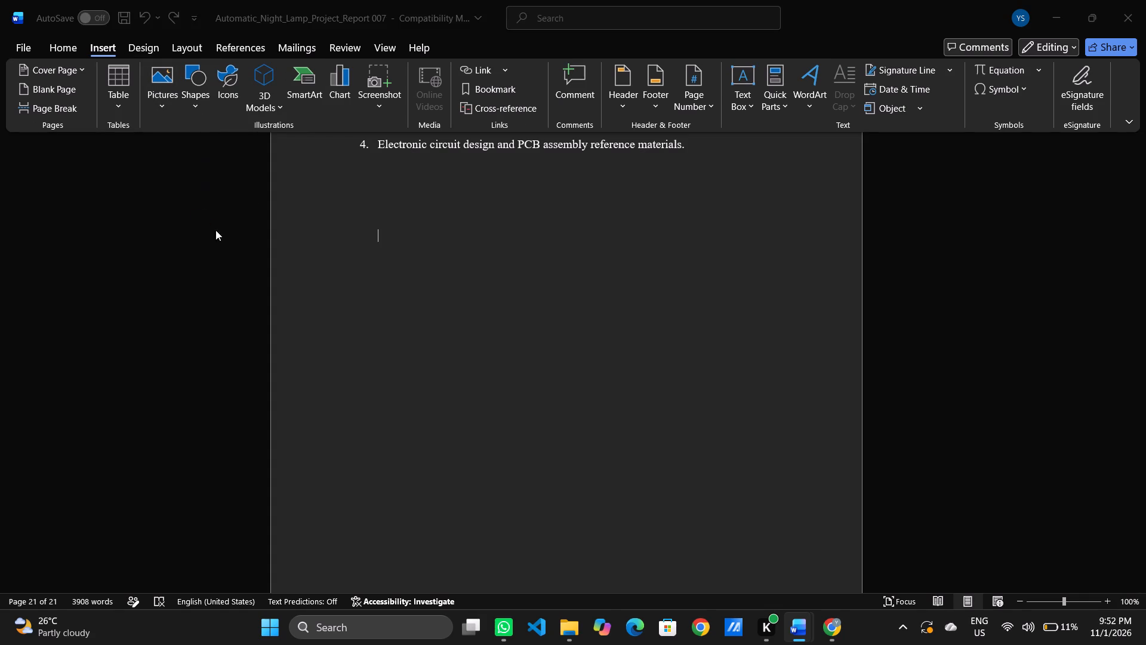
{"action": "scroll", "coordinate": [165, 211], "scroll_direction": "down", "scroll_amount": 1}
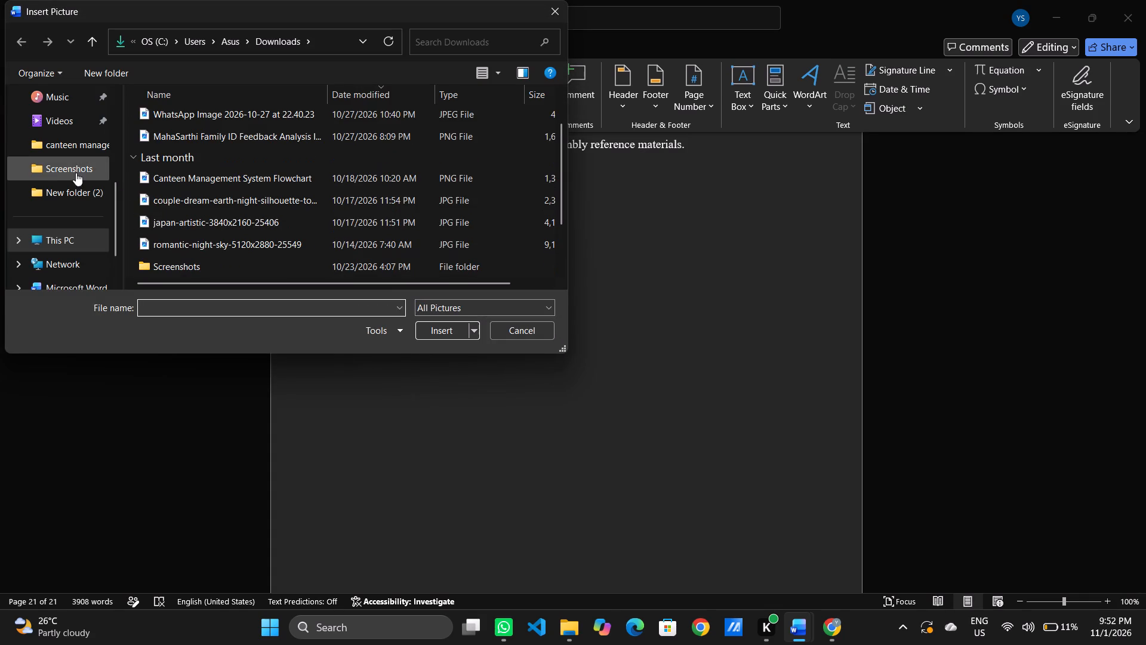
{"action": "left_click", "coordinate": [53, 148]}
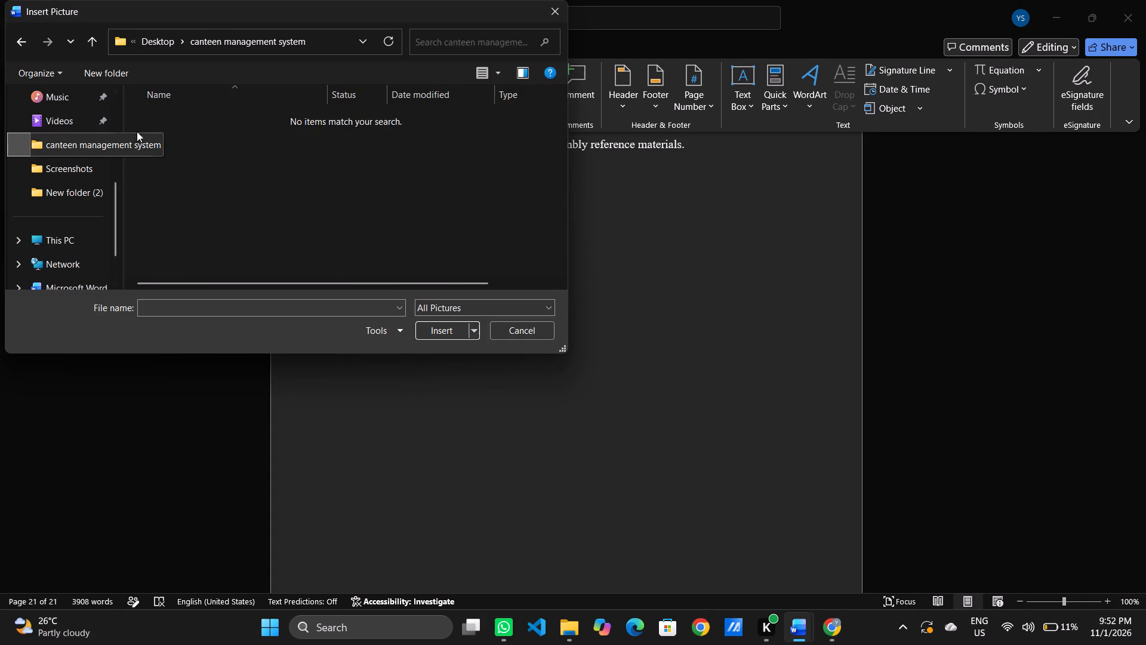
{"action": "left_click", "coordinate": [75, 158]}
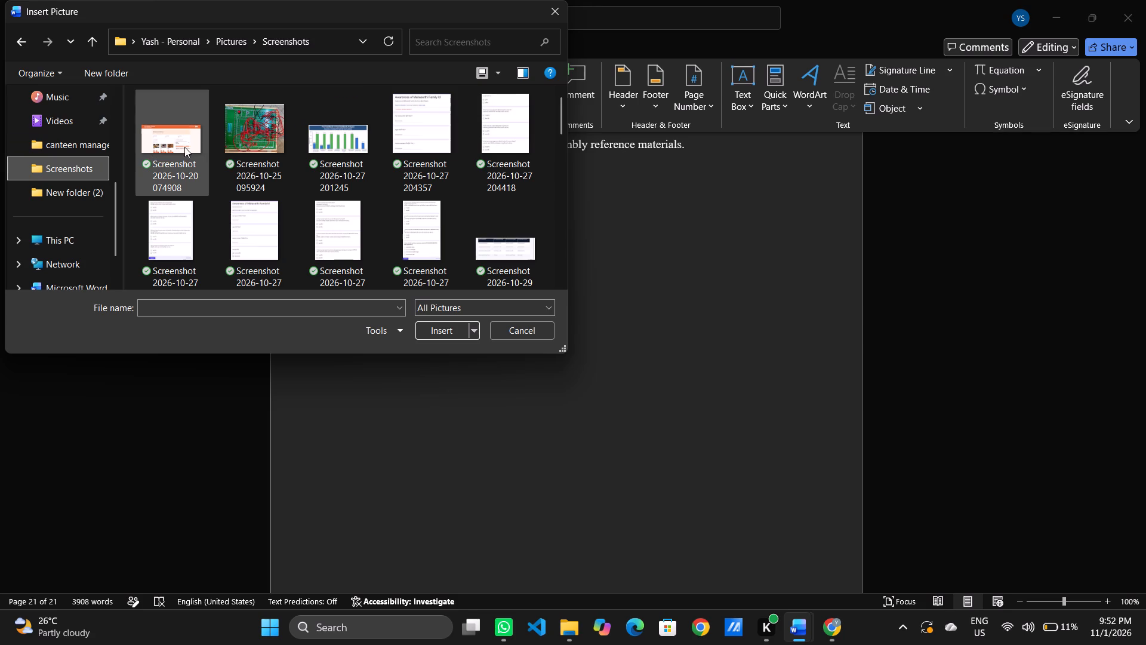
{"action": "scroll", "coordinate": [143, 173], "scroll_direction": "down", "scroll_amount": 1}
{"action": "left_click", "coordinate": [71, 184]}
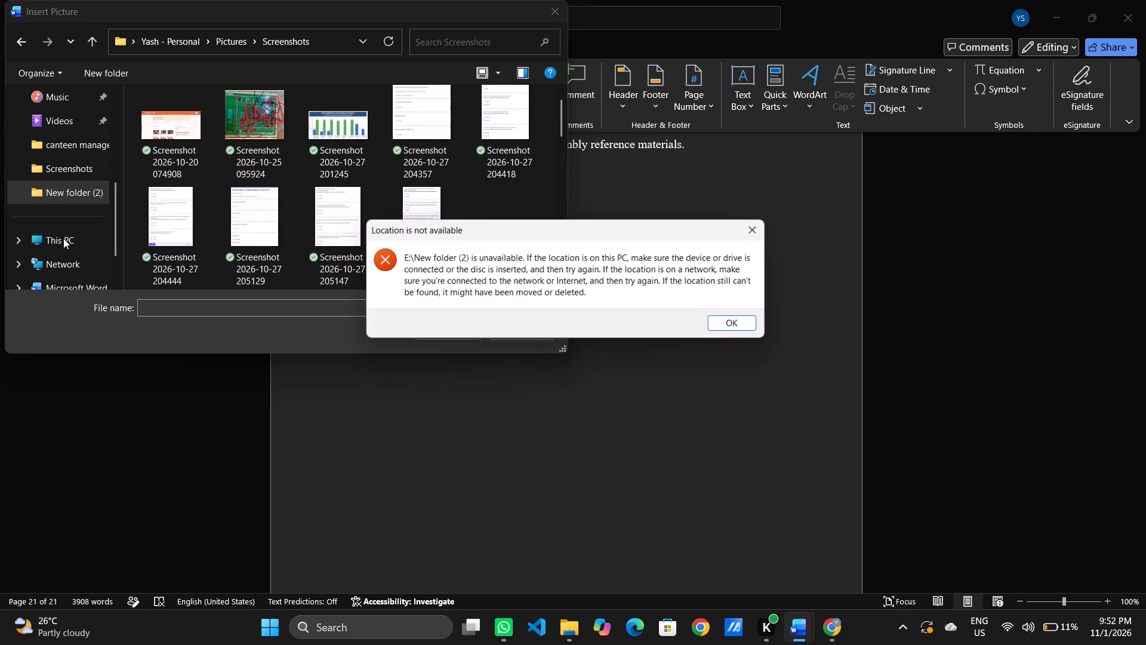
{"action": "left_click", "coordinate": [63, 240]}
{"action": "left_click", "coordinate": [738, 321]}
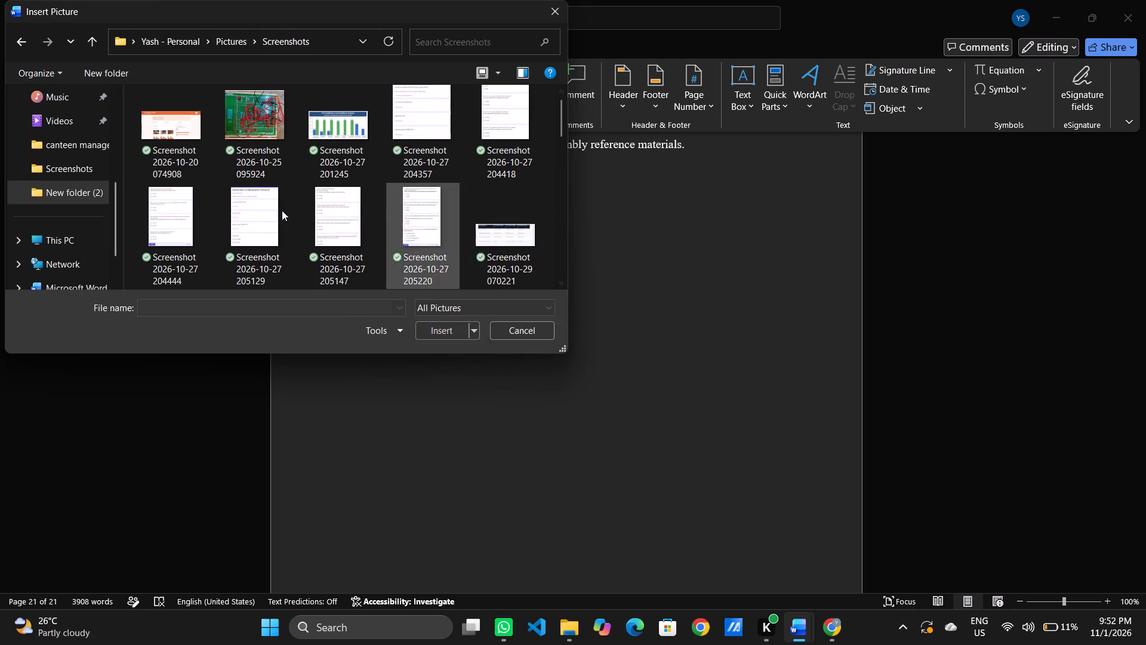
{"action": "left_click", "coordinate": [61, 220]}
{"action": "left_click", "coordinate": [61, 235]}
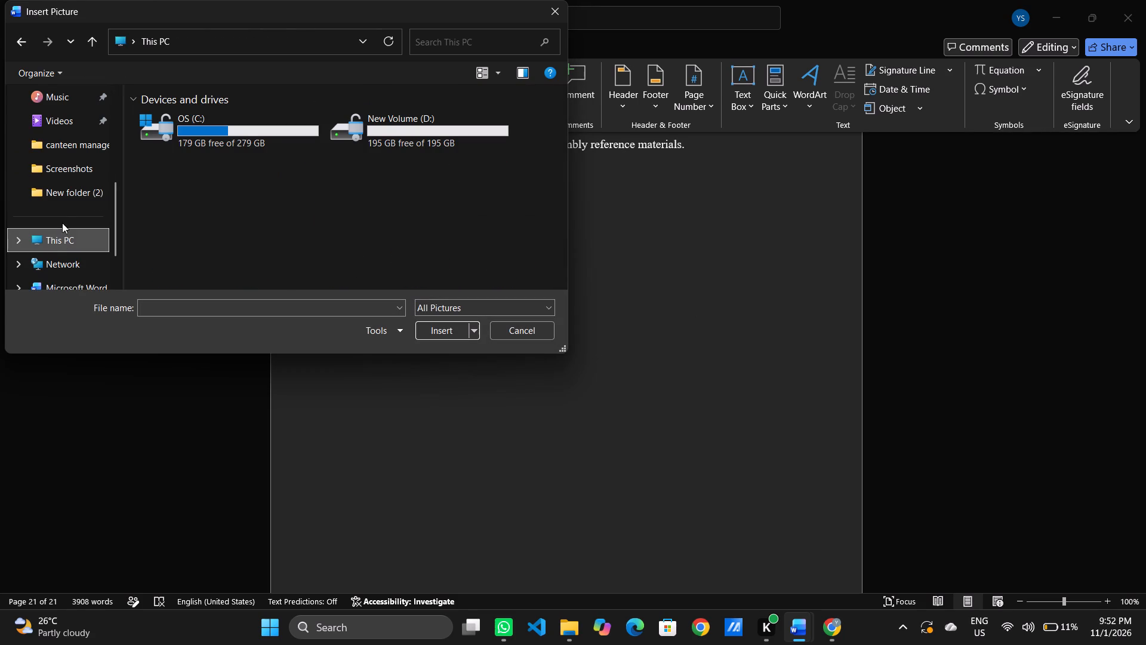
{"action": "left_click", "coordinate": [219, 132]}
{"action": "left_click", "coordinate": [215, 130]}
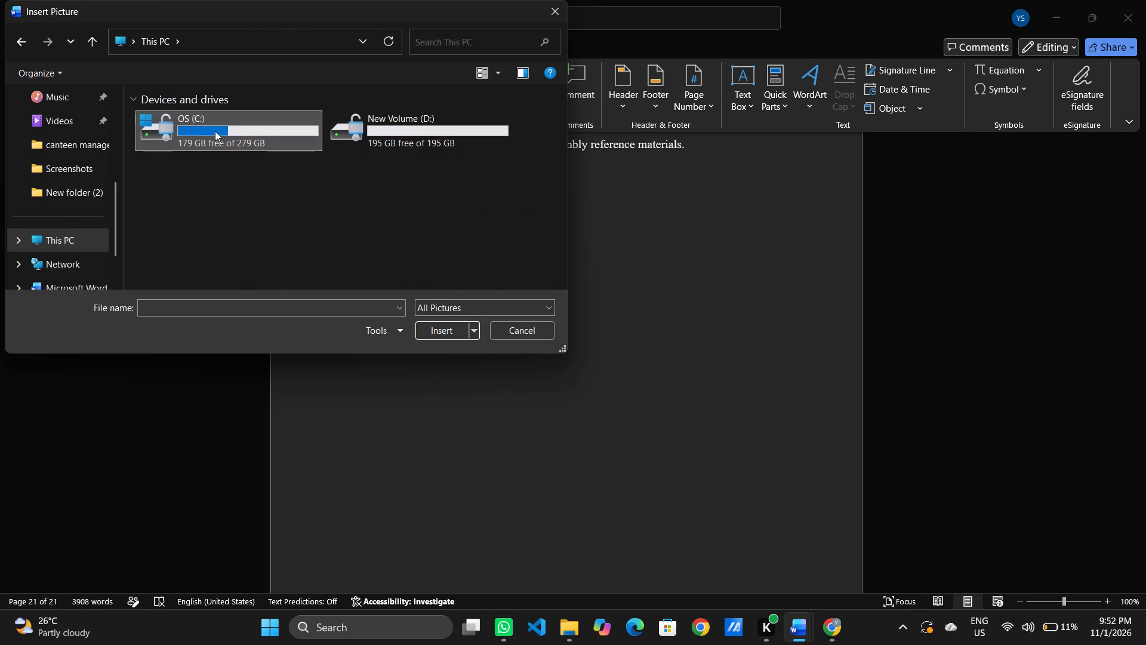
{"action": "left_click", "coordinate": [215, 130]}
{"action": "double_click", "coordinate": [215, 130]}
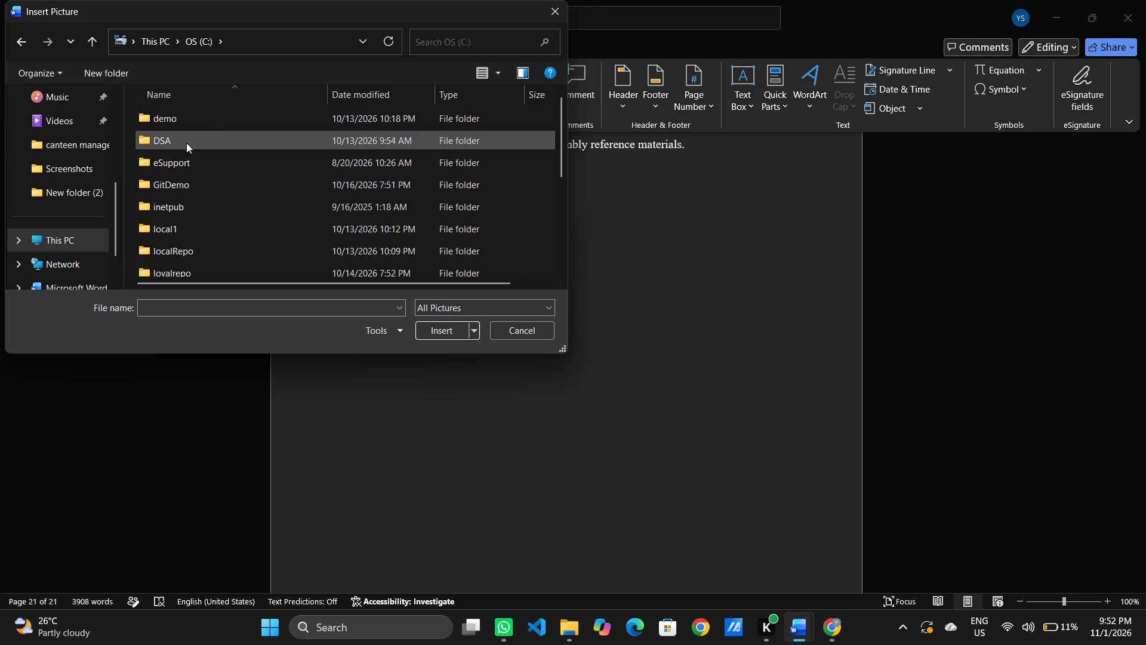
{"action": "left_click", "coordinate": [98, 122]}
{"action": "left_click", "coordinate": [72, 100]}
{"action": "left_click", "coordinate": [60, 152]}
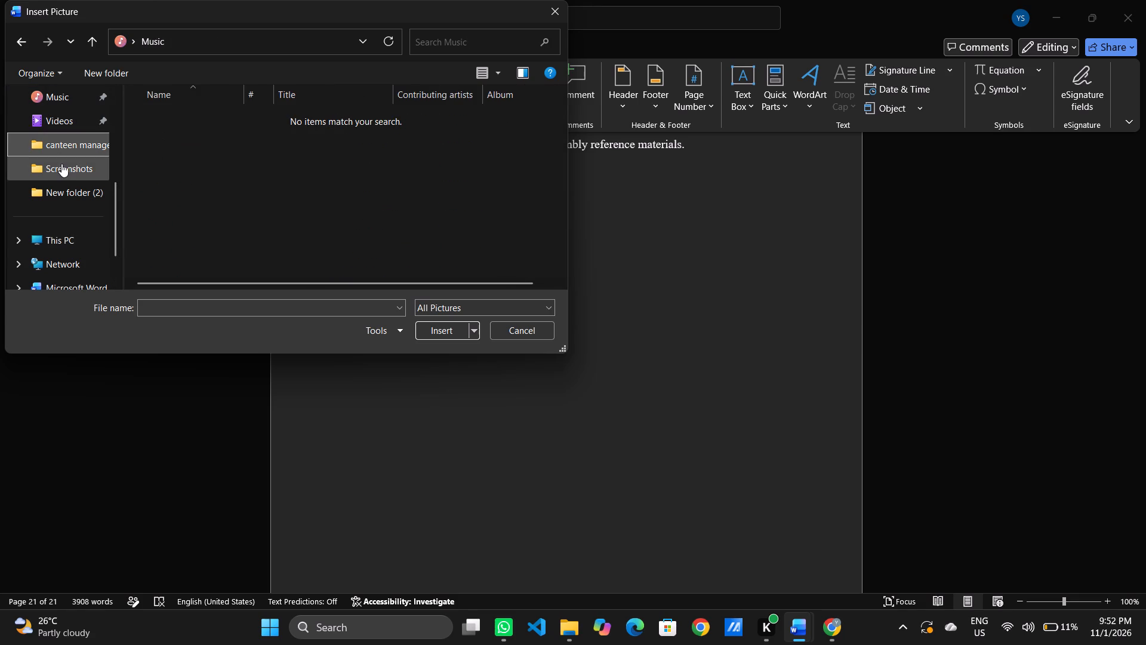
{"action": "left_click", "coordinate": [63, 168]}
{"action": "scroll", "coordinate": [90, 146], "scroll_direction": "up", "scroll_amount": 4}
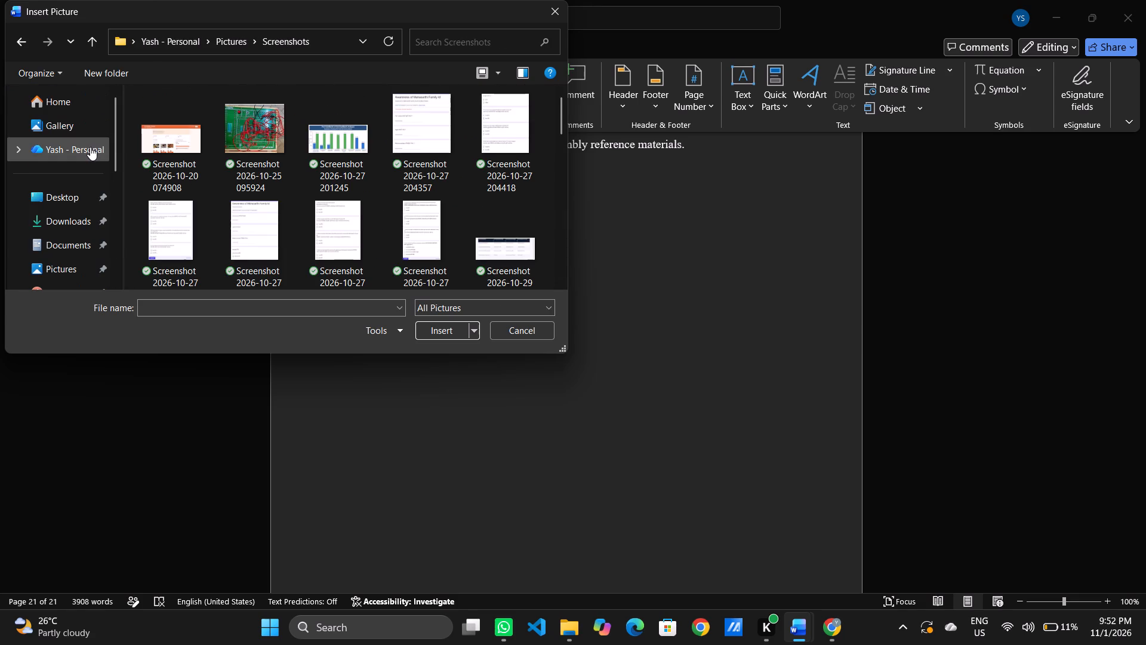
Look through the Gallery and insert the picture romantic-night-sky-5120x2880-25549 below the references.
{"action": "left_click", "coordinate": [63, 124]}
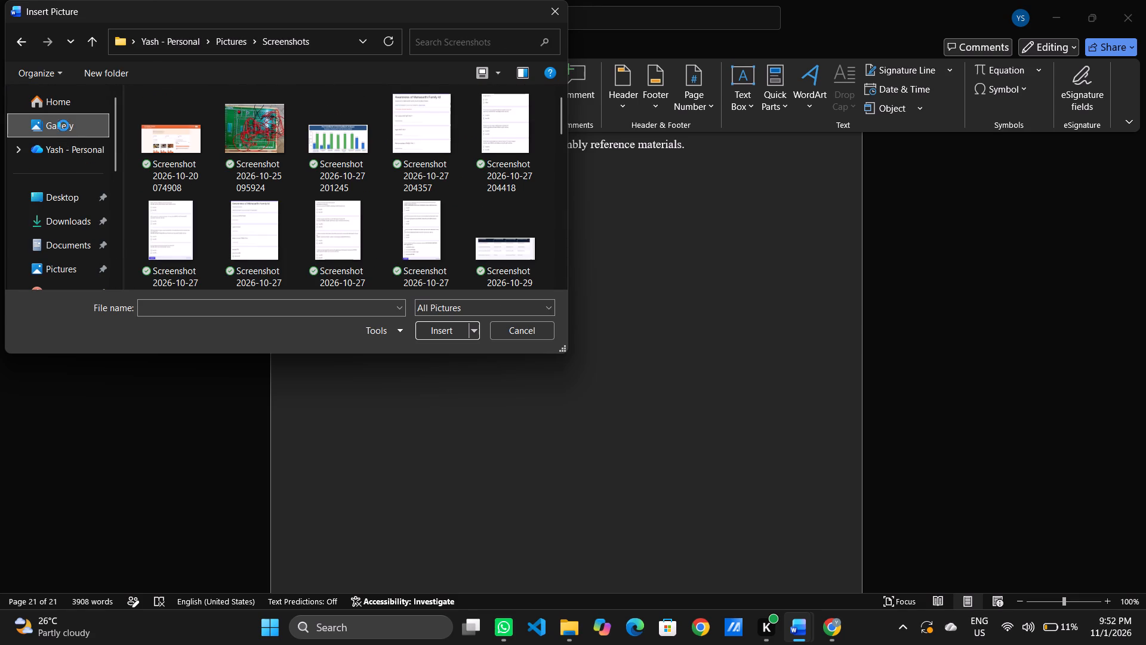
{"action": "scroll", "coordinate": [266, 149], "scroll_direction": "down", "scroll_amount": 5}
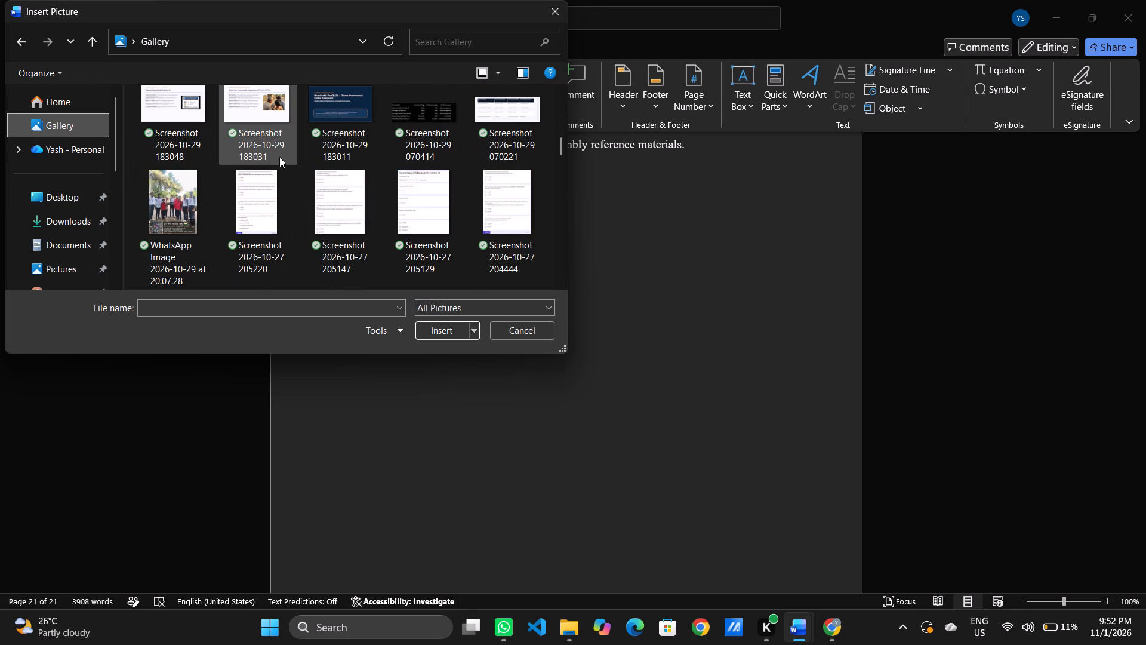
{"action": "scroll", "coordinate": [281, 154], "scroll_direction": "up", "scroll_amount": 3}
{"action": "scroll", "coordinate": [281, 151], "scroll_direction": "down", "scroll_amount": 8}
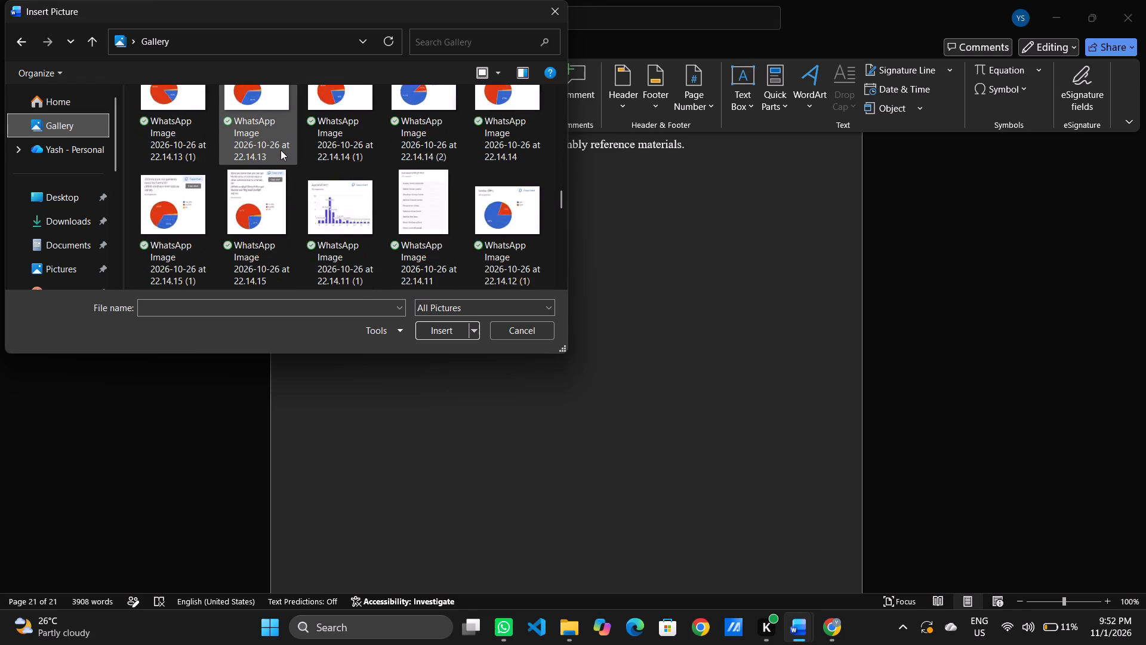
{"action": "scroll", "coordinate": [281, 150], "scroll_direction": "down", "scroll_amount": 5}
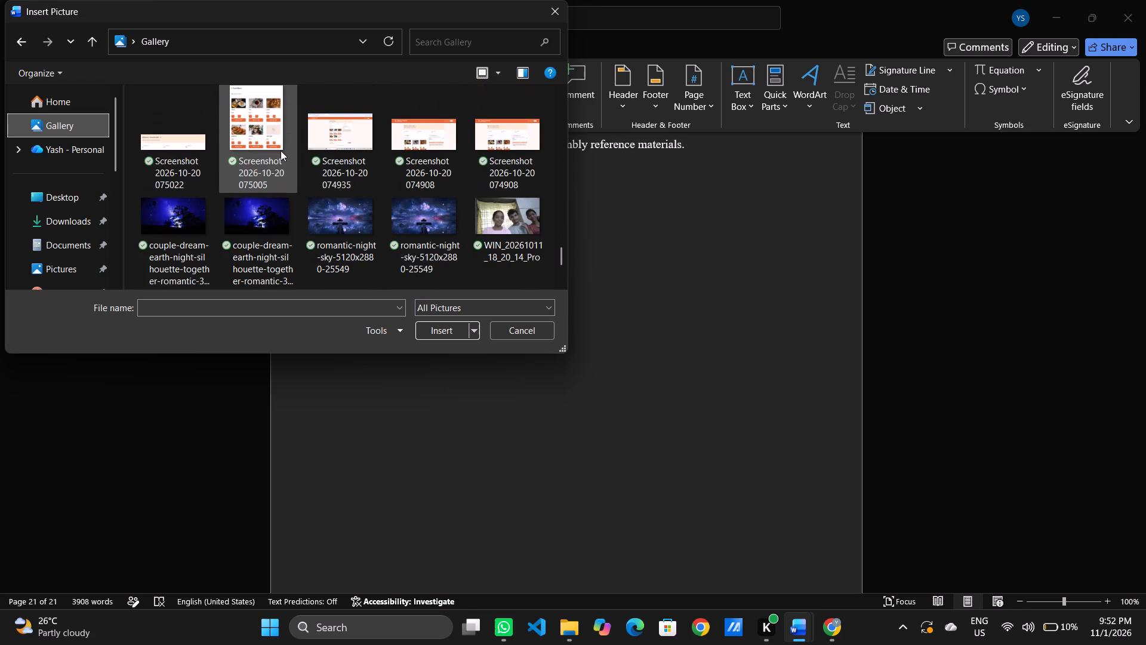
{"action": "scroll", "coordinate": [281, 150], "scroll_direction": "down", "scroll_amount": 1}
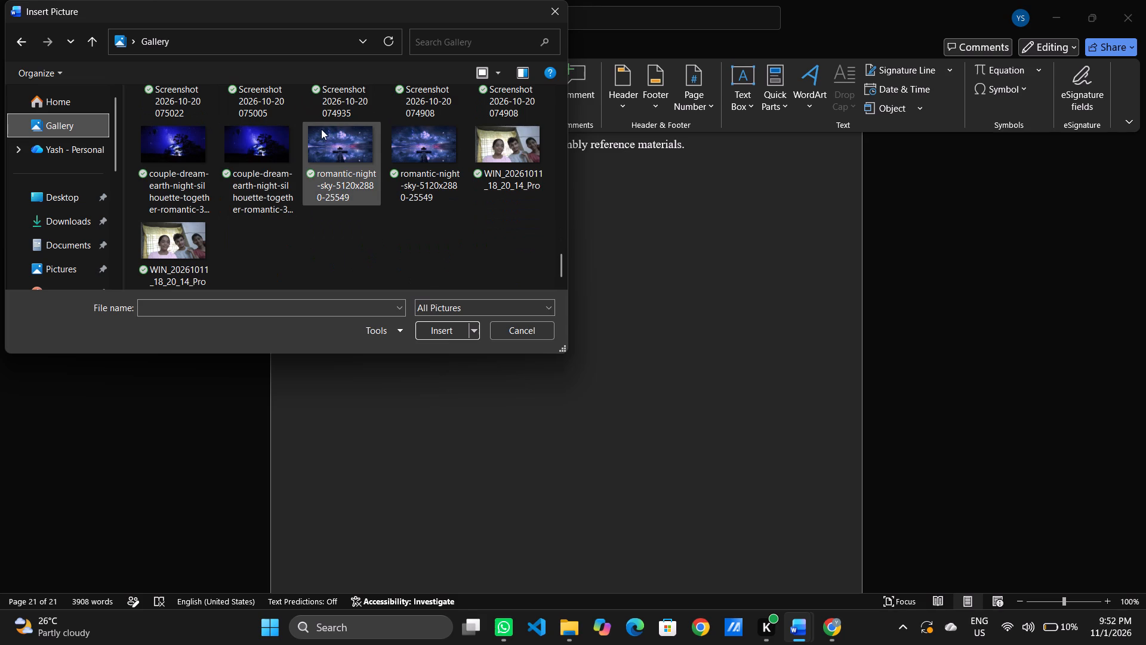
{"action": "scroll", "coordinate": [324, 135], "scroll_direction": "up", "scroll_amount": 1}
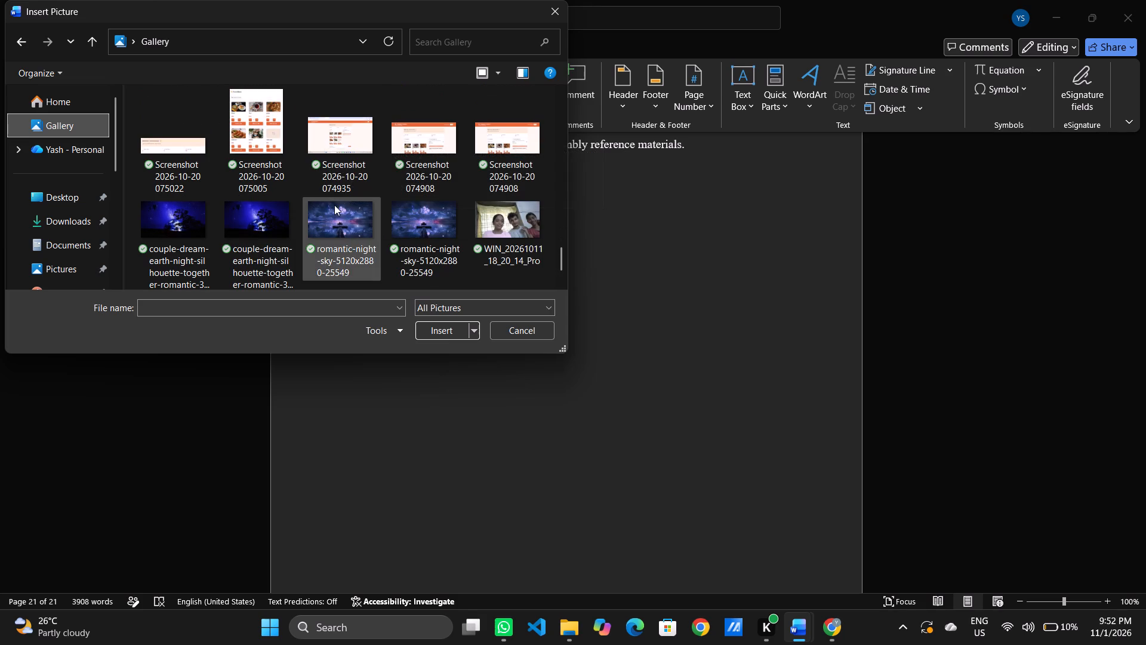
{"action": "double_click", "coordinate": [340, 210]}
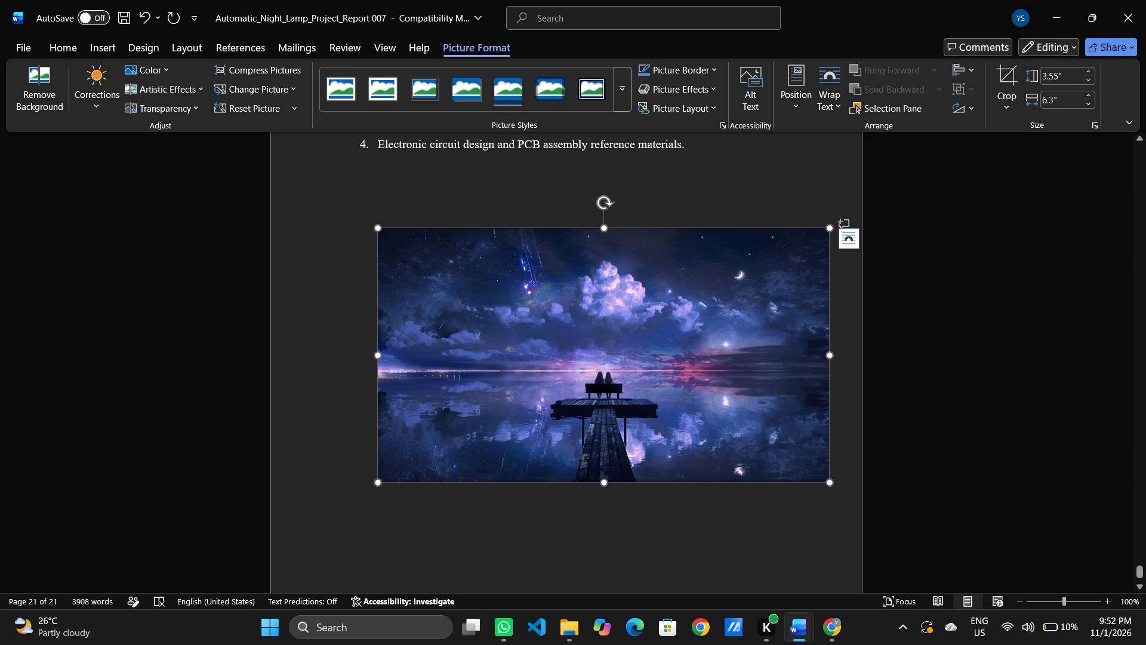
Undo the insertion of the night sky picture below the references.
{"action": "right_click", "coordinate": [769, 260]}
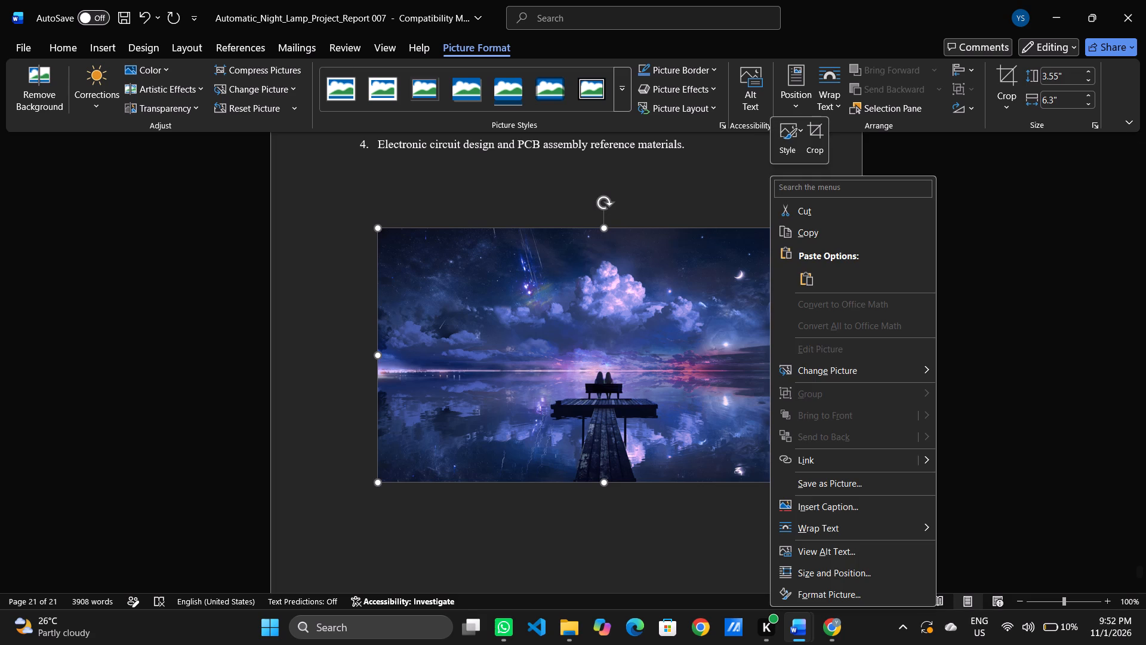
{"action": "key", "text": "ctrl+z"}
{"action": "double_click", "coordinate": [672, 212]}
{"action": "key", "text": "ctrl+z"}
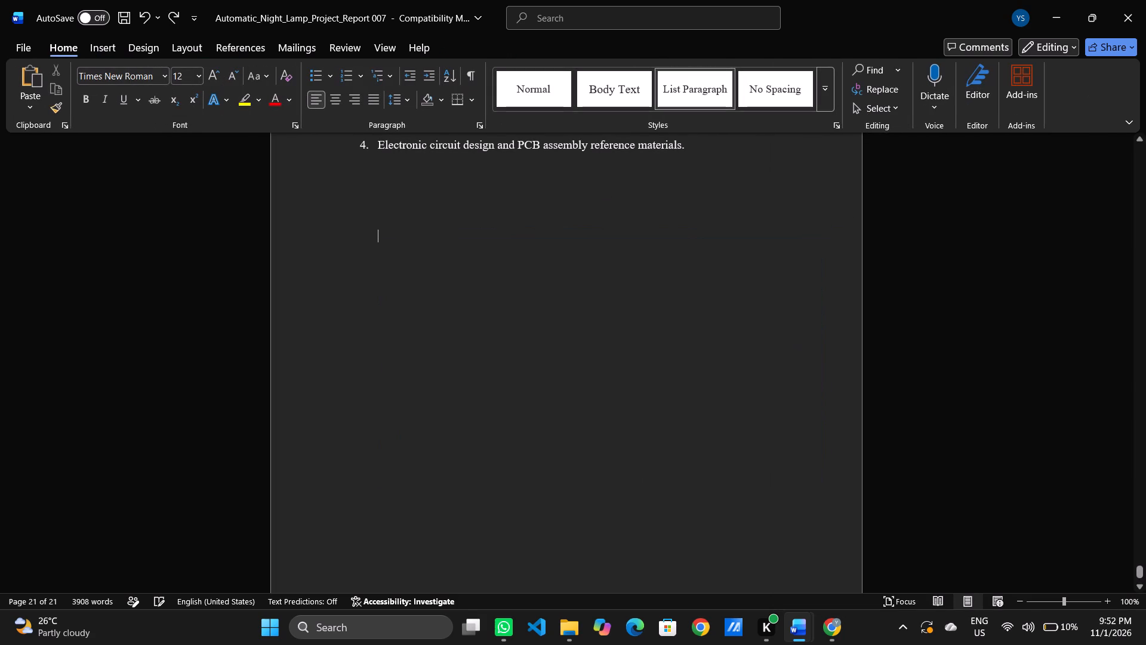
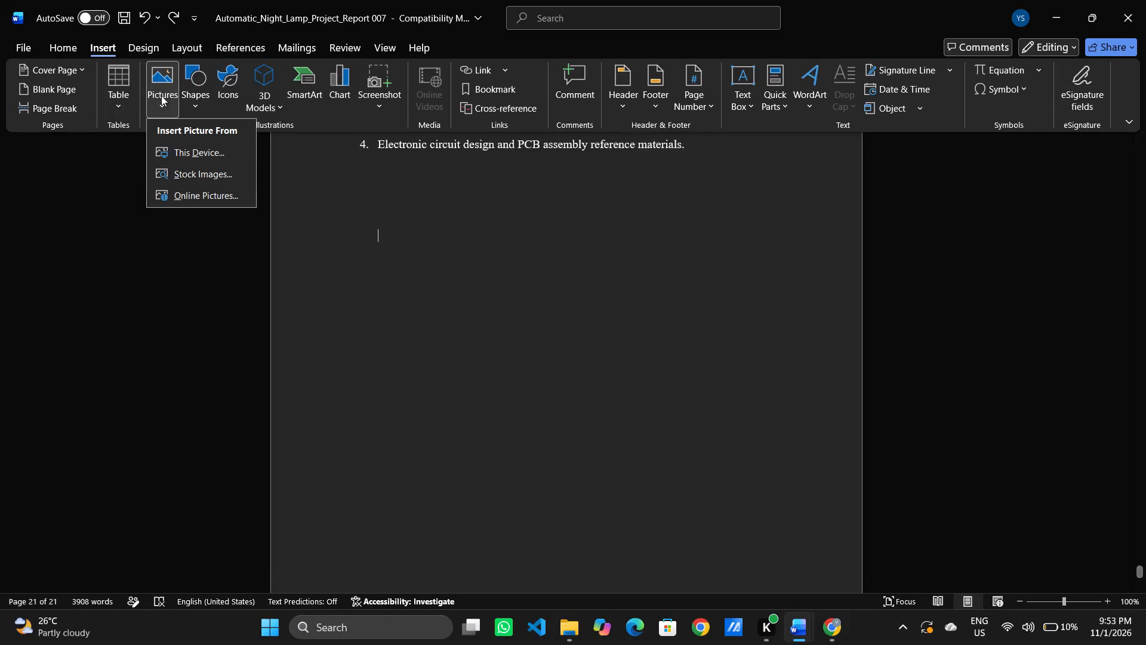
Search This PC for "proj", and insert the circuit board photo from New folder (2) below the references.
{"action": "left_click", "coordinate": [189, 159]}
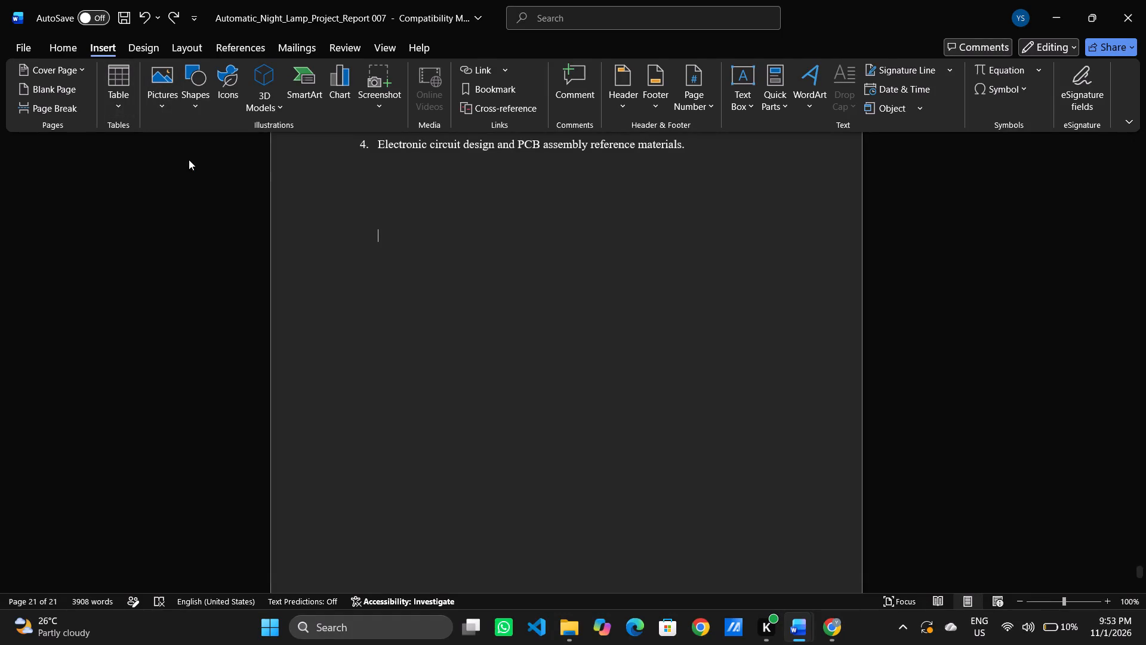
{"action": "scroll", "coordinate": [180, 257], "scroll_direction": "down", "scroll_amount": 1}
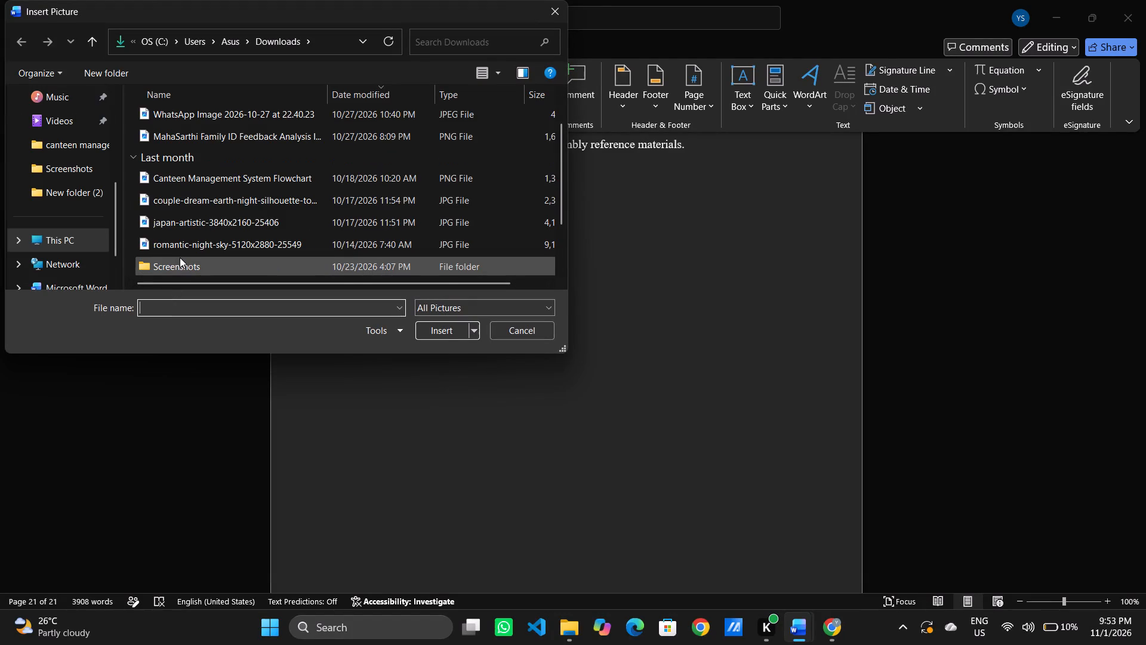
{"action": "scroll", "coordinate": [180, 257], "scroll_direction": "up", "scroll_amount": 1}
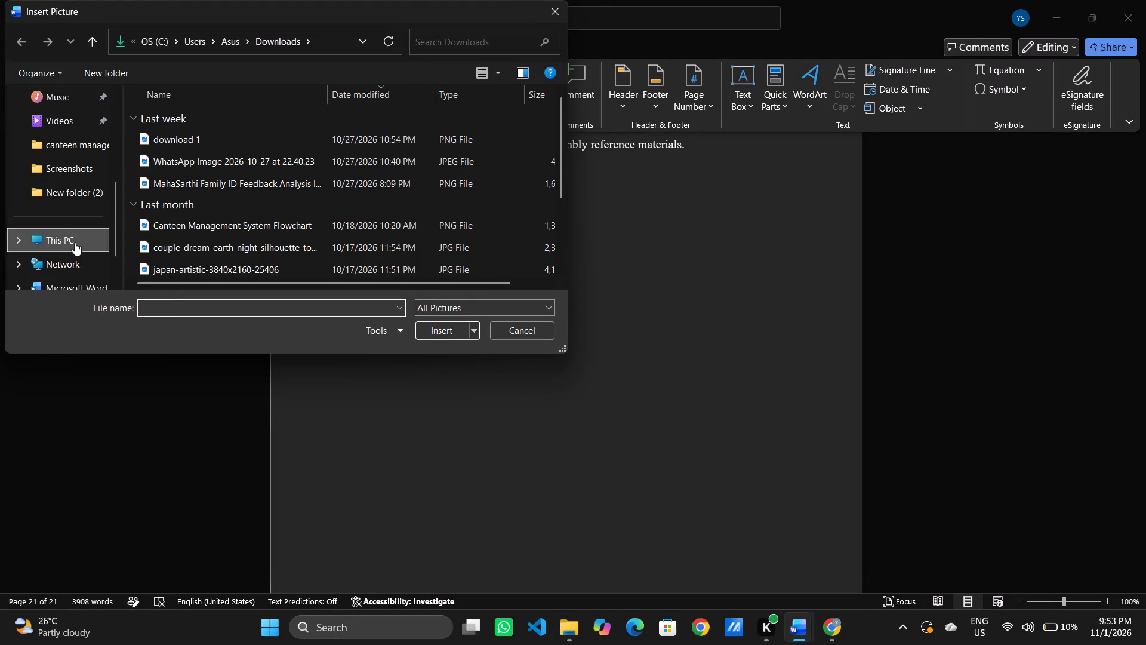
{"action": "scroll", "coordinate": [71, 266], "scroll_direction": "down", "scroll_amount": 1}
{"action": "left_click", "coordinate": [69, 202]}
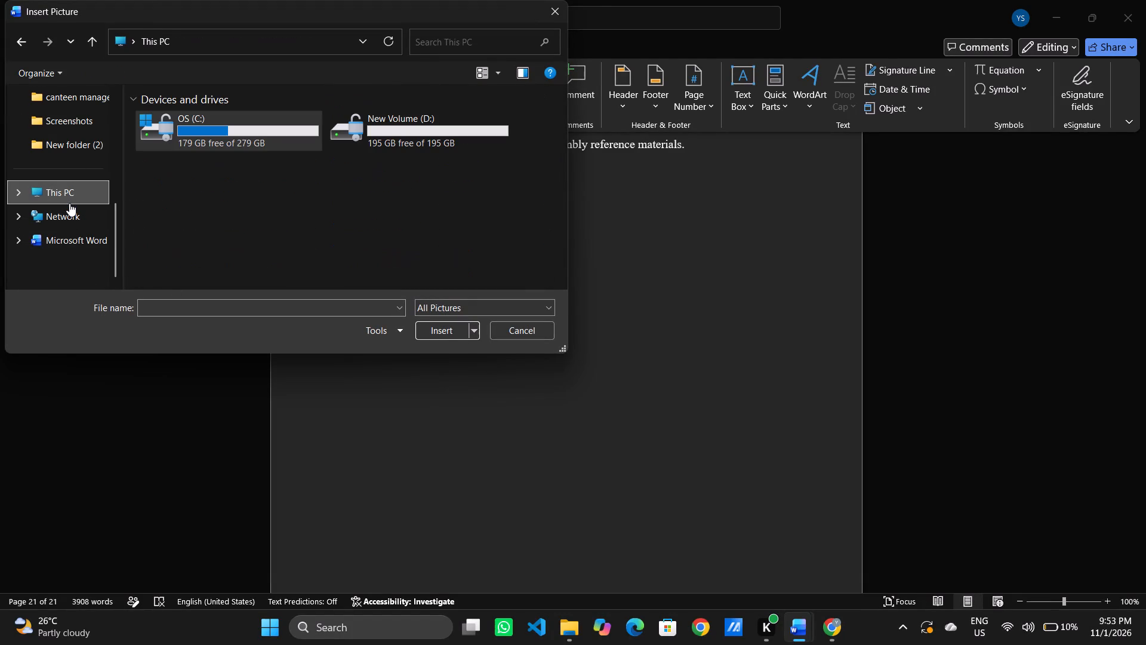
{"action": "left_click", "coordinate": [275, 79]}
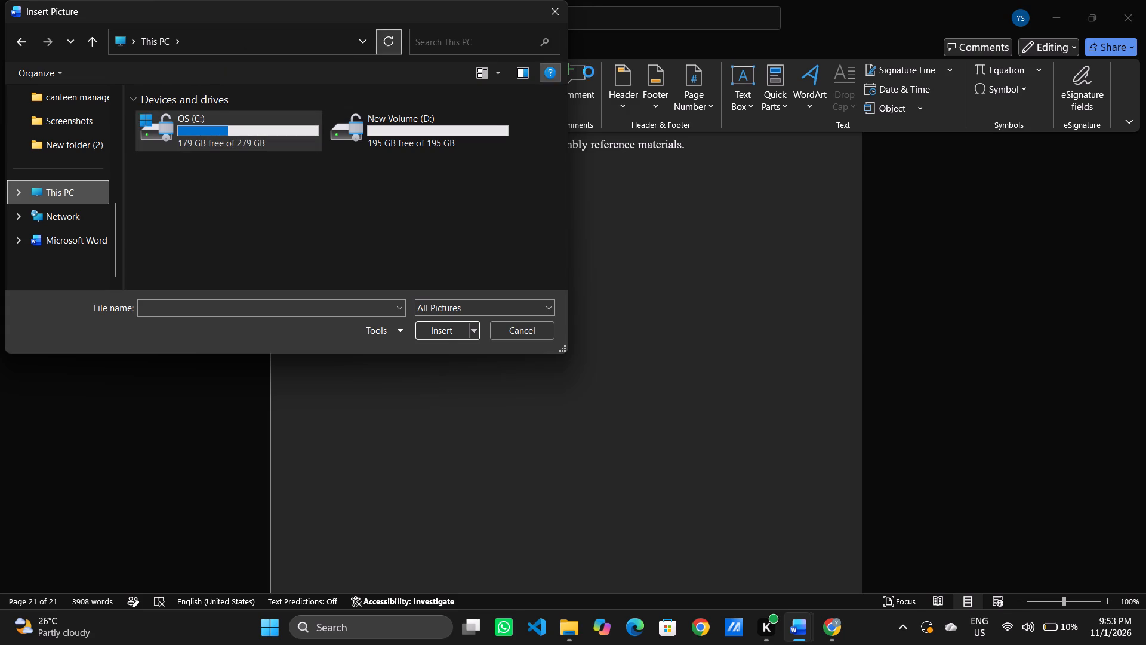
{"action": "left_click", "coordinate": [507, 36]}
{"action": "key", "text": "p"}
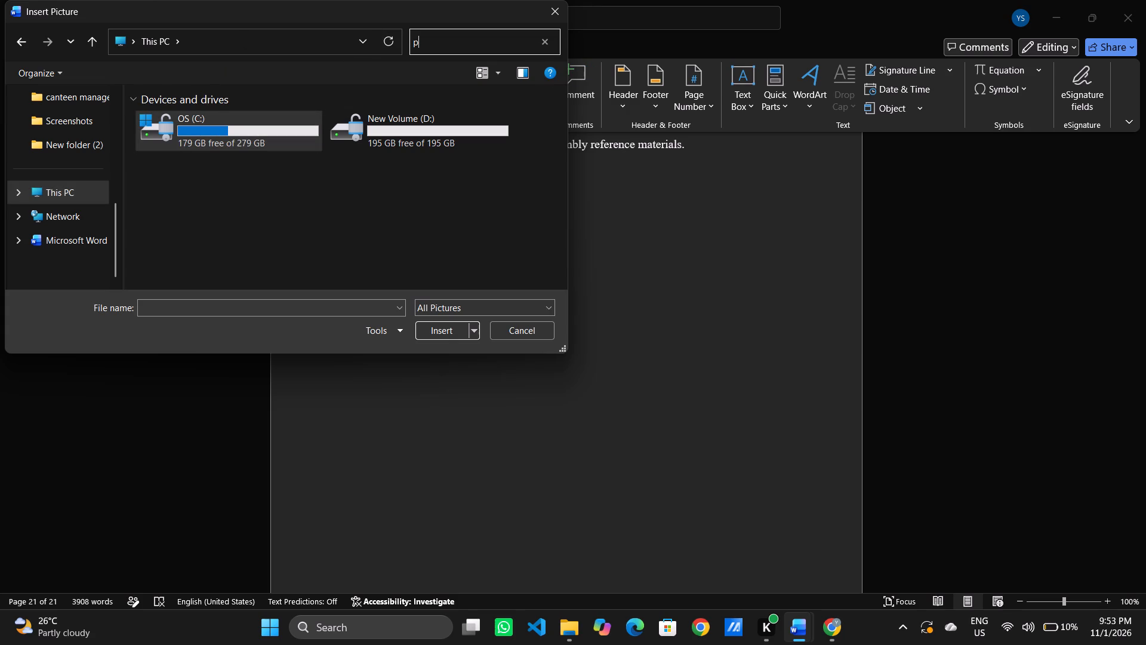
{"action": "key", "text": "r"}
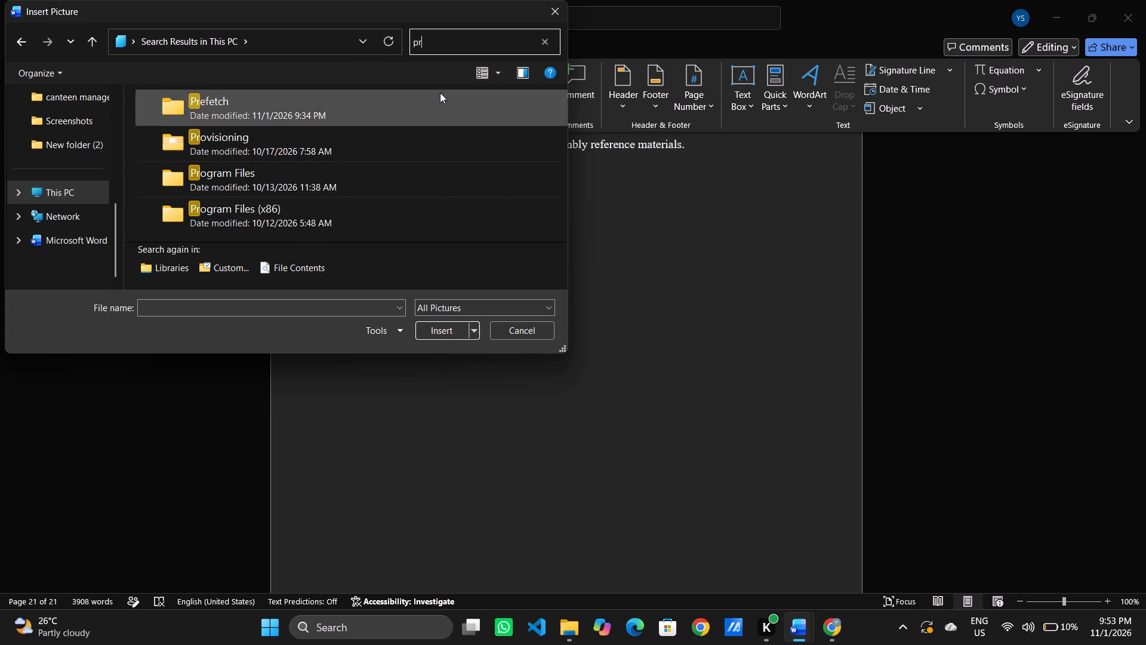
{"action": "key", "text": "o"}
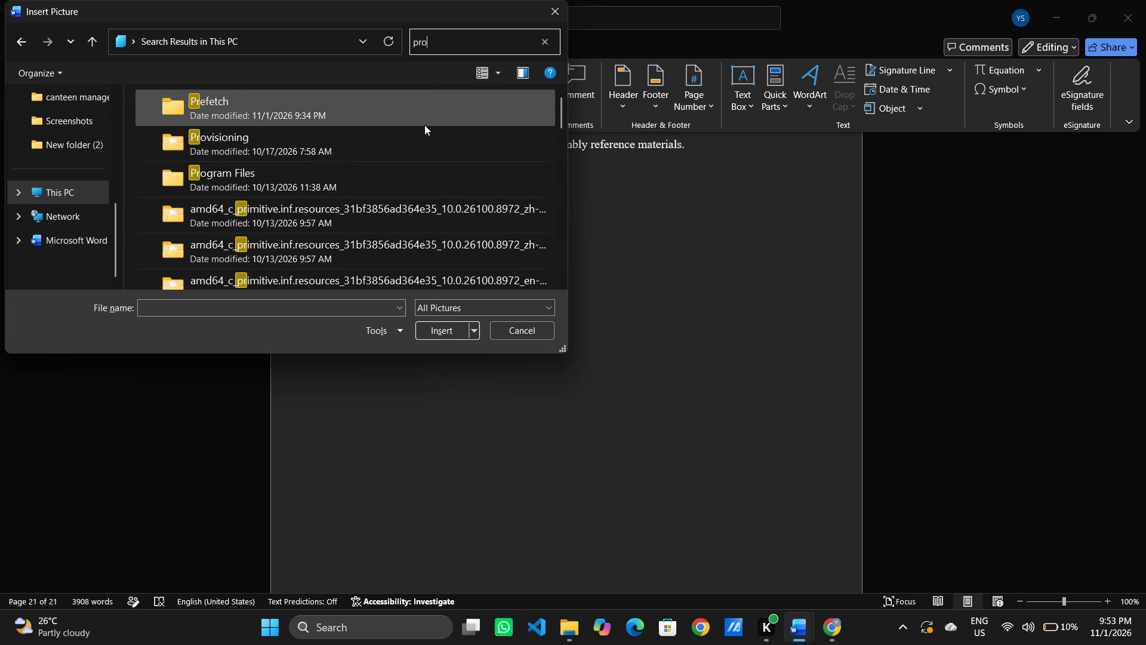
{"action": "key", "text": "j"}
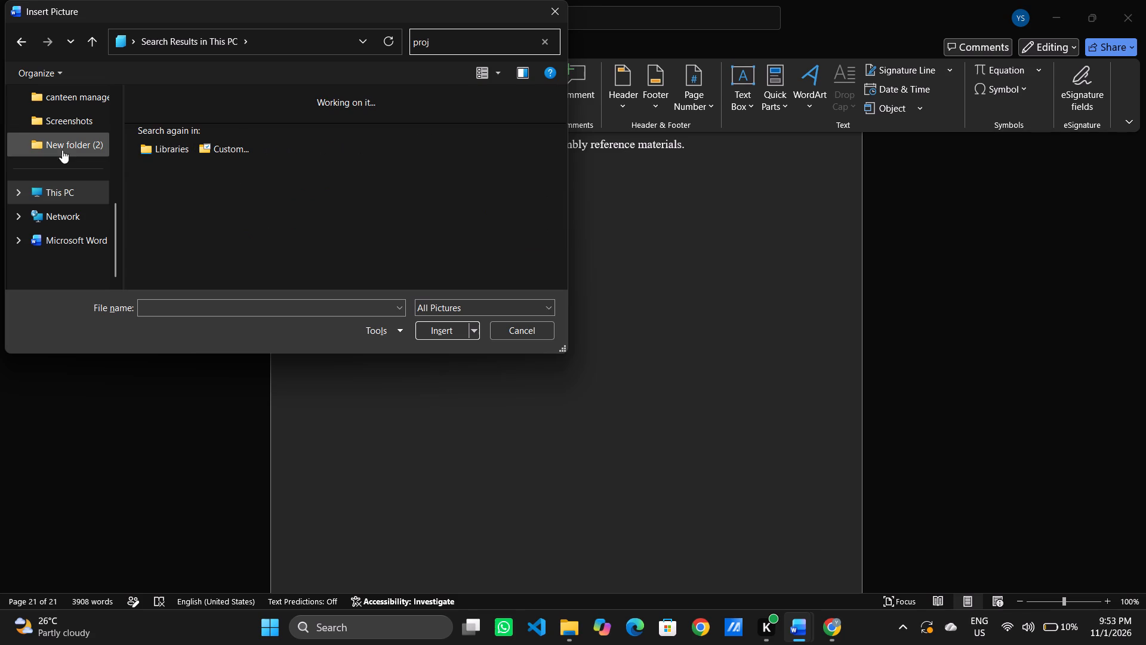
{"action": "left_click", "coordinate": [39, 147]}
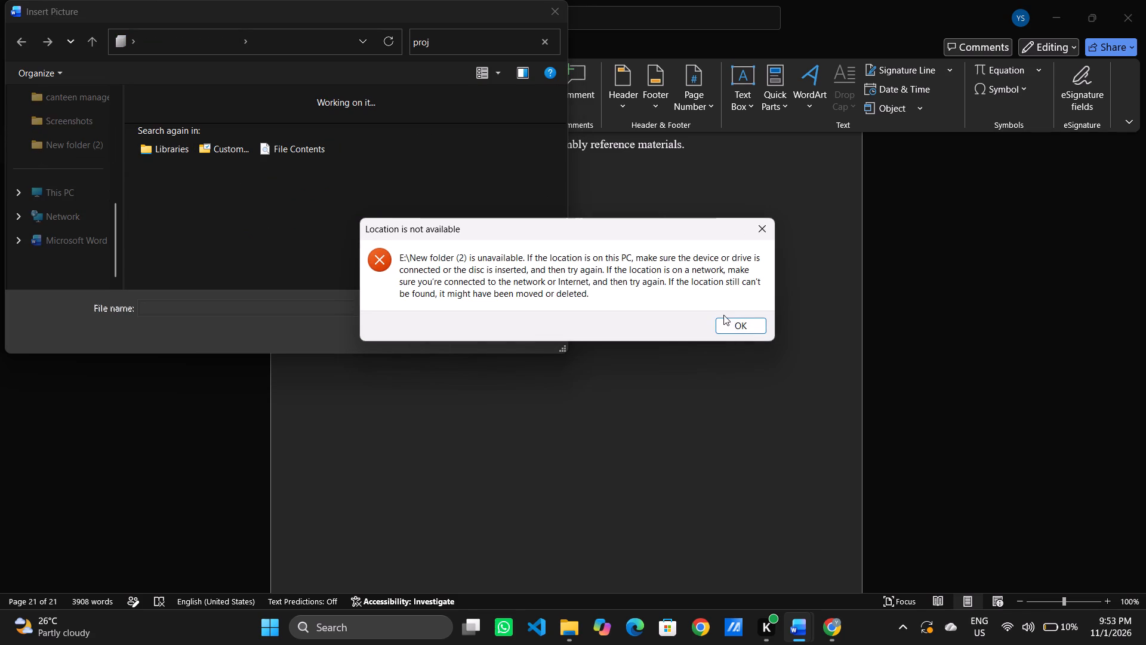
Look through New folder (2), This PC, Screenshots, Desktop and Downloads, and insert the picture project from Documents below the references.
{"action": "left_click", "coordinate": [729, 327]}
{"action": "left_click", "coordinate": [78, 193]}
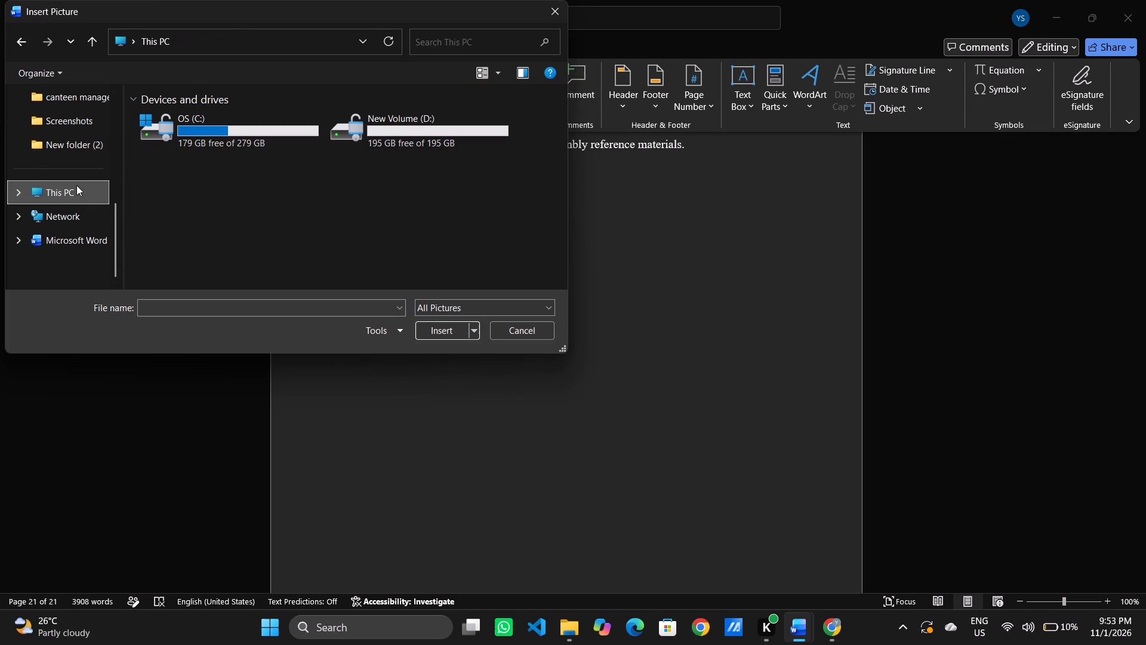
{"action": "left_click", "coordinate": [85, 147]}
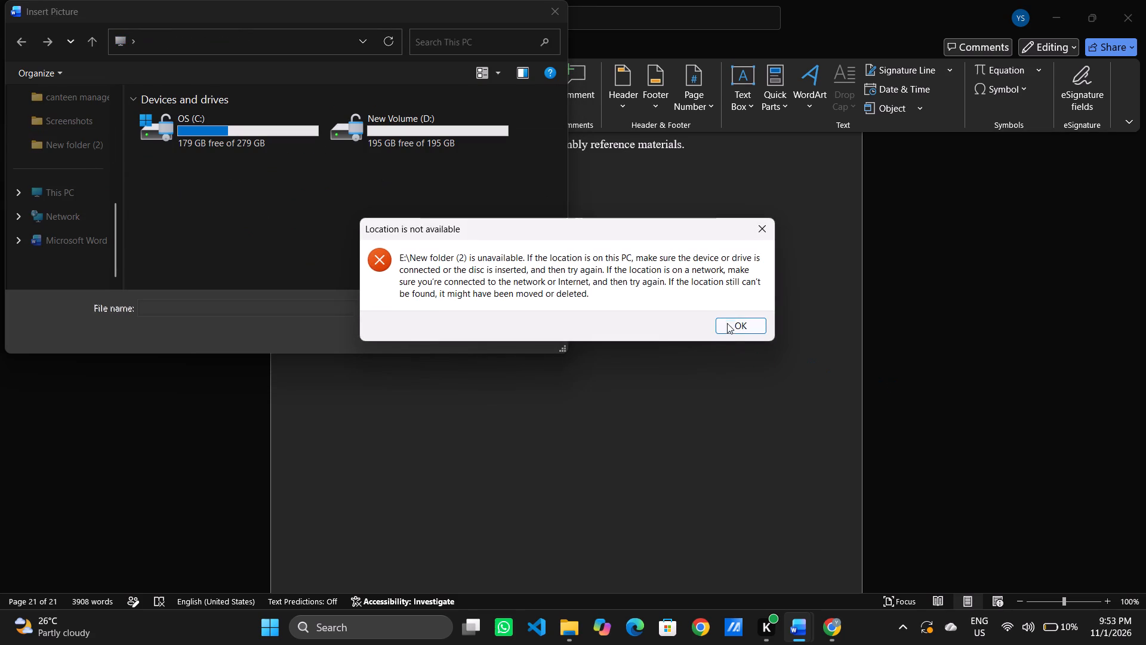
{"action": "left_click", "coordinate": [727, 318]}
{"action": "left_click", "coordinate": [88, 121]}
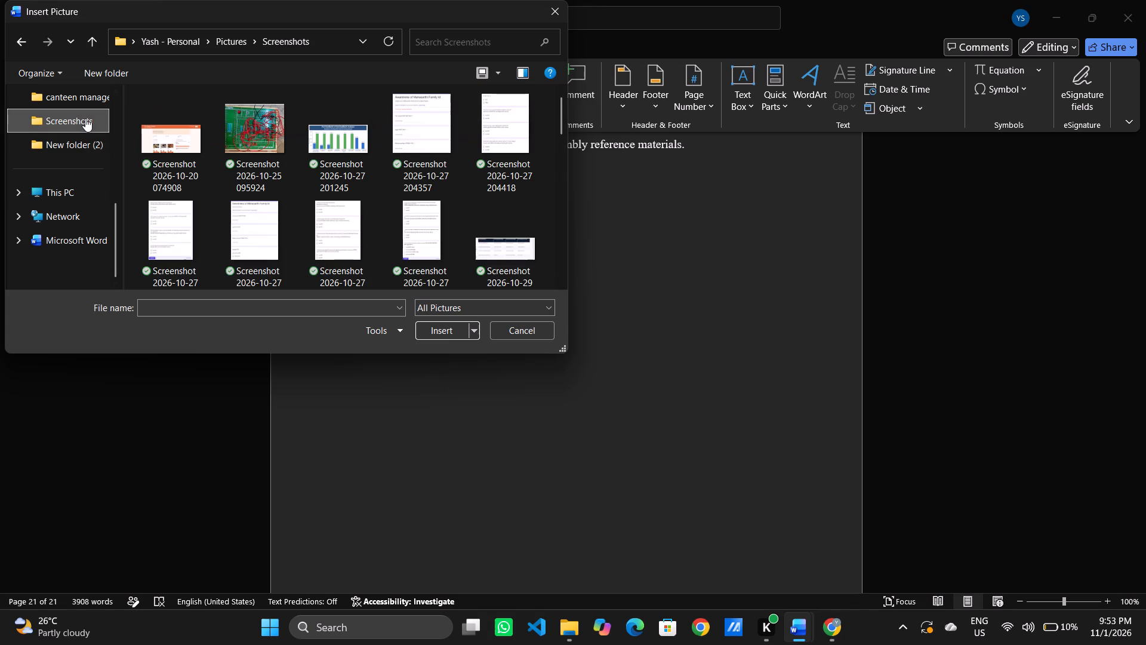
{"action": "scroll", "coordinate": [89, 130], "scroll_direction": "up", "scroll_amount": 2}
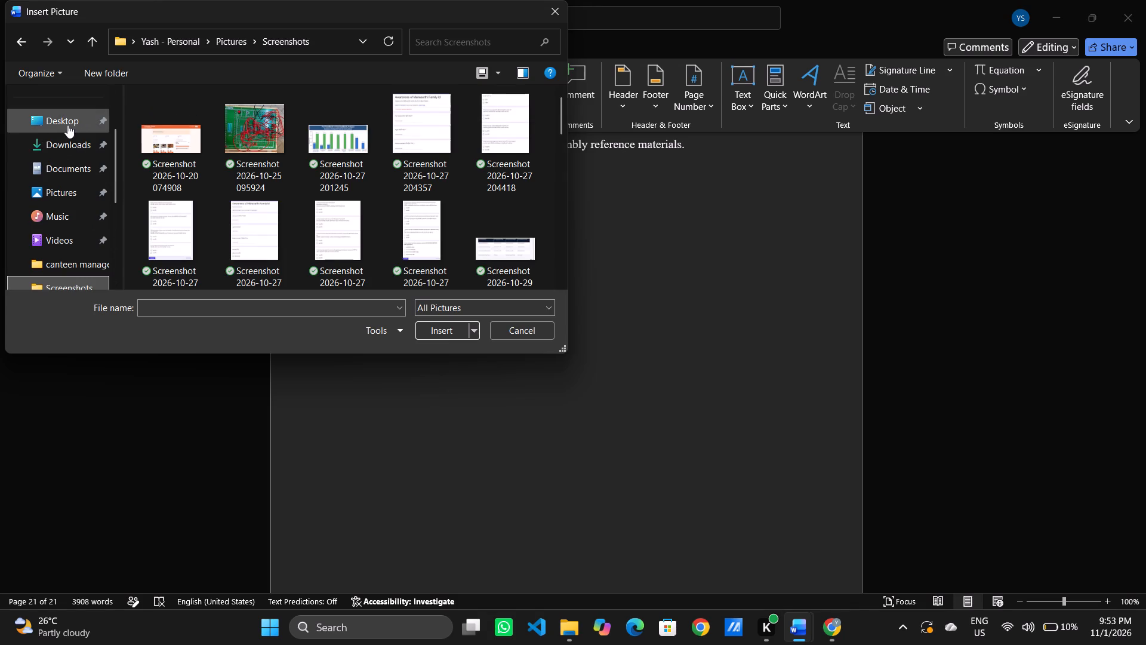
{"action": "left_click", "coordinate": [67, 122]}
{"action": "left_click", "coordinate": [68, 140]}
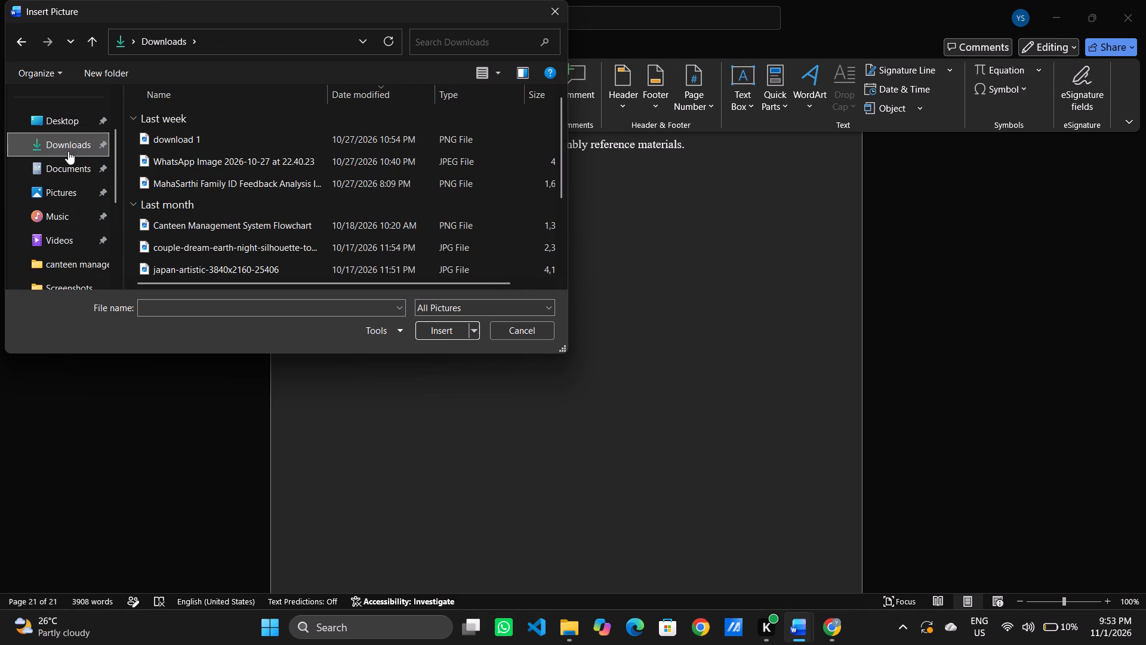
{"action": "scroll", "coordinate": [174, 169], "scroll_direction": "down", "scroll_amount": 4}
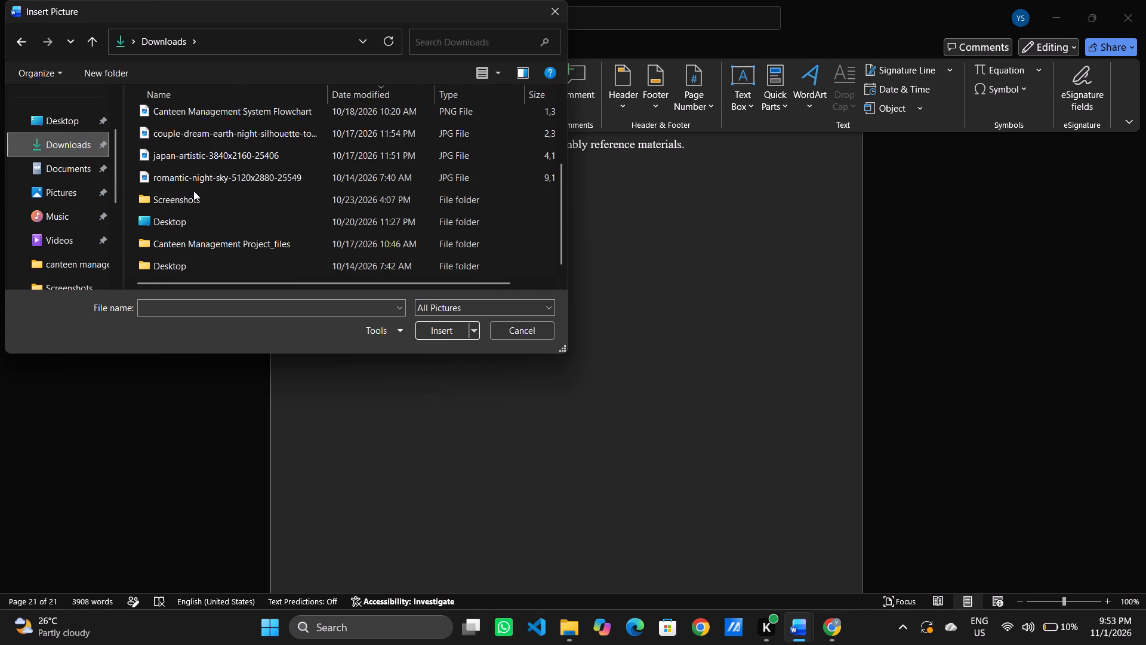
{"action": "left_click", "coordinate": [50, 164]}
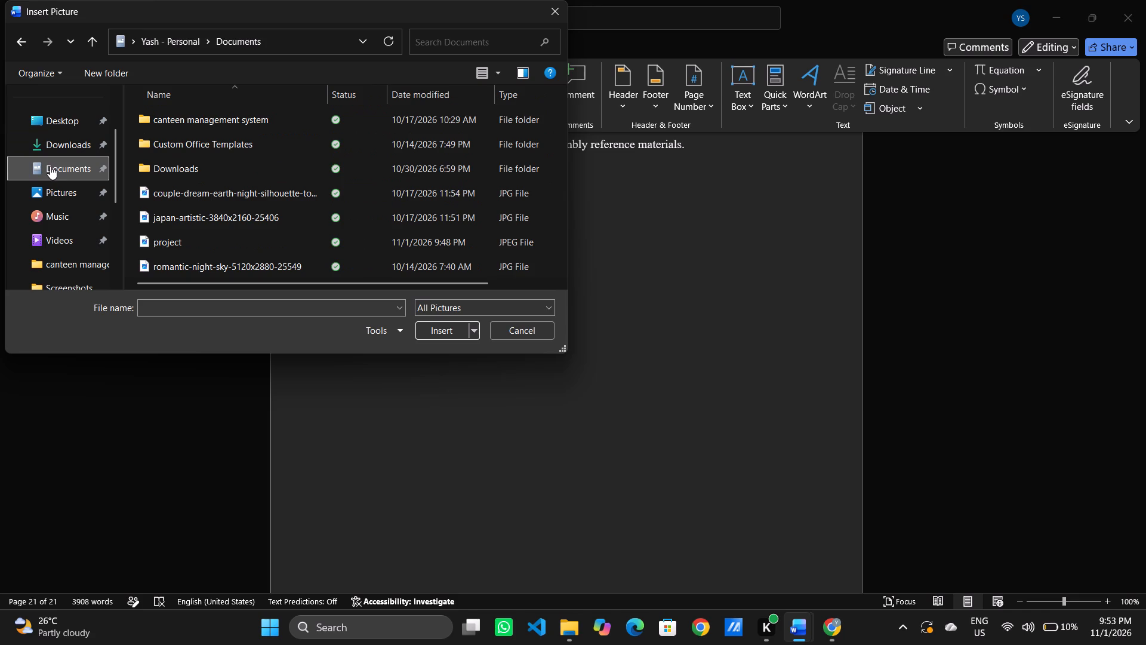
{"action": "left_click", "coordinate": [244, 232]}
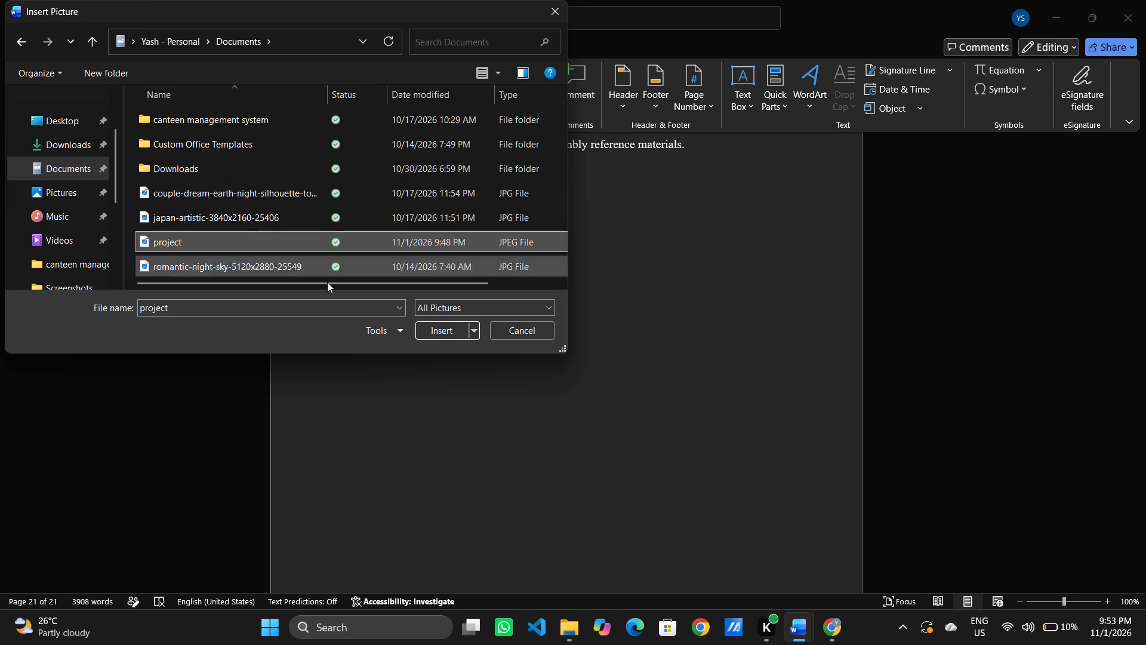
{"action": "left_click", "coordinate": [446, 326]}
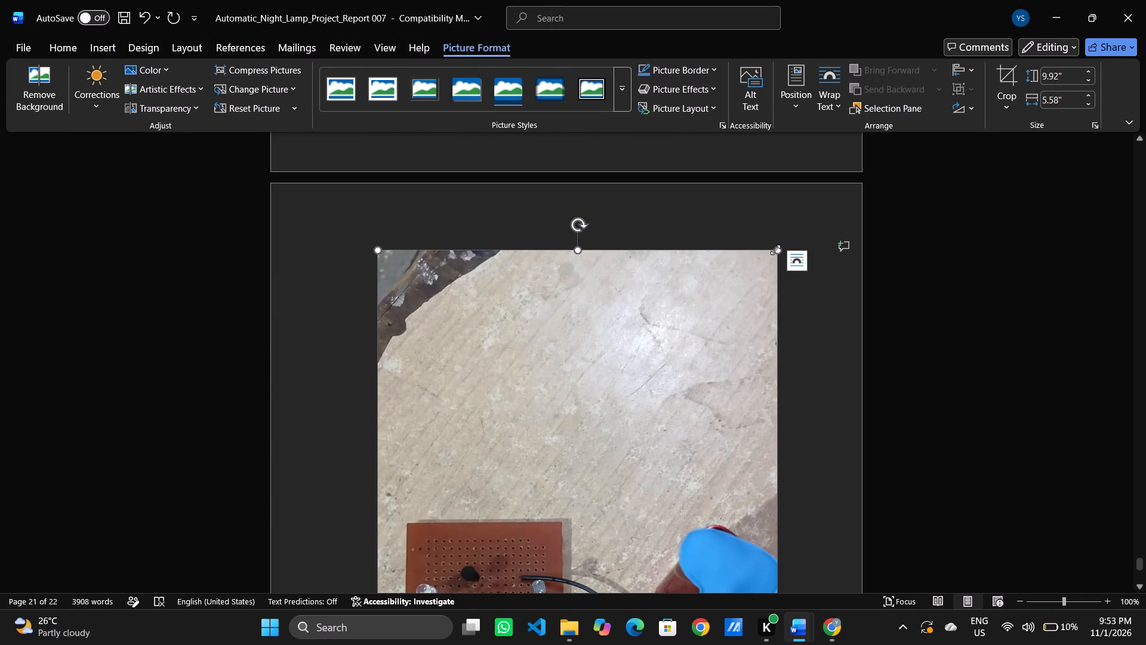
Shrink the inserted circuit board photo to about 5.01" high by 3.44" wide.
{"action": "left_click_drag", "start_coordinate": [777, 250], "coordinate": [586, 449]}
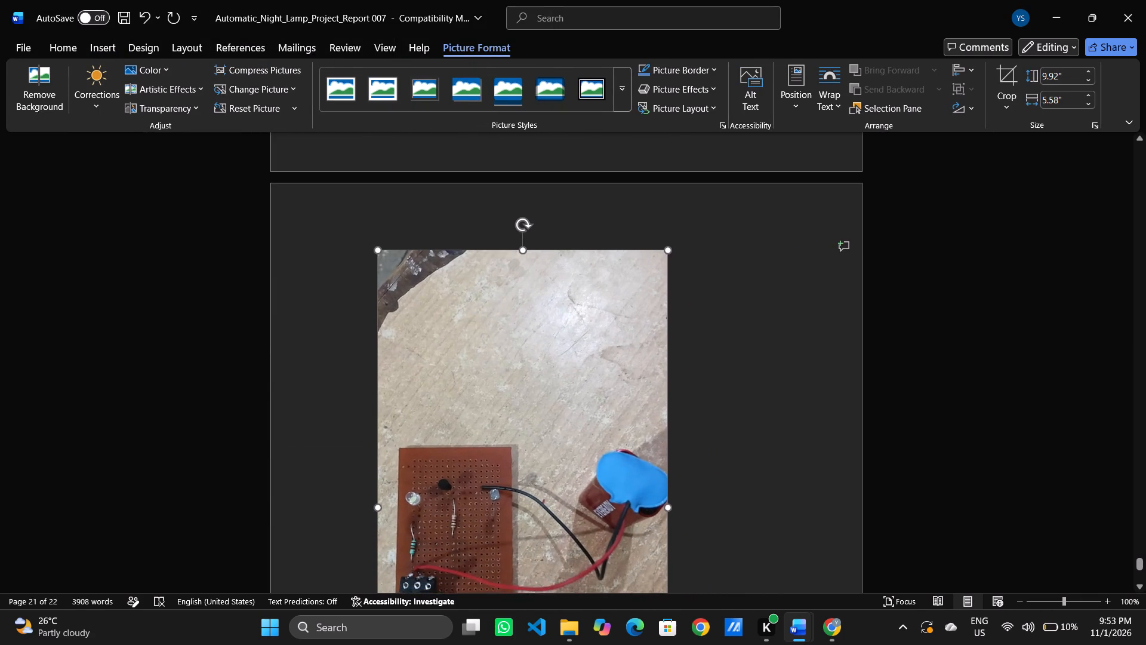
{"action": "left_click_drag", "start_coordinate": [586, 449], "coordinate": [496, 523]}
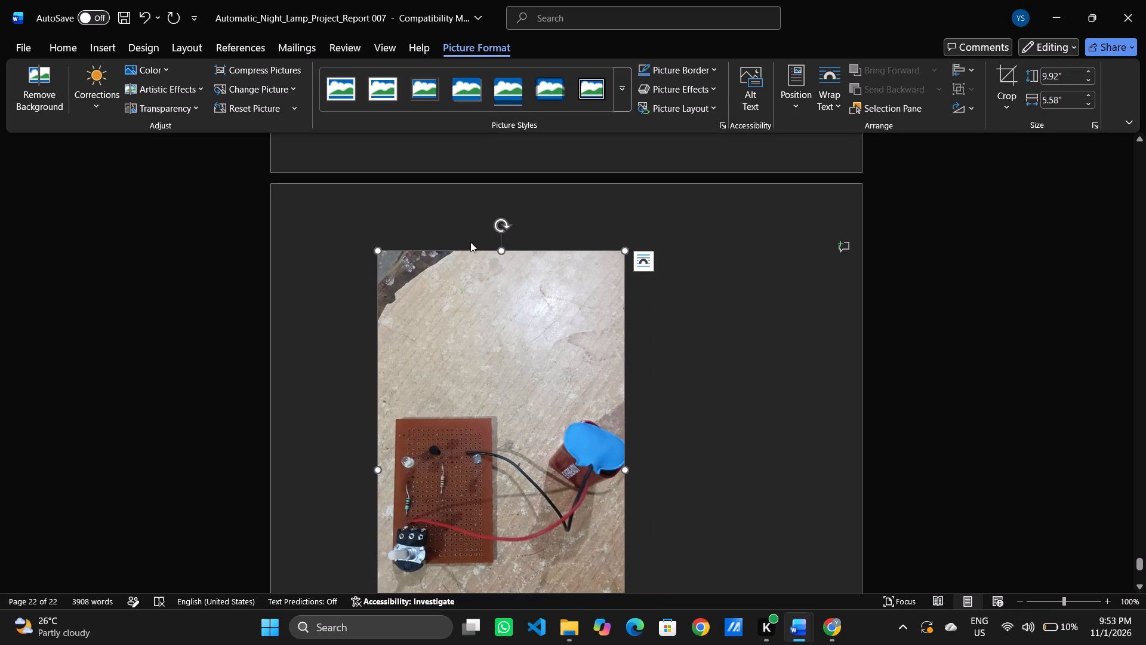
{"action": "left_click_drag", "start_coordinate": [500, 251], "coordinate": [501, 343]}
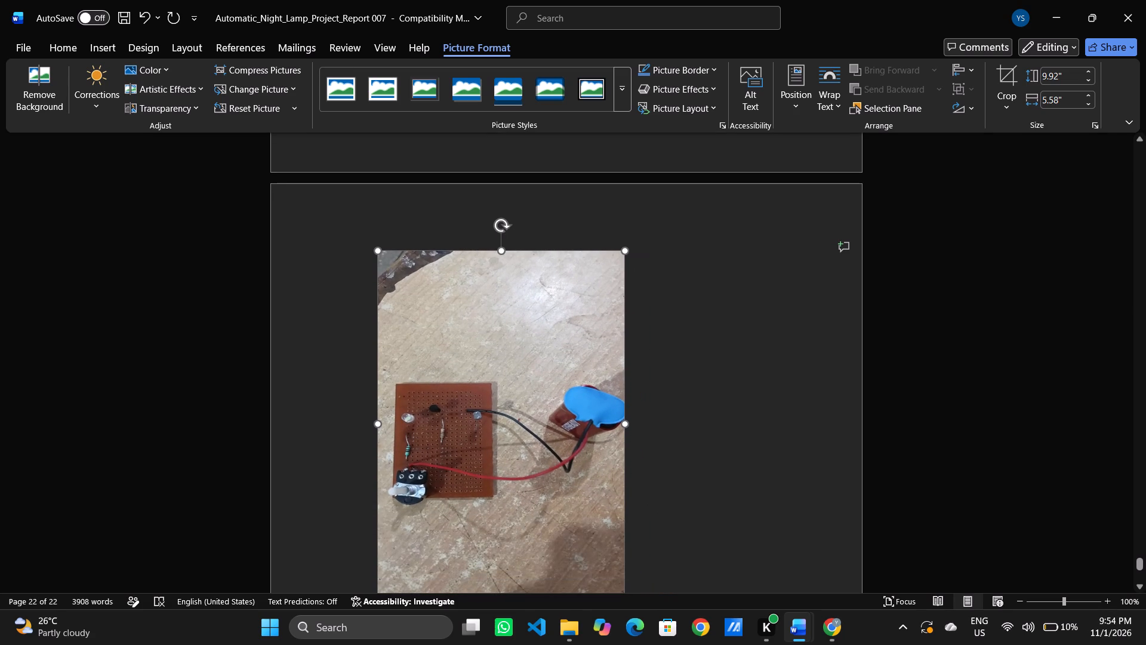
{"action": "left_click_drag", "start_coordinate": [501, 343], "coordinate": [500, 330]}
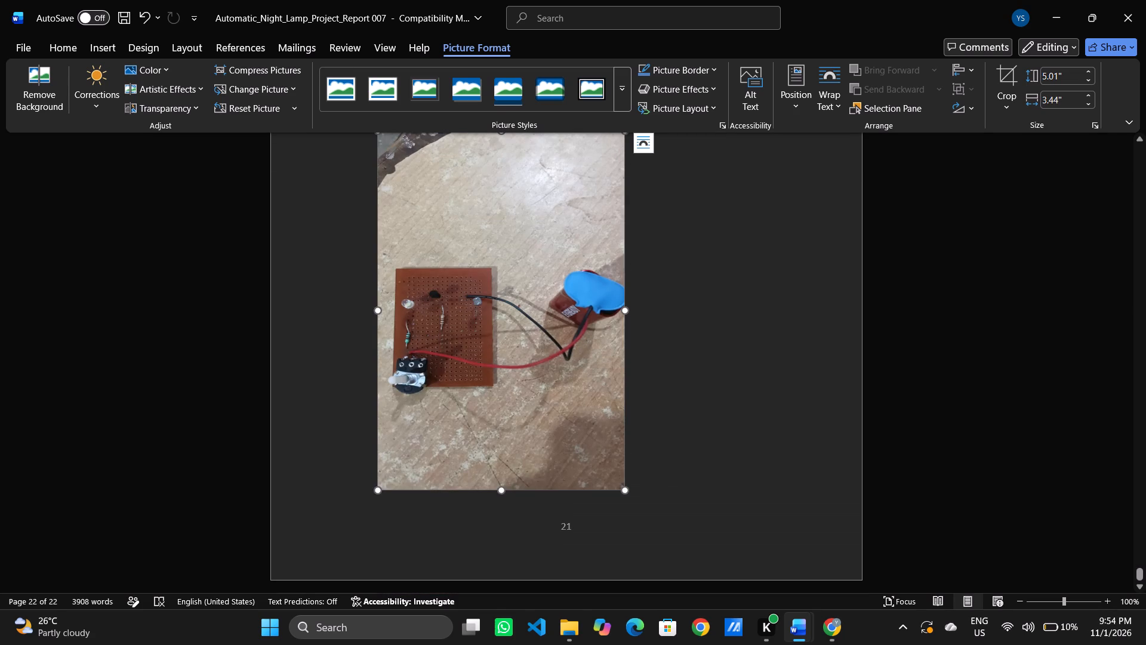
Resize the circuit photo below the references to about 4.27" high and 3.33" wide.
{"action": "scroll", "coordinate": [544, 284], "scroll_direction": "up", "scroll_amount": 7}
{"action": "scroll", "coordinate": [496, 408], "scroll_direction": "down", "scroll_amount": 4}
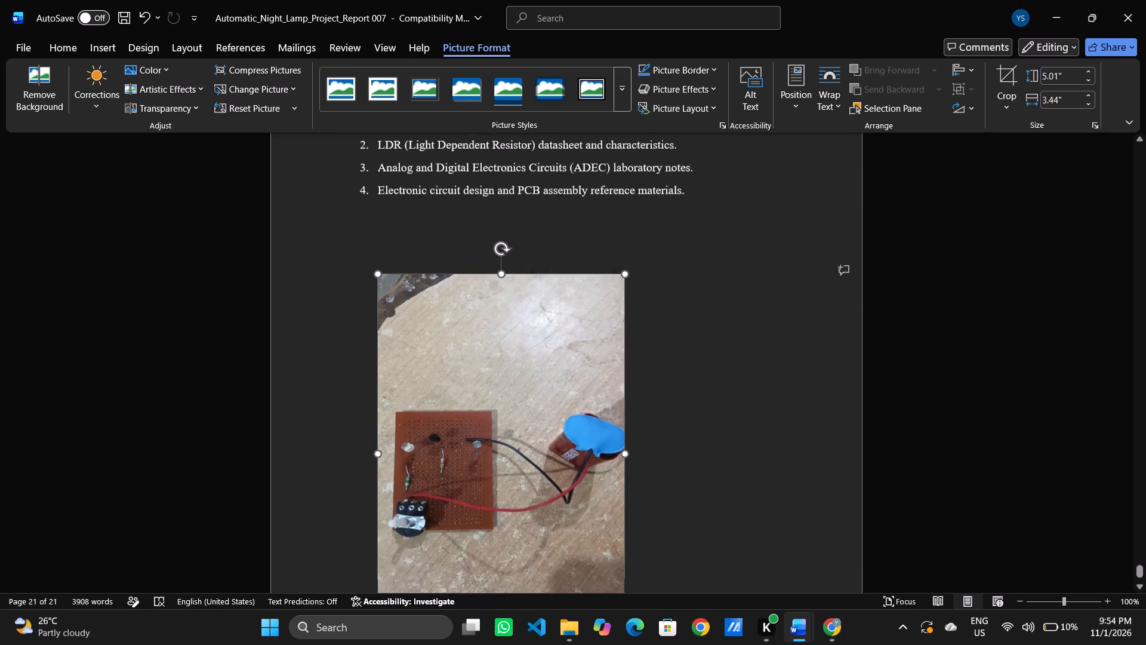
{"action": "scroll", "coordinate": [527, 355], "scroll_direction": "down", "scroll_amount": 2}
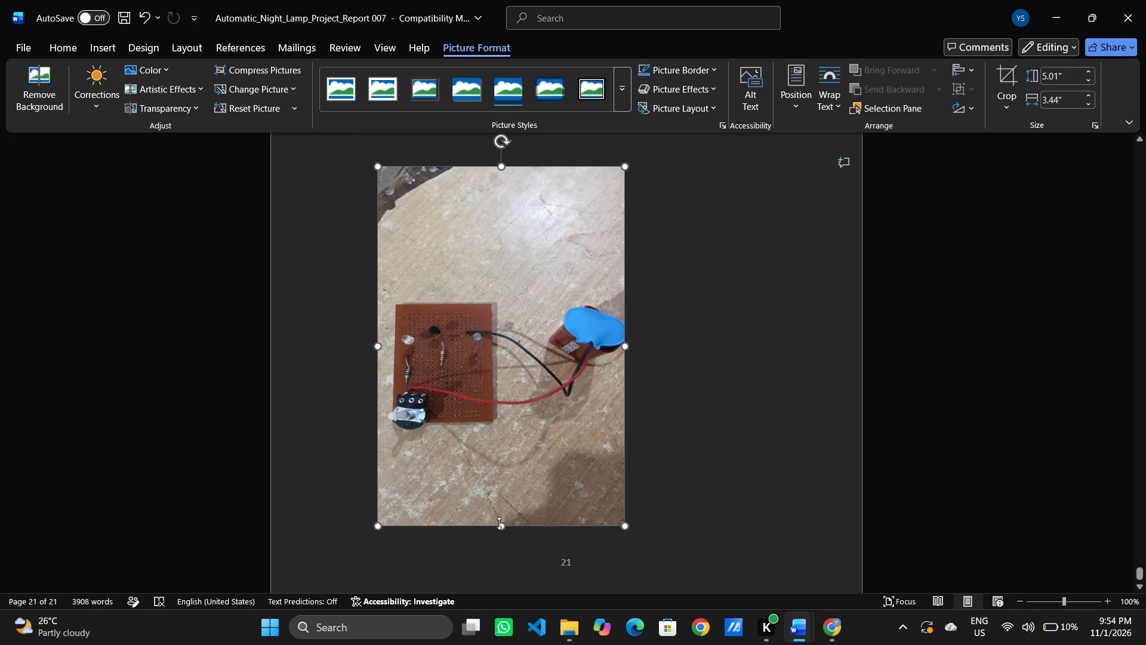
{"action": "left_click_drag", "start_coordinate": [499, 523], "coordinate": [489, 472]}
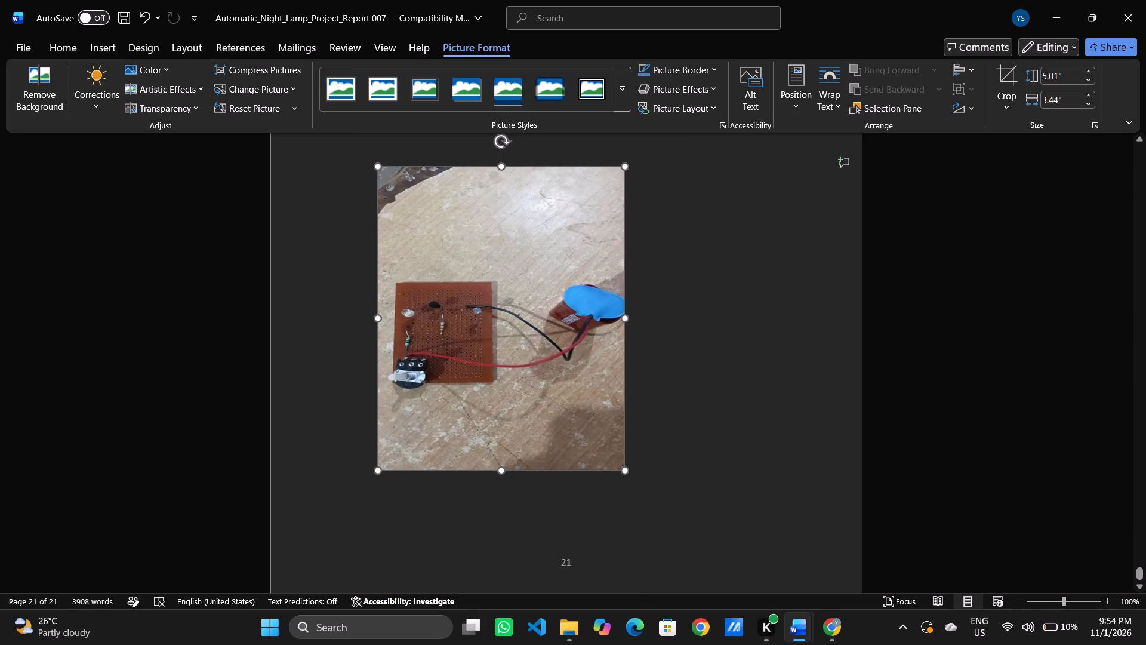
{"action": "left_click_drag", "start_coordinate": [489, 472], "coordinate": [489, 473]}
{"action": "left_click_drag", "start_coordinate": [622, 322], "coordinate": [639, 316]}
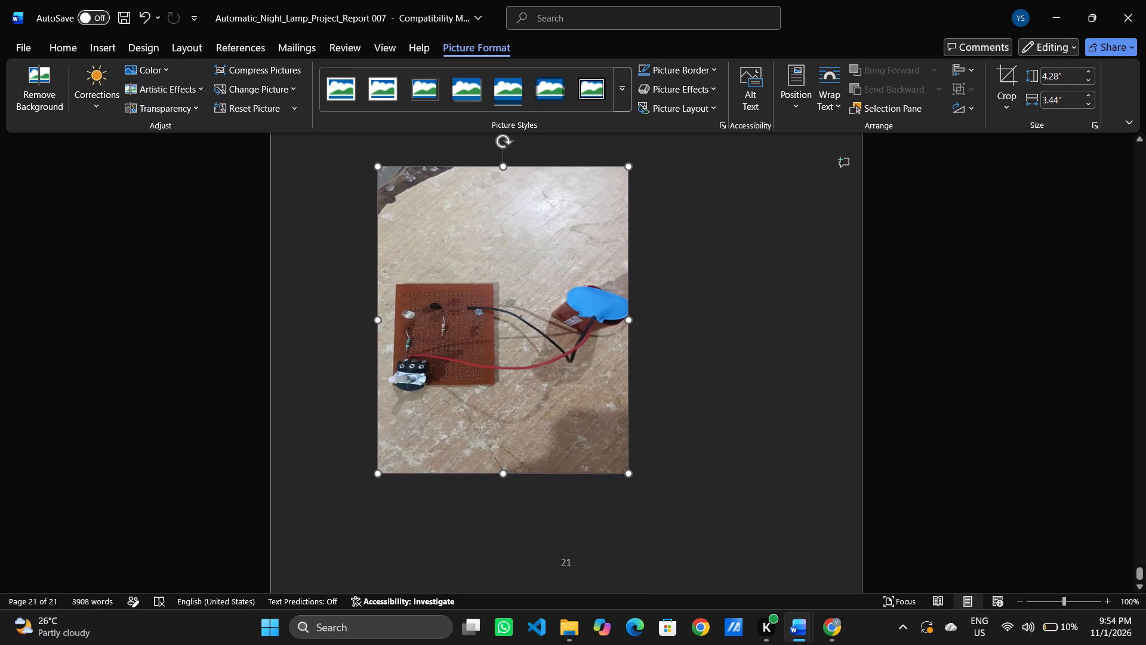
{"action": "left_click_drag", "start_coordinate": [639, 316], "coordinate": [617, 325]}
Shrink the circuit photo further in proportion by its upper corner, and try to move it towards the page centre.
{"action": "scroll", "coordinate": [617, 327], "scroll_direction": "up", "scroll_amount": 3}
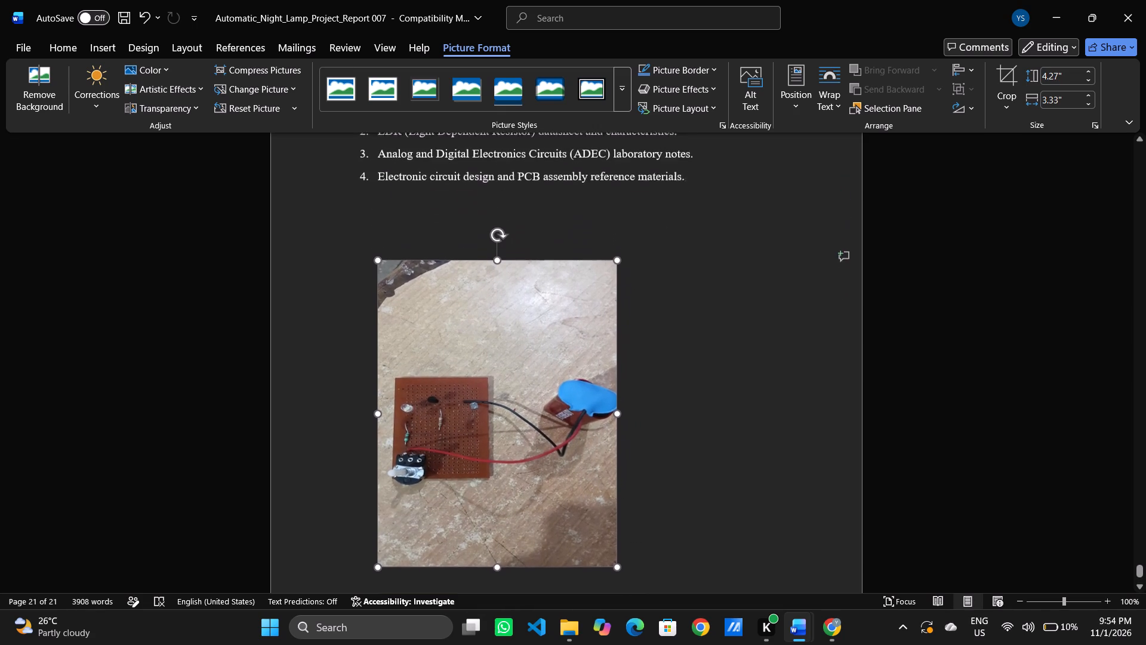
{"action": "scroll", "coordinate": [616, 327], "scroll_direction": "up", "scroll_amount": 1}
{"action": "left_click", "coordinate": [513, 277]}
{"action": "left_click", "coordinate": [484, 337]}
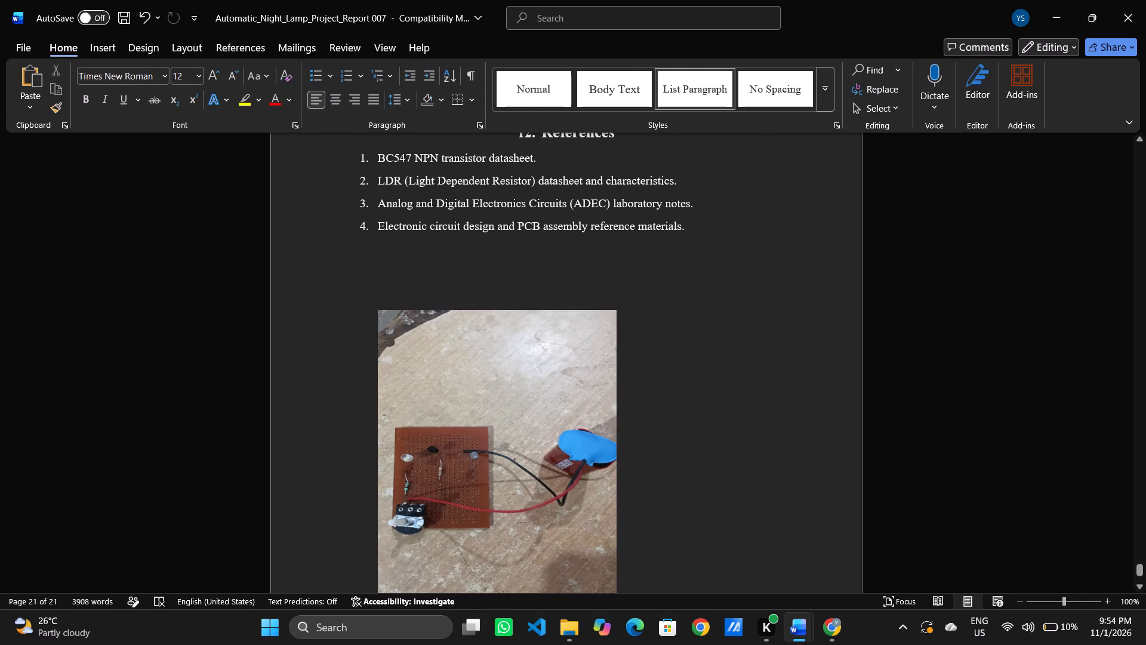
{"action": "left_click_drag", "start_coordinate": [616, 311], "coordinate": [585, 336]}
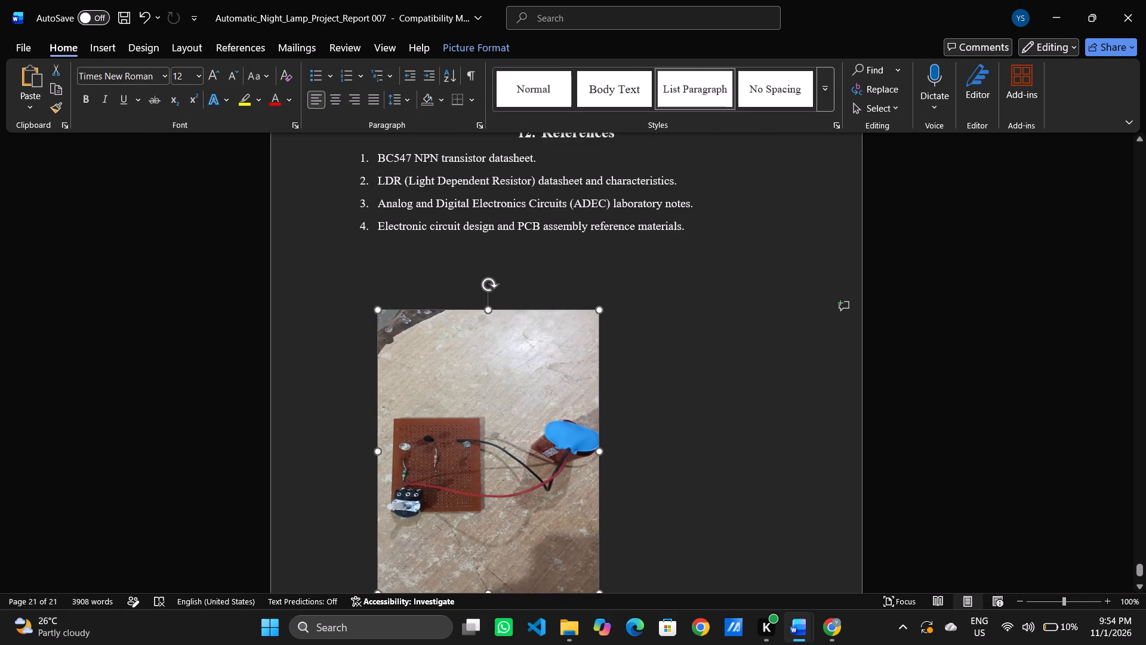
{"action": "left_click_drag", "start_coordinate": [585, 336], "coordinate": [533, 380]}
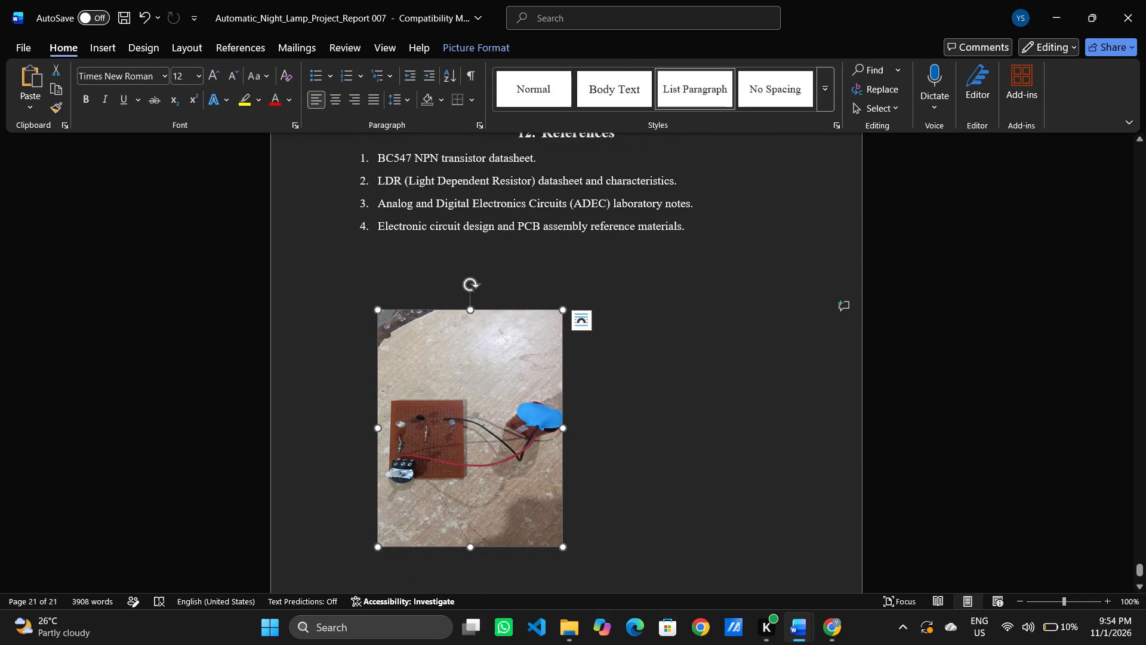
{"action": "left_click_drag", "start_coordinate": [486, 386], "coordinate": [619, 449]}
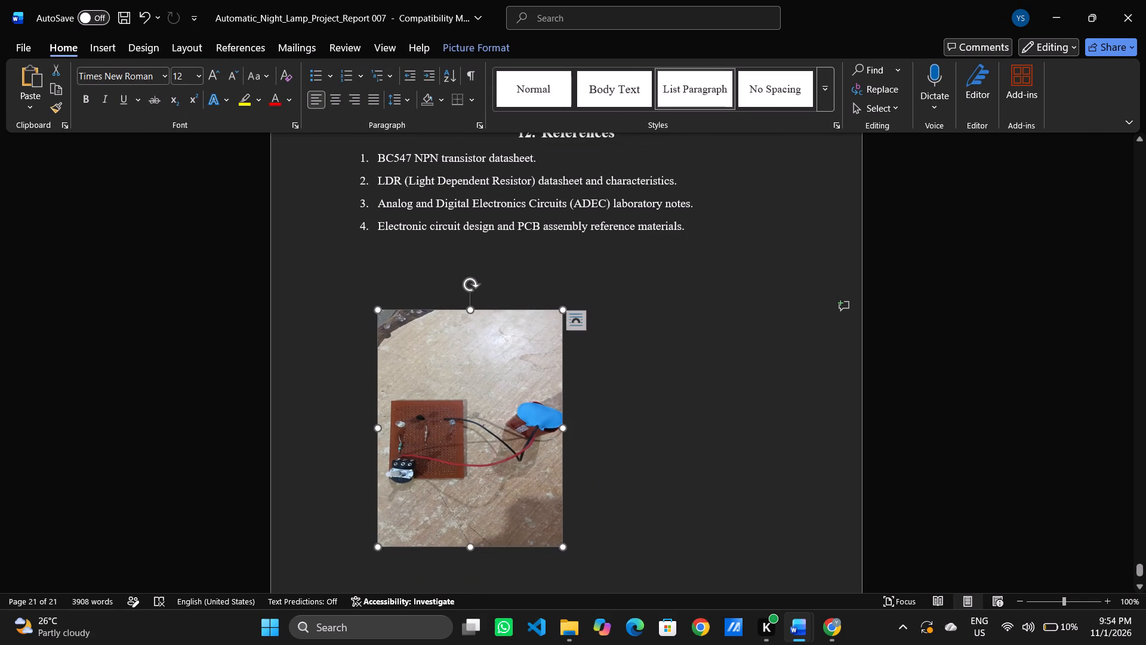
Enter the caption "Photograph of Final Project" on the empty line between the references and the circuit photo.
{"action": "left_click", "coordinate": [417, 272]}
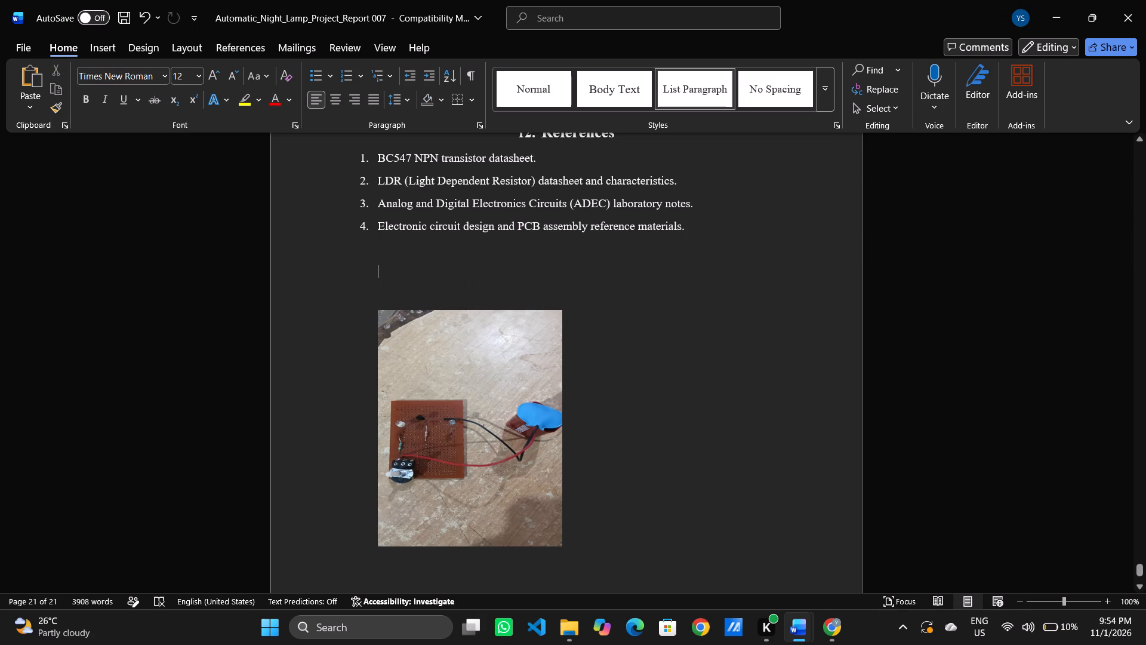
{"action": "key", "text": "p"}
{"action": "type", "text": "ho"}
{"action": "type", "text": "tograph"}
{"action": "key", "text": "space"}
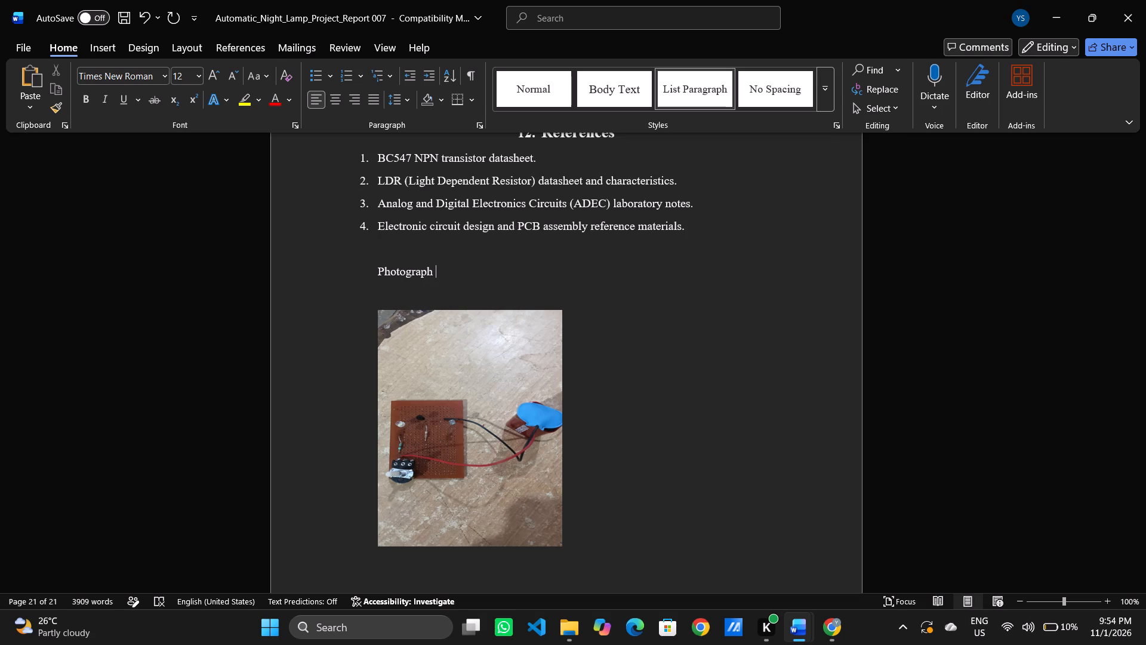
{"action": "key", "text": "o"}
{"action": "key", "text": "BackSpace"}
{"action": "type", "text": "of"}
{"action": "key", "text": "space"}
{"action": "key", "text": "f"}
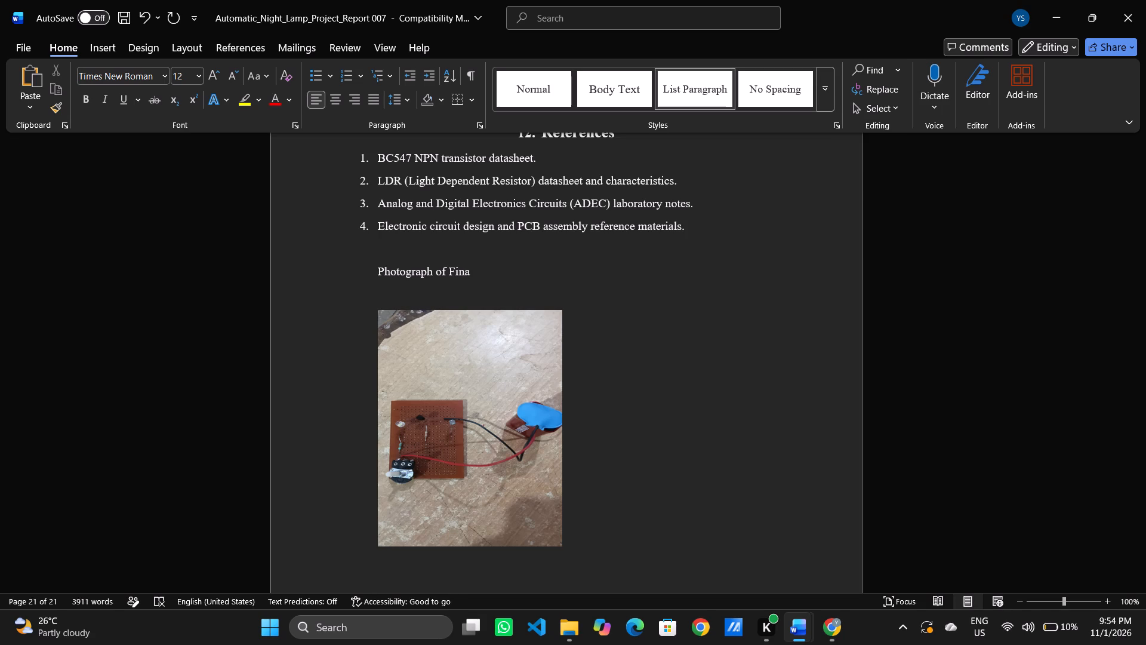
{"action": "type", "text": "l"}
{"action": "key", "text": "space"}
{"action": "type", "text": "rojec"}
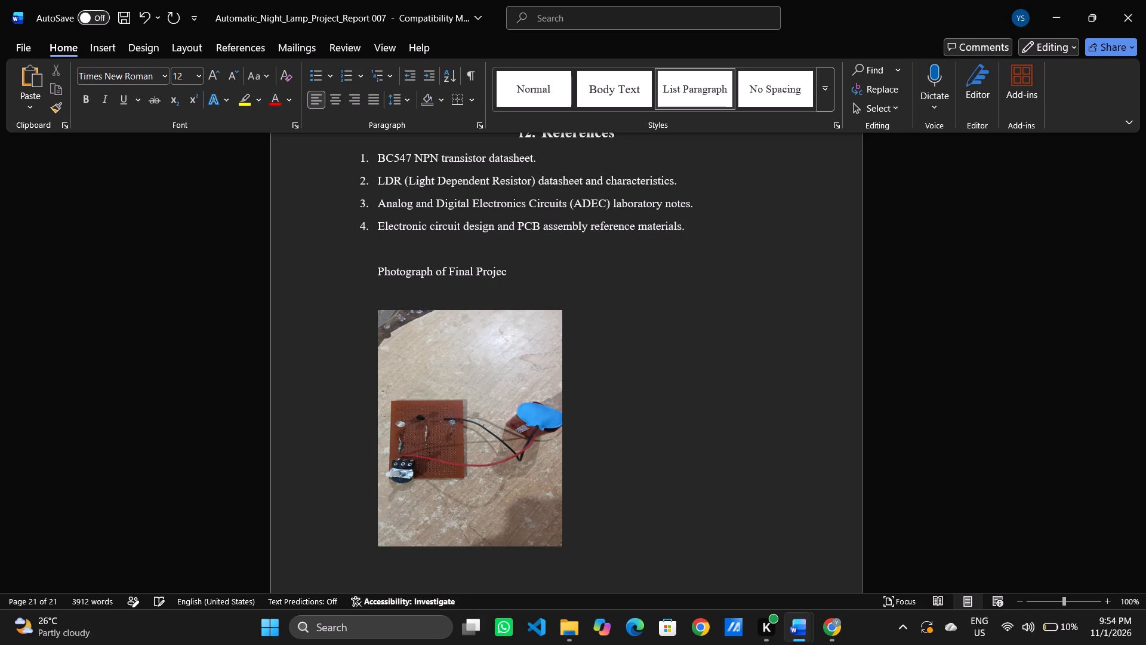
{"action": "key", "text": "t"}
Copy the photo caption, delete the indented original, and paste it at the page's text margin directly above the photo.
{"action": "left_click_drag", "start_coordinate": [513, 270], "coordinate": [351, 277]}
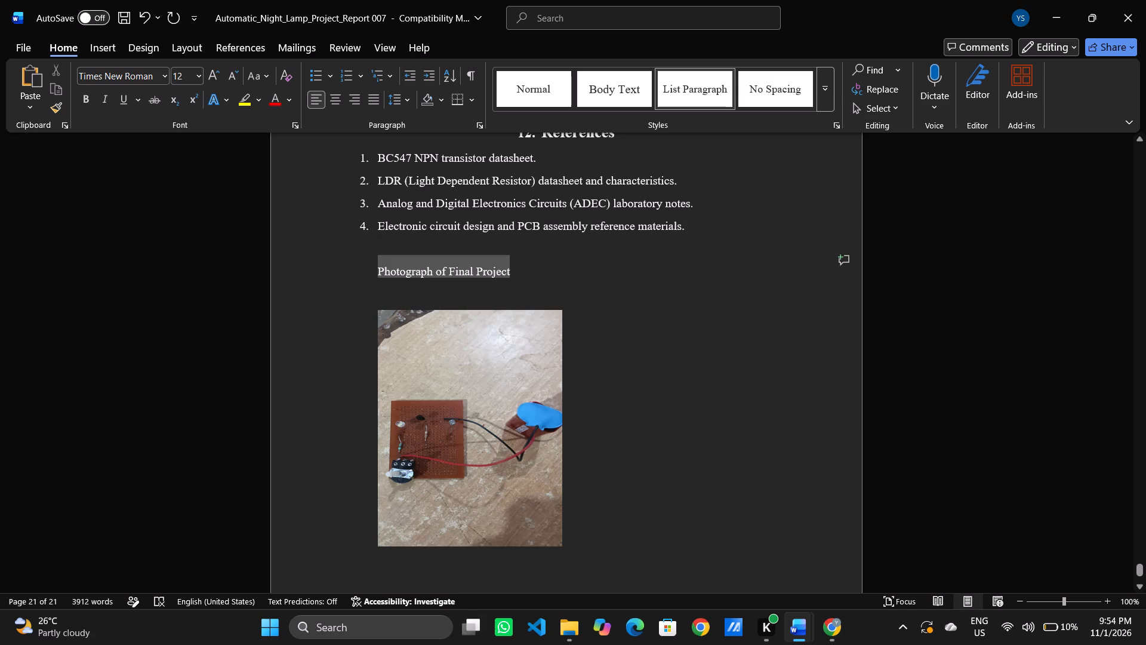
{"action": "left_click_drag", "start_coordinate": [351, 277], "coordinate": [361, 272]}
{"action": "key", "text": "ctrl+c"}
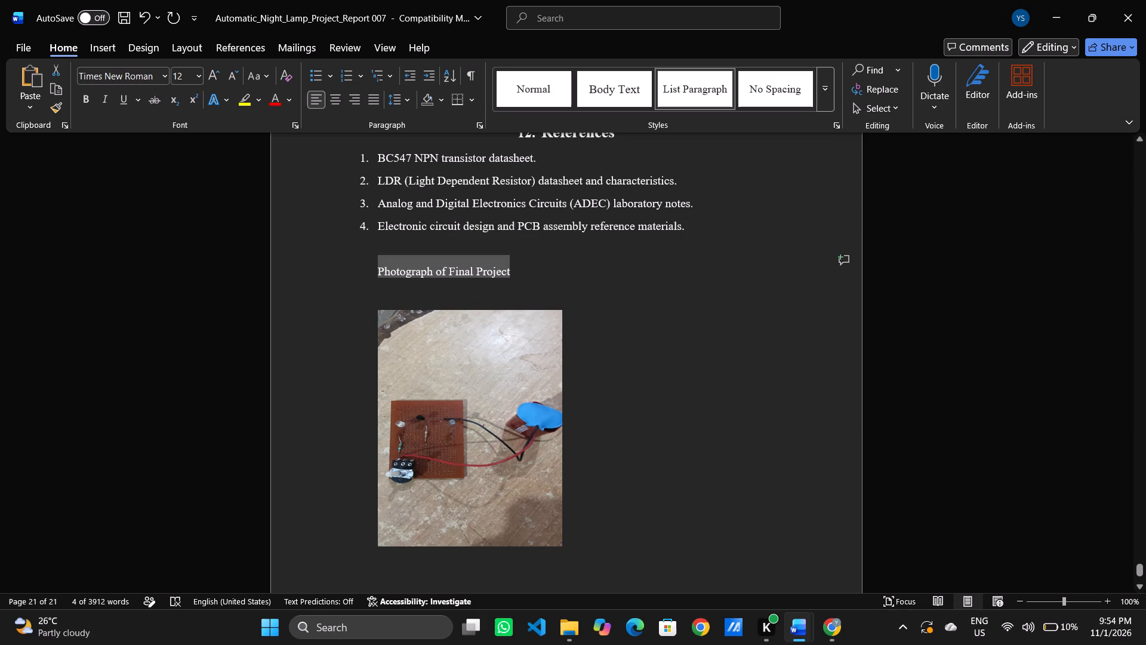
{"action": "left_click", "coordinate": [500, 296]}
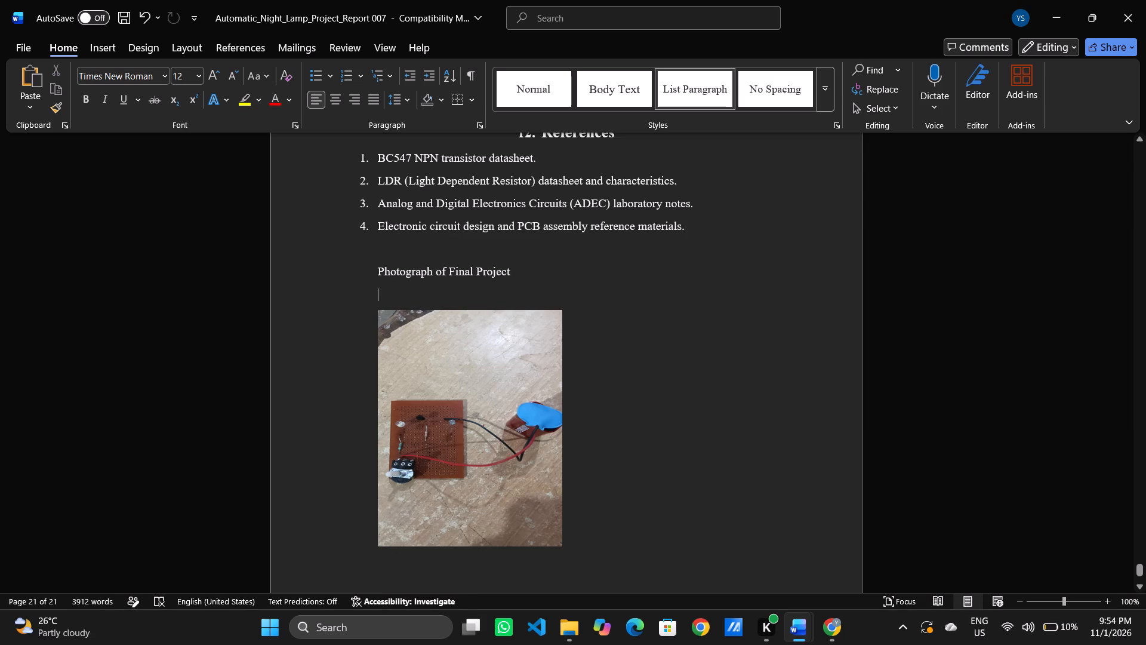
{"action": "key", "text": "BackSpace"}
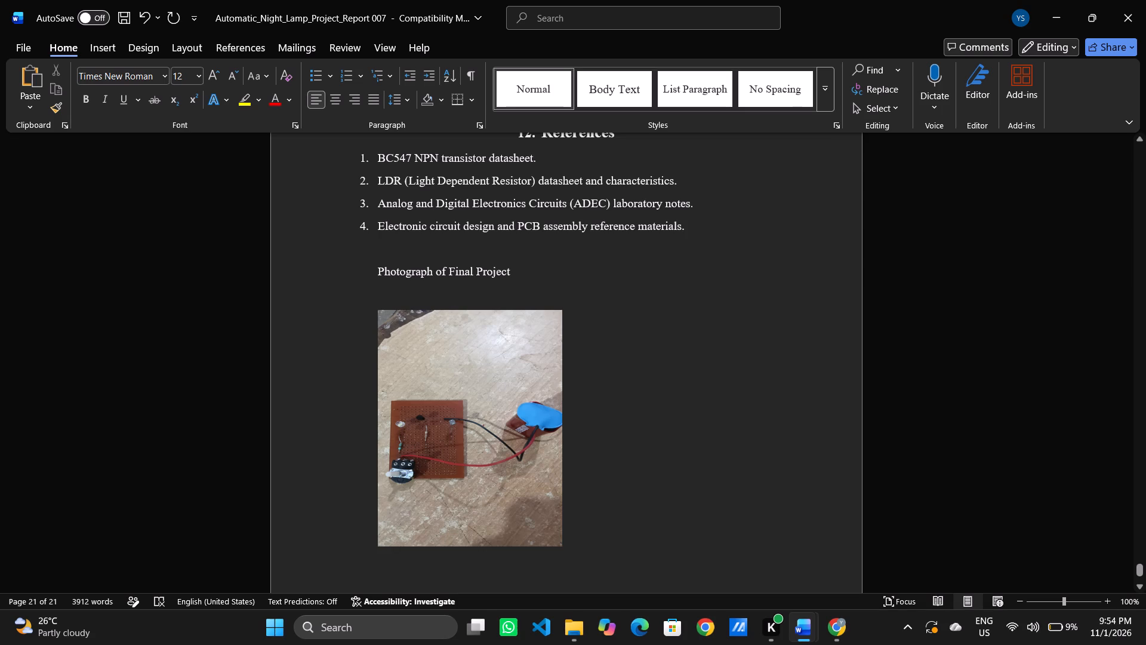
{"action": "left_click_drag", "start_coordinate": [517, 270], "coordinate": [309, 269]}
{"action": "key", "text": "BackSpace"}
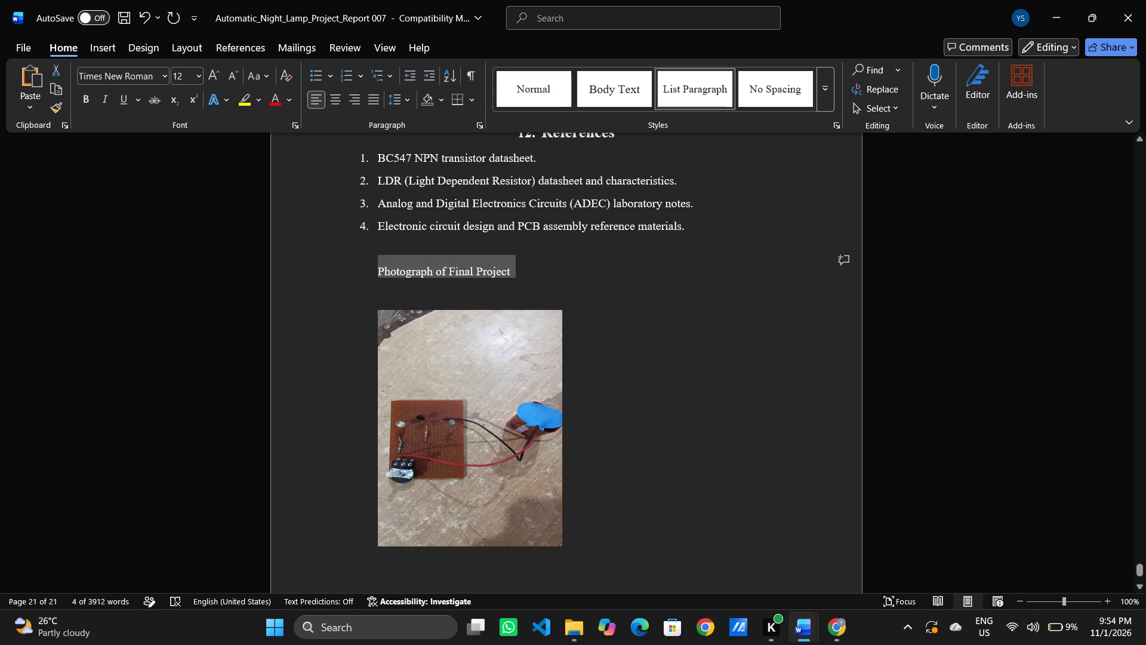
{"action": "left_click", "coordinate": [390, 277]}
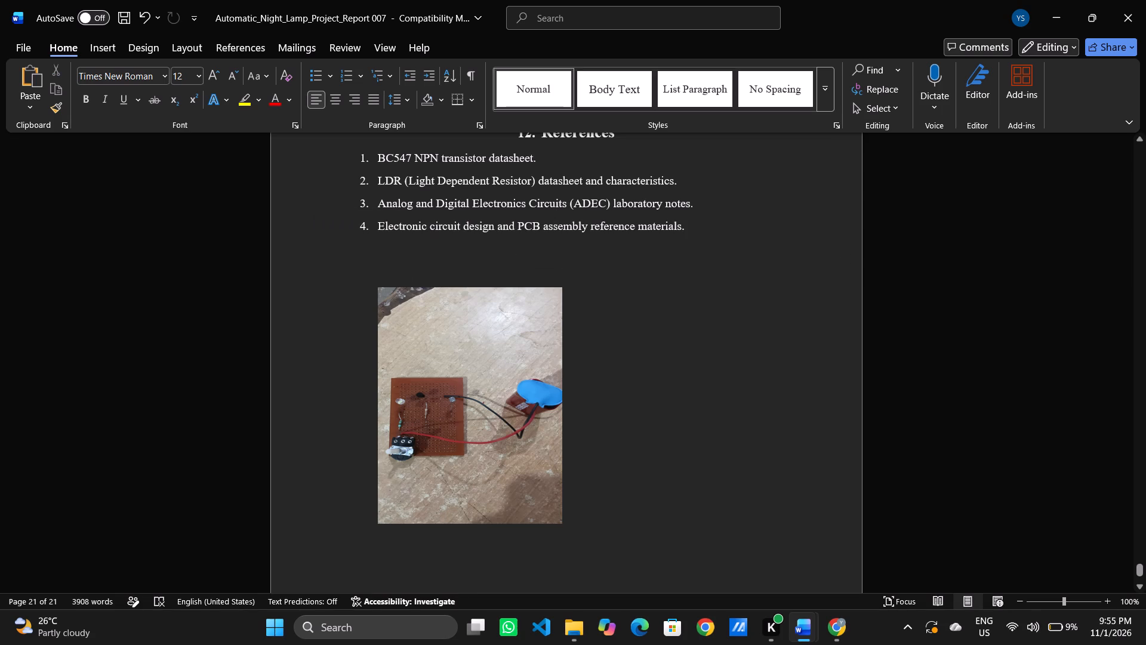
{"action": "key", "text": "ctrl+v"}
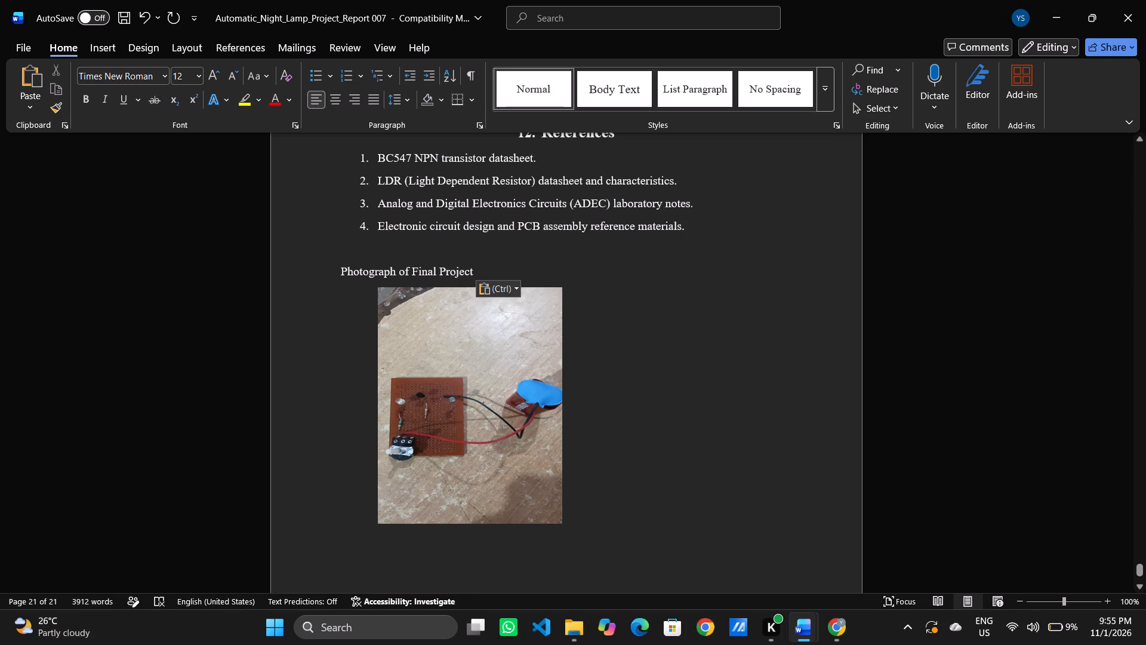
Format the "Photograph of Final Project" caption as bold, 14 pt.
{"action": "left_click_drag", "start_coordinate": [338, 274], "coordinate": [457, 269]}
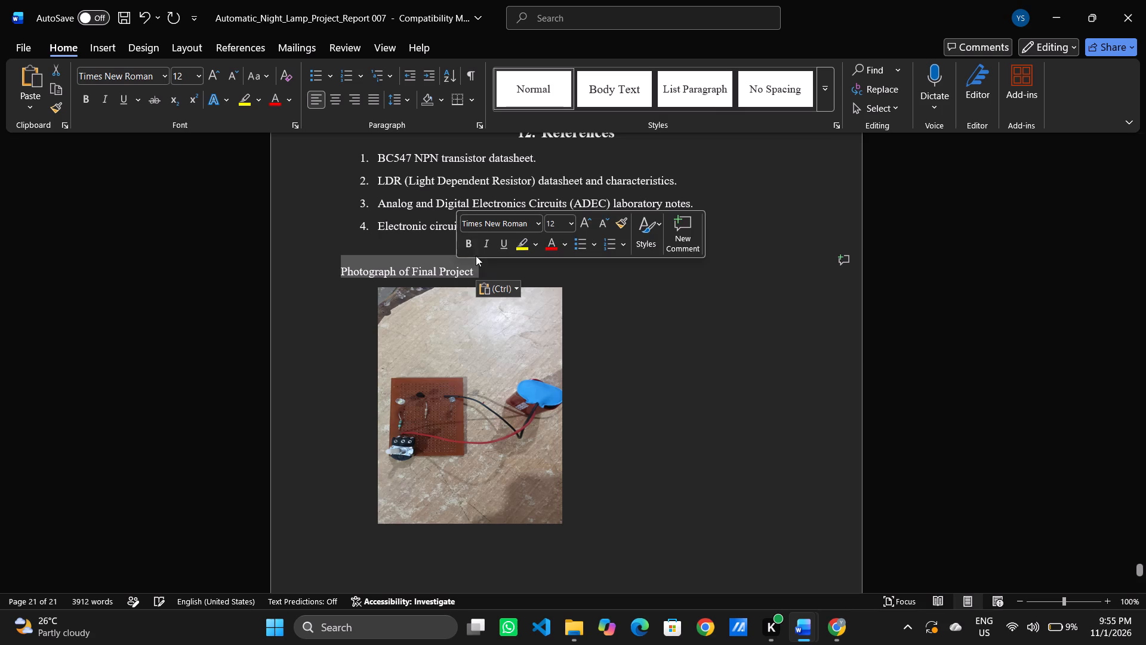
{"action": "left_click", "coordinate": [464, 237]}
{"action": "left_click", "coordinate": [575, 221]}
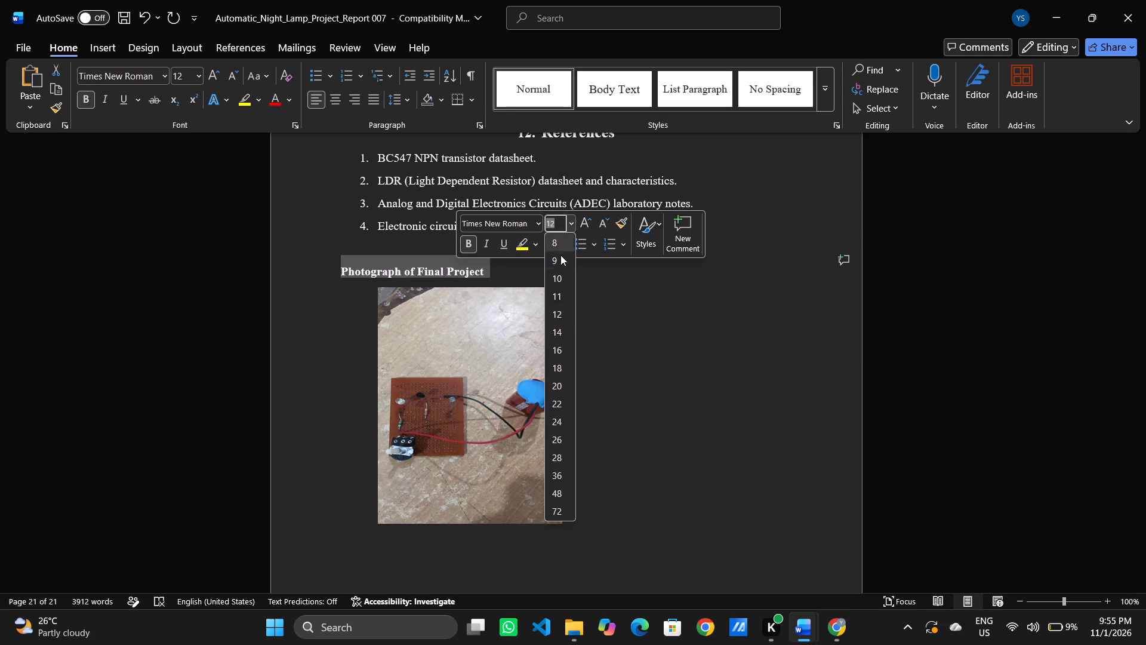
{"action": "left_click", "coordinate": [560, 329]}
{"action": "left_click", "coordinate": [593, 294]}
Add a colon to the end of the photo caption and insert an empty line between it and the photo.
{"action": "left_click", "coordinate": [522, 274]}
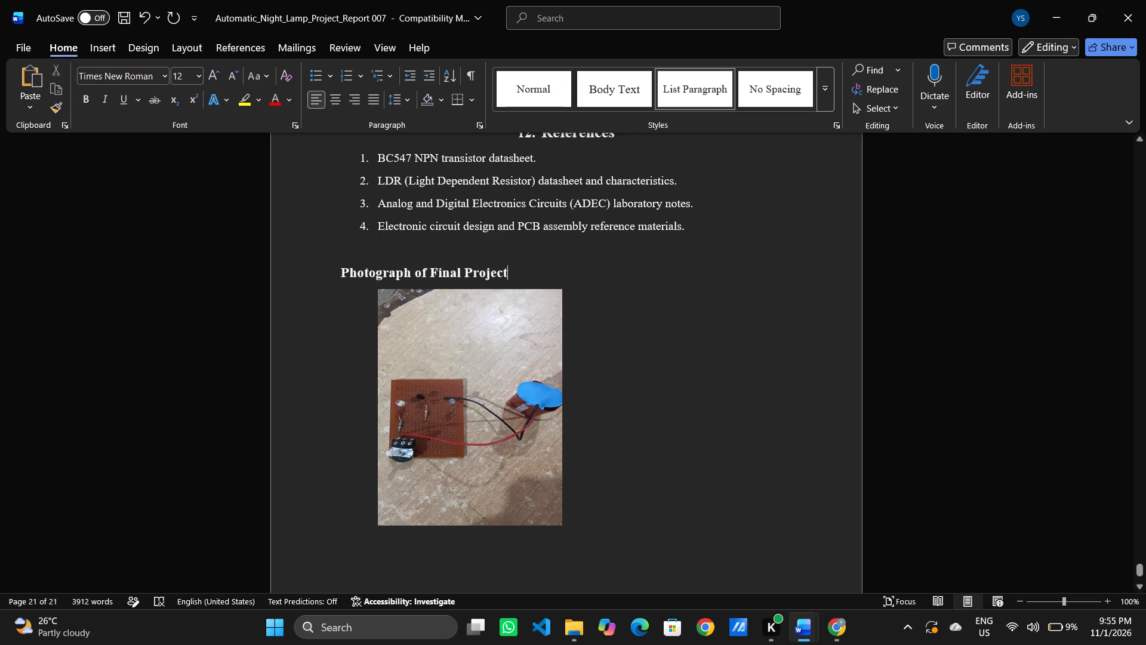
{"action": "key", "text": "shift+colon"}
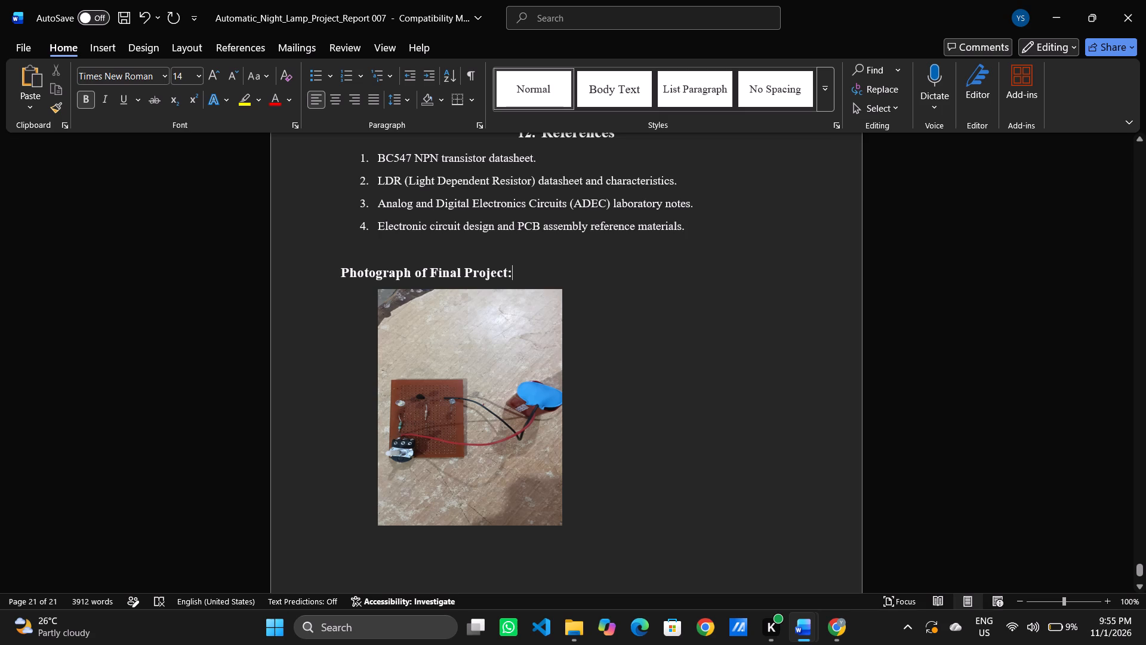
{"action": "key", "text": "Return"}
Stretch the circuit photo slightly wider by its outer side edge, keeping its height, and deselect it.
{"action": "scroll", "coordinate": [606, 278], "scroll_direction": "down", "scroll_amount": 1}
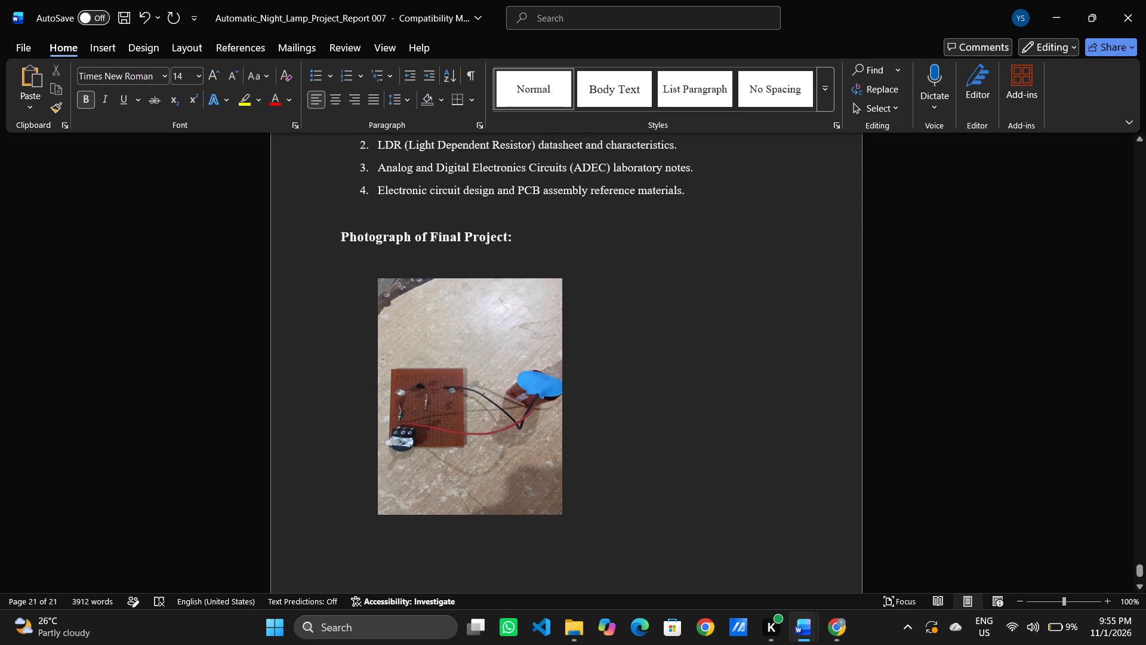
{"action": "left_click", "coordinate": [525, 361]}
{"action": "left_click_drag", "start_coordinate": [561, 394], "coordinate": [561, 394]}
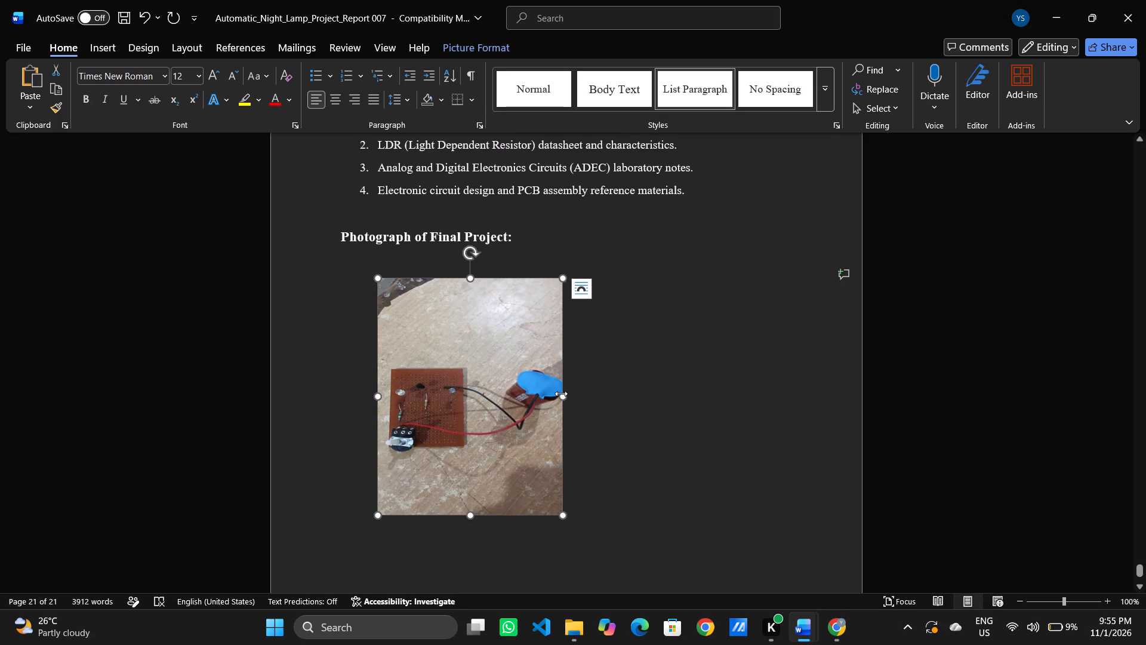
{"action": "left_click_drag", "start_coordinate": [561, 394], "coordinate": [574, 393]}
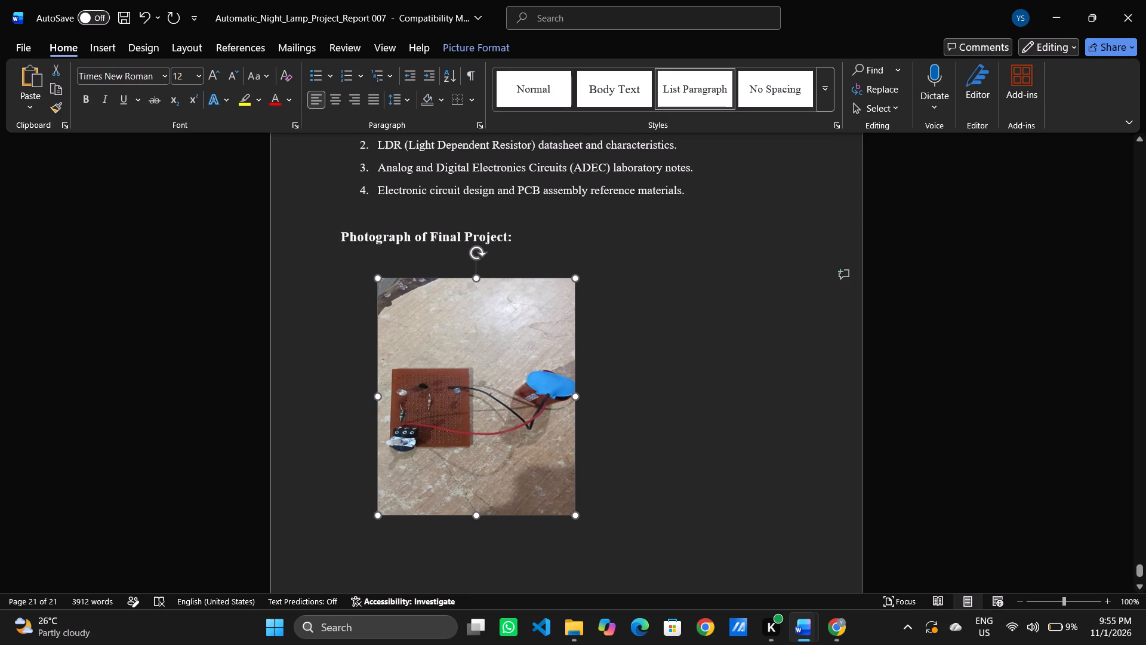
{"action": "left_click_drag", "start_coordinate": [574, 393], "coordinate": [574, 393]}
{"action": "left_click", "coordinate": [501, 256]}
Return to the report's cover page and save a copy as Word document "Automatic_Night_Lamp_Project_Report 0.7" in the current folder.
{"action": "scroll", "coordinate": [512, 231], "scroll_direction": "up", "scroll_amount": 4}
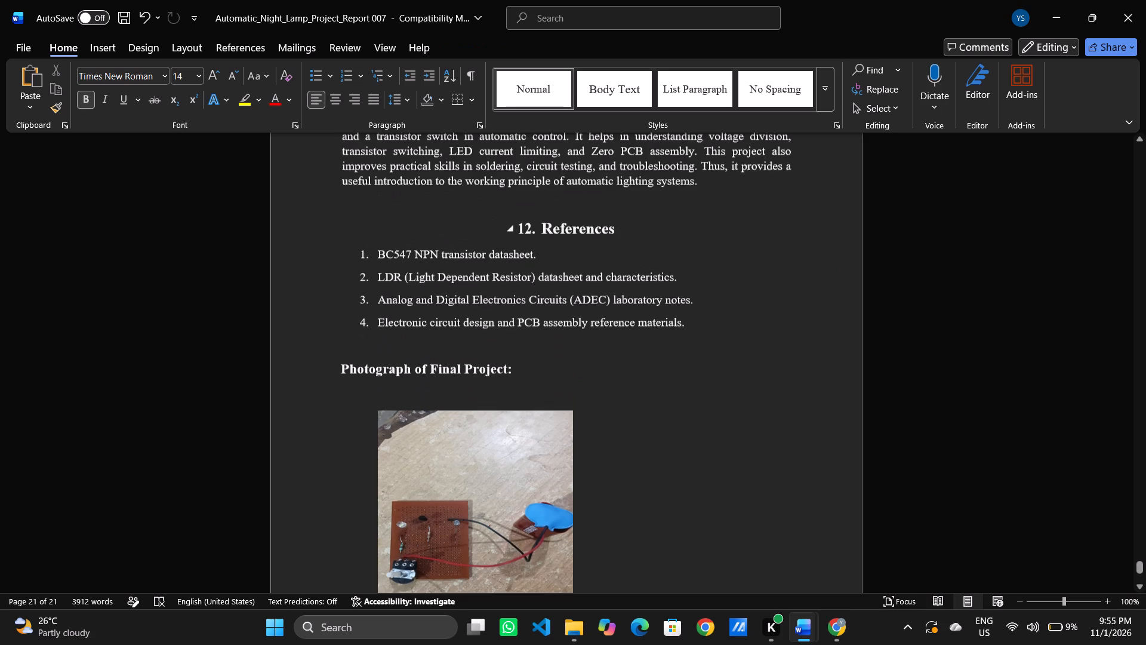
{"action": "scroll", "coordinate": [414, 276], "scroll_direction": "up", "scroll_amount": 5}
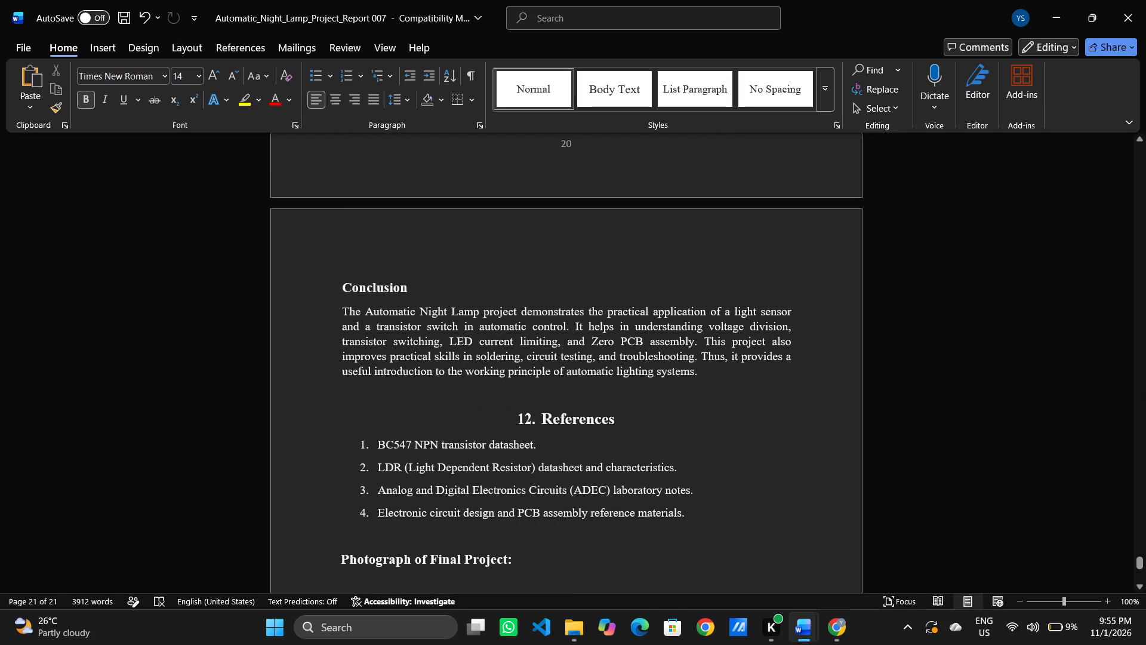
{"action": "left_click_drag", "start_coordinate": [1135, 558], "coordinate": [1112, 170]}
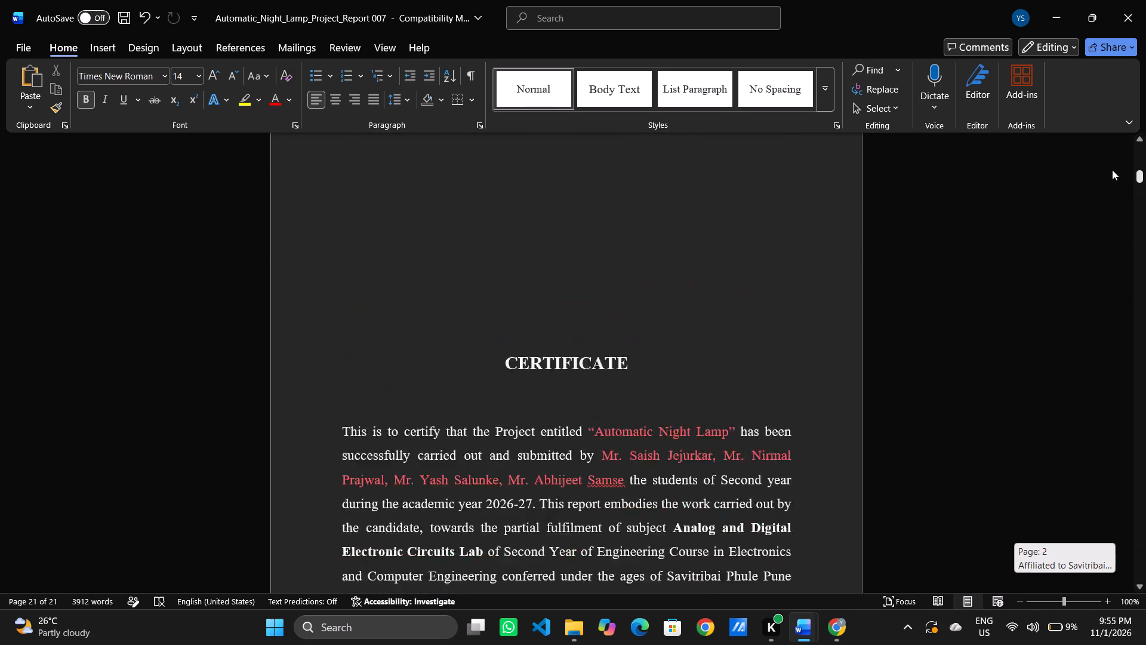
{"action": "left_click_drag", "start_coordinate": [1112, 170], "coordinate": [1091, 124]}
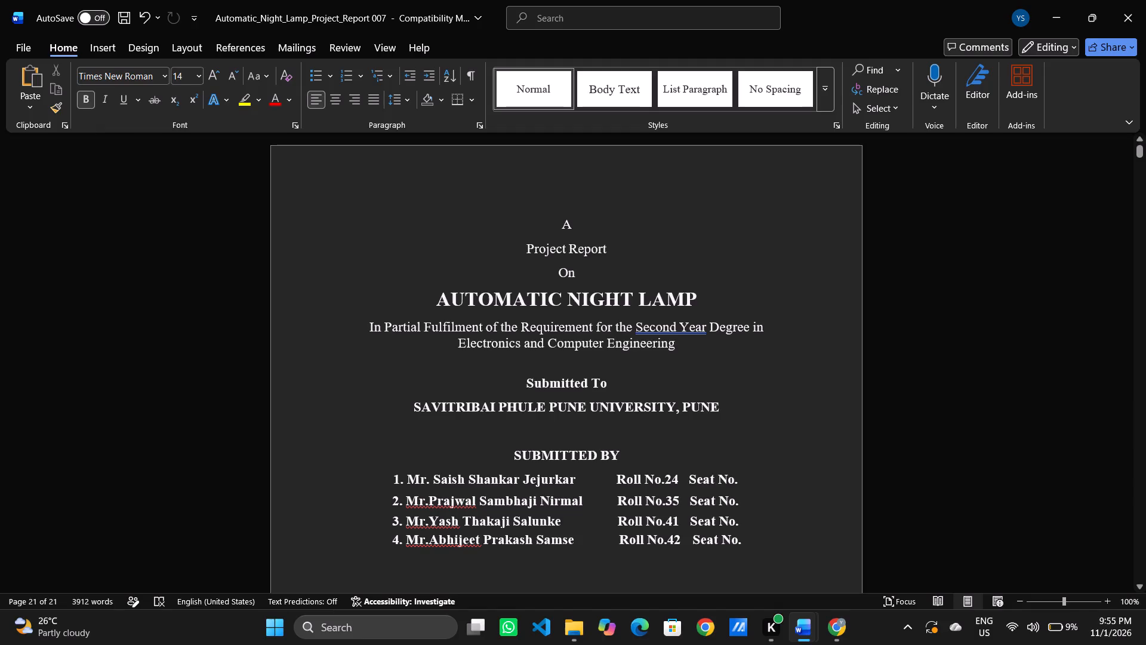
{"action": "left_click", "coordinate": [25, 41]}
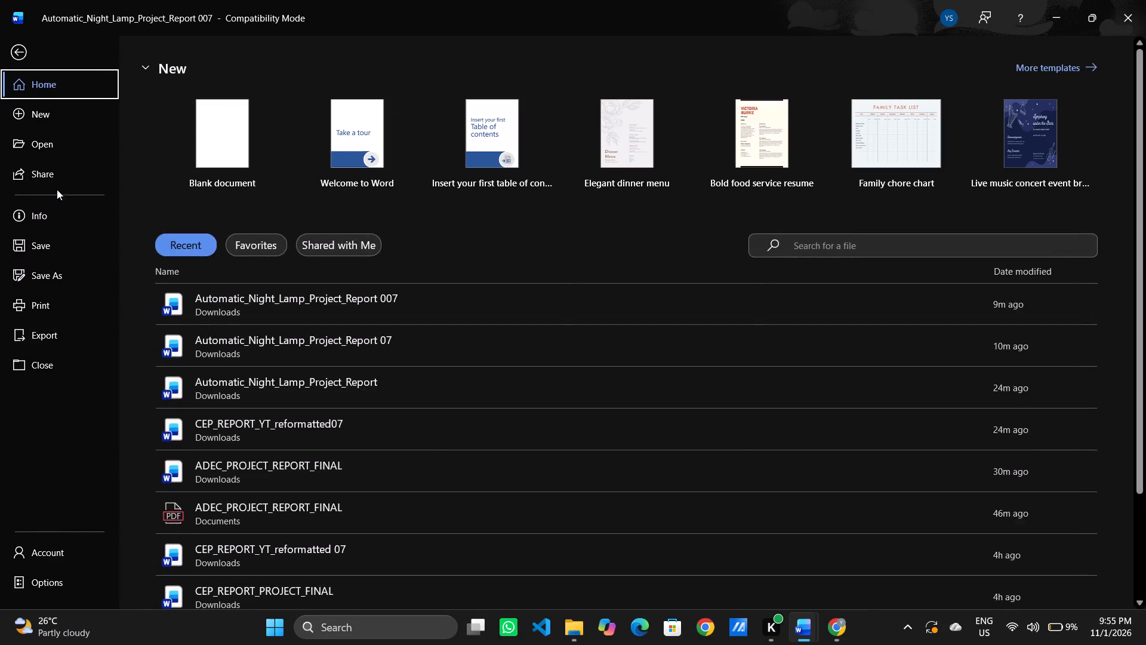
{"action": "left_click", "coordinate": [48, 270]}
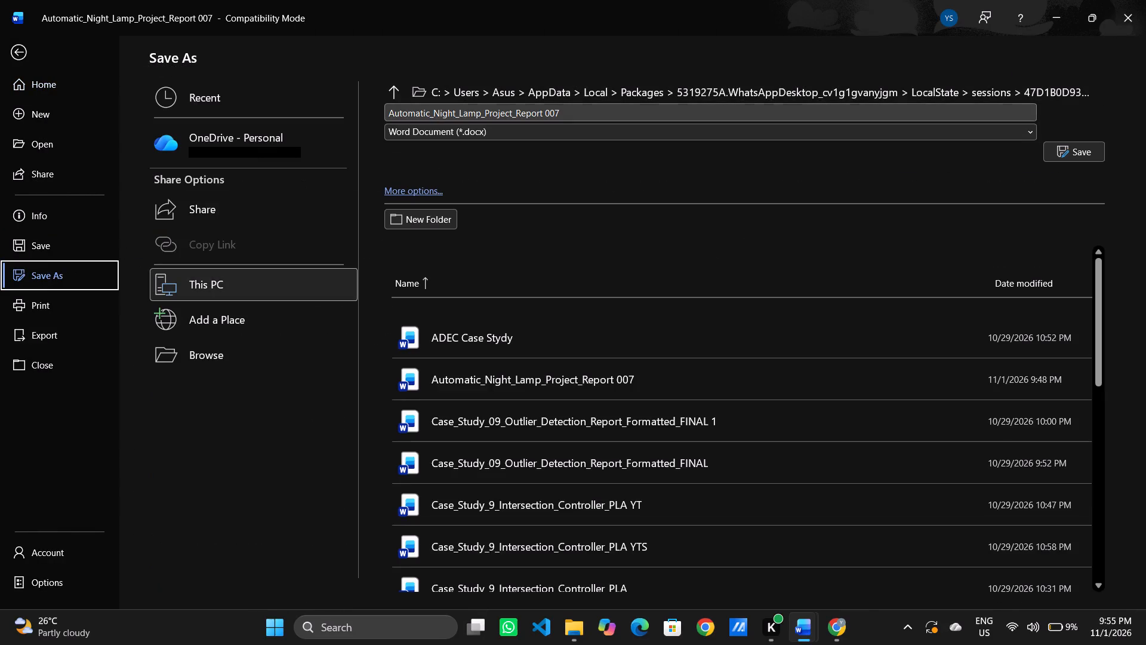
{"action": "left_click", "coordinate": [599, 116]}
{"action": "left_click", "coordinate": [599, 116]}
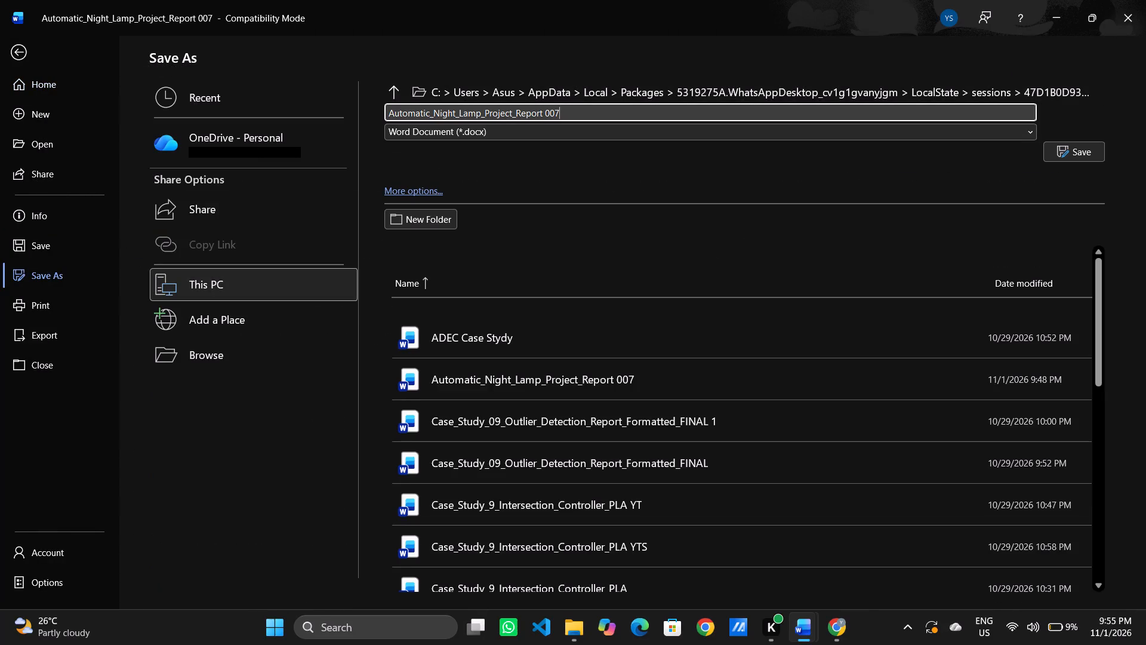
{"action": "left_click", "coordinate": [551, 112]}
{"action": "left_click", "coordinate": [558, 116]}
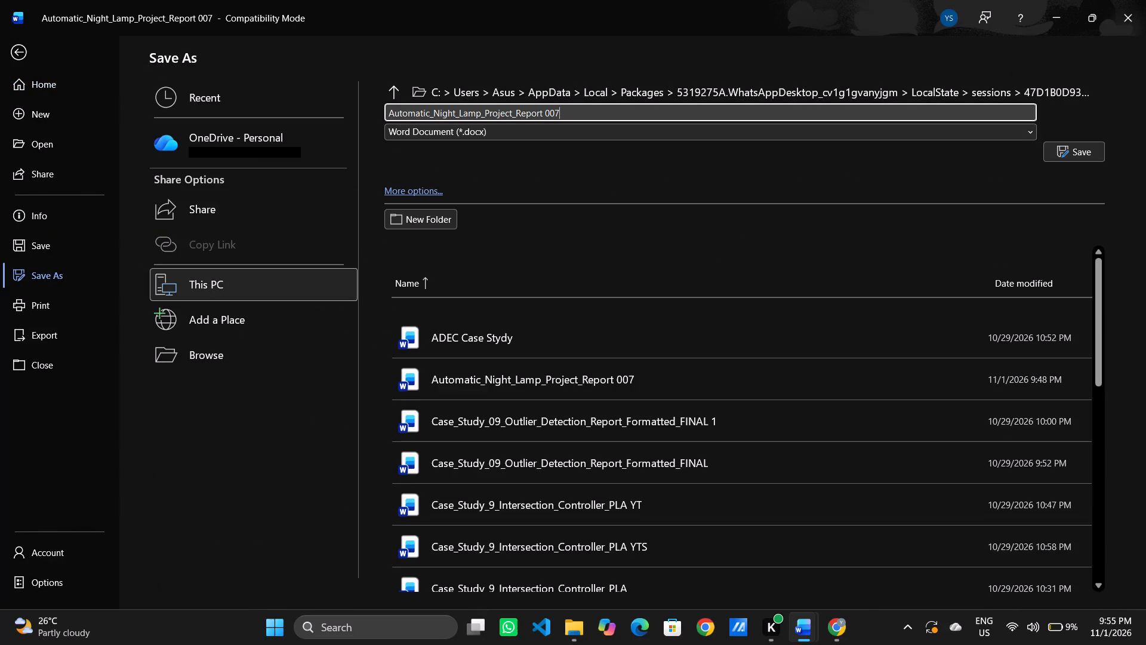
{"action": "left_click", "coordinate": [552, 113]}
{"action": "left_click", "coordinate": [554, 113]}
{"action": "key", "text": "BackSpace"}
{"action": "key", "text": "BackSpace"}
{"action": "type", "text": "0."}
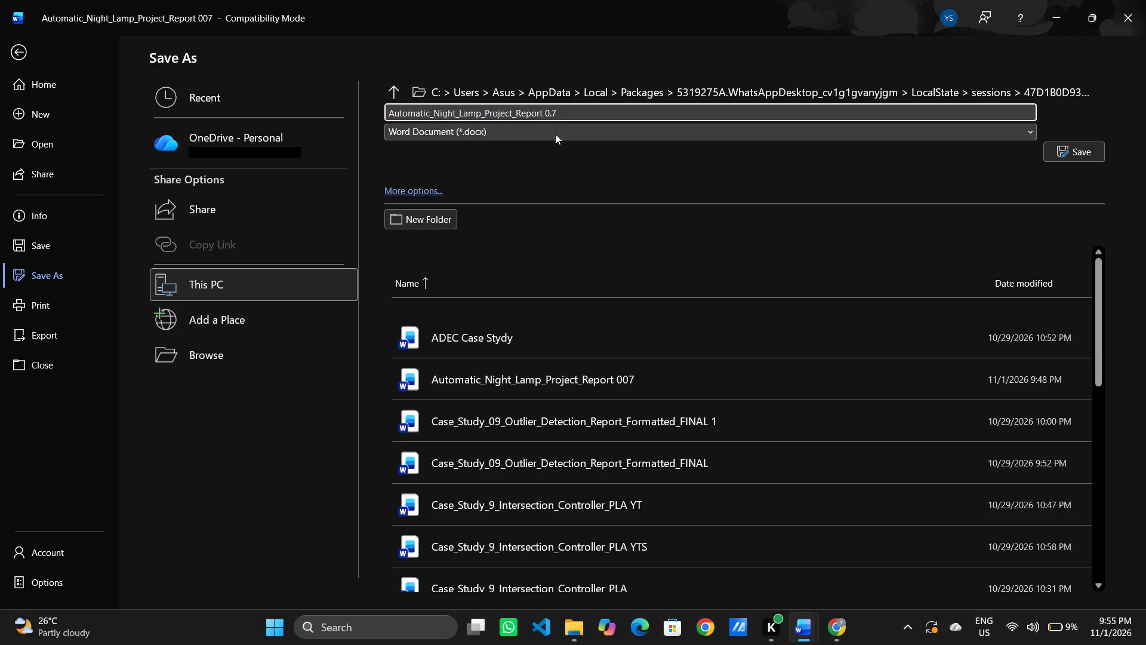
{"action": "left_click", "coordinate": [241, 277]}
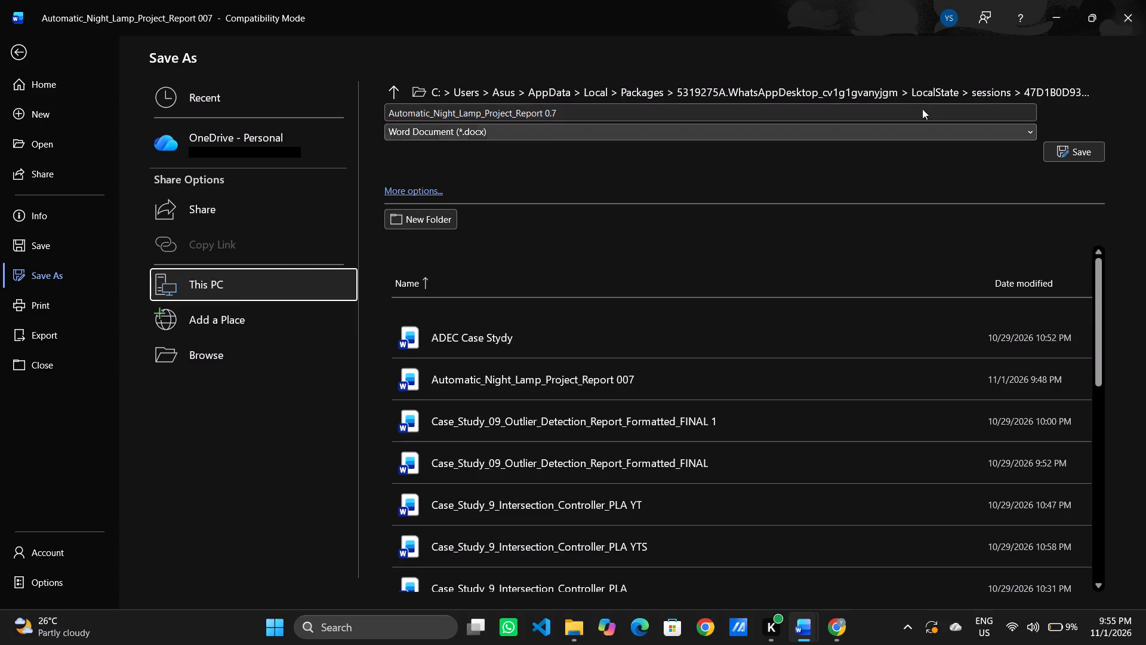
{"action": "left_click", "coordinate": [1065, 145]}
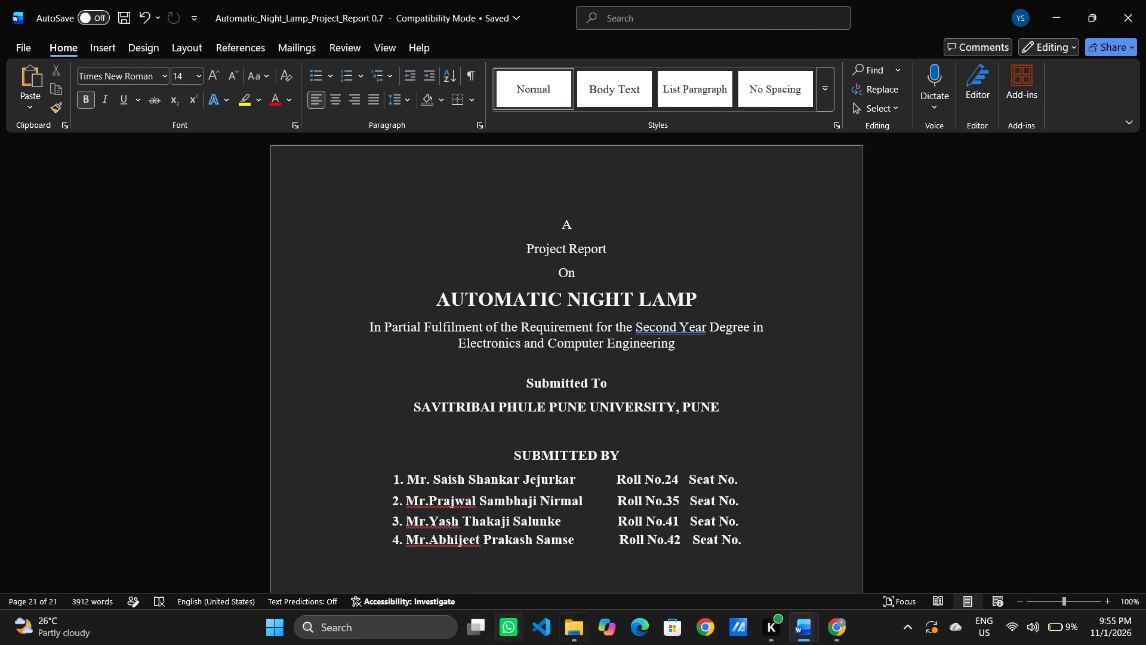
In File Explorer, copy the recent file "Automatic_Night_Lamp_Project_Report 0.7".
{"action": "left_click", "coordinate": [581, 640]}
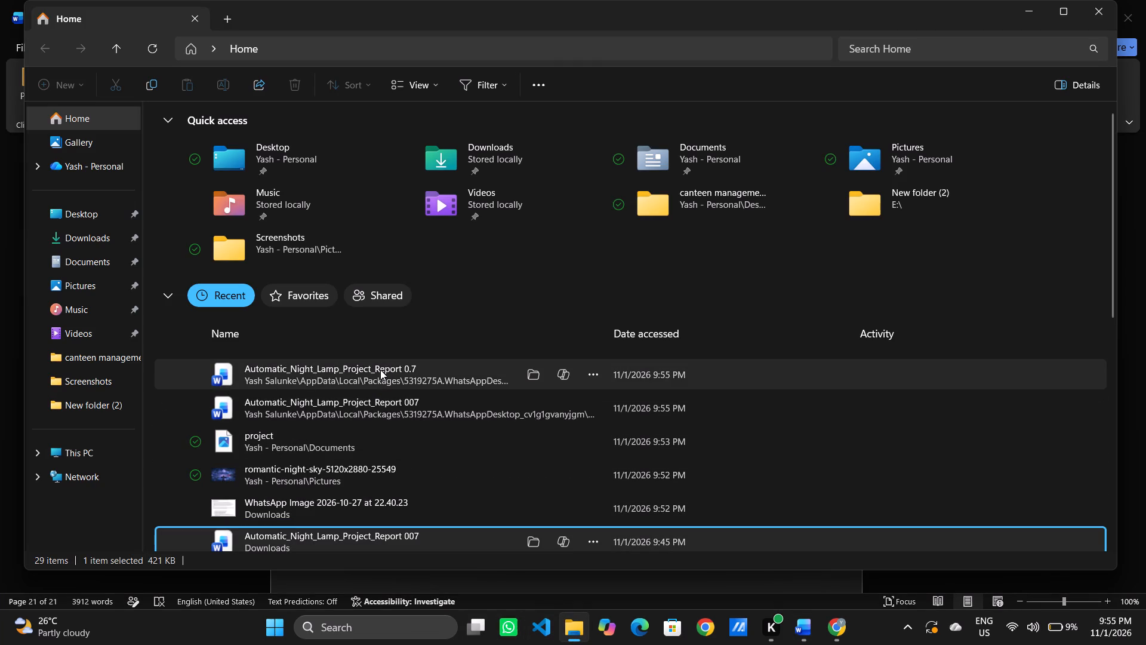
{"action": "right_click", "coordinate": [380, 370]}
{"action": "right_click", "coordinate": [386, 373]}
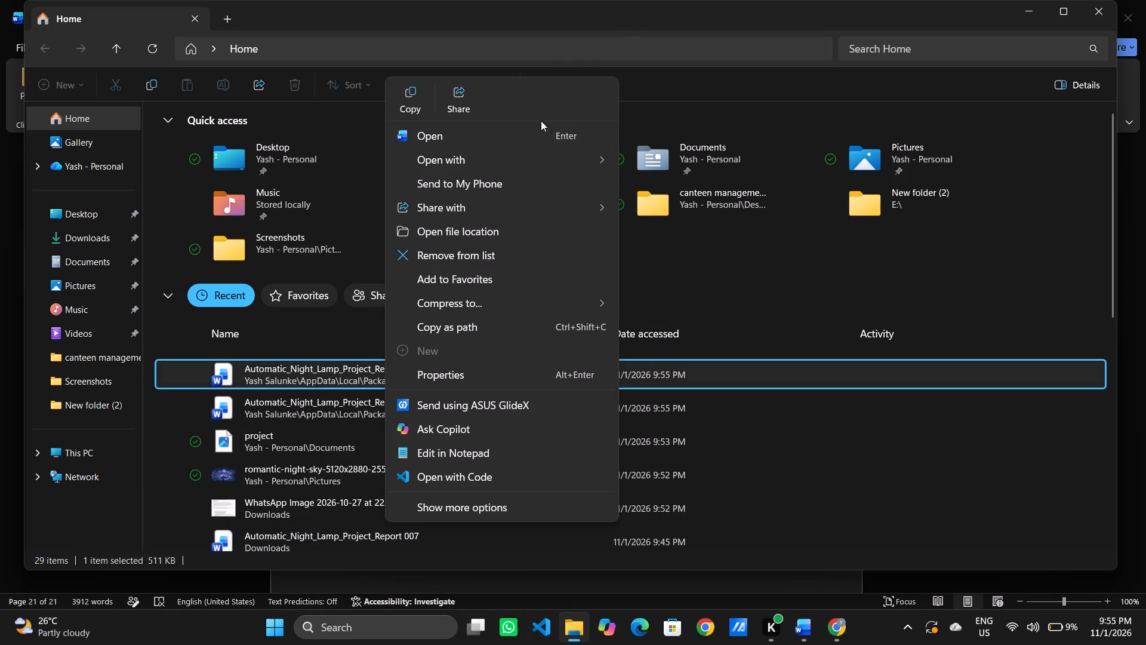
{"action": "left_click", "coordinate": [417, 103]}
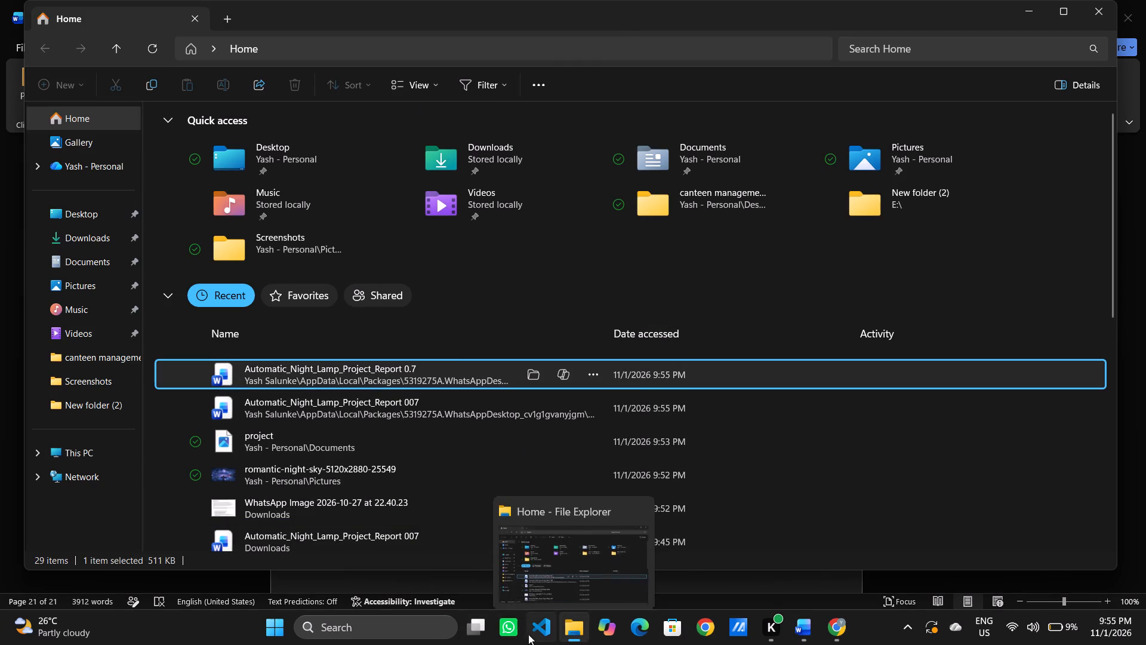
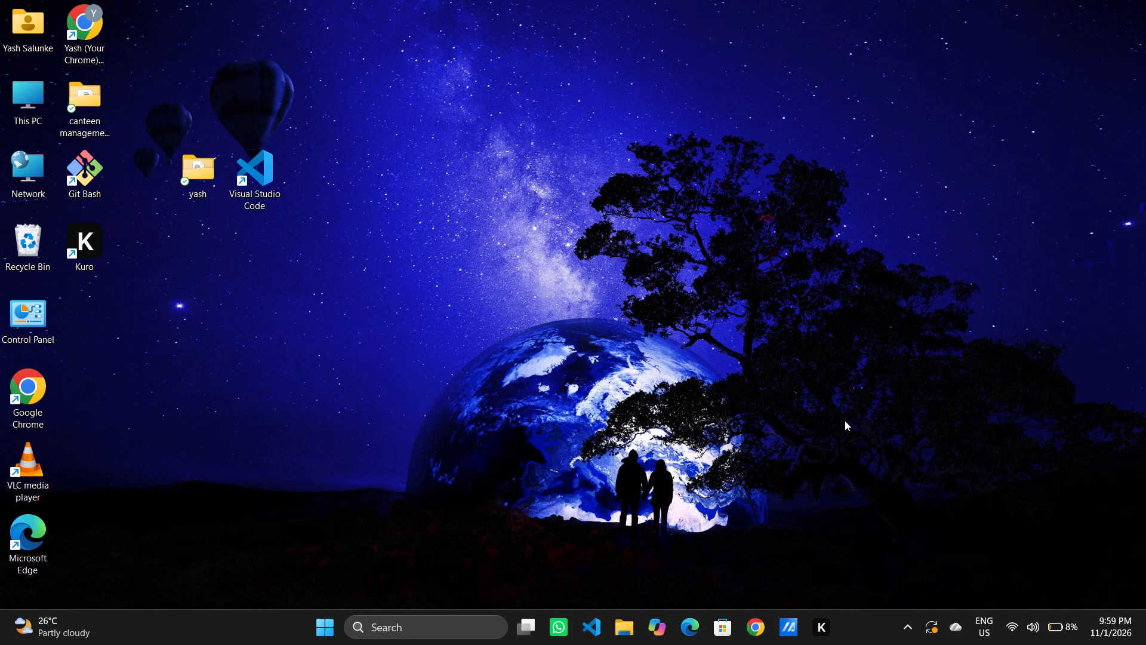
Launch the Kuro application from its desktop shortcut.
{"action": "double_click", "coordinate": [84, 250]}
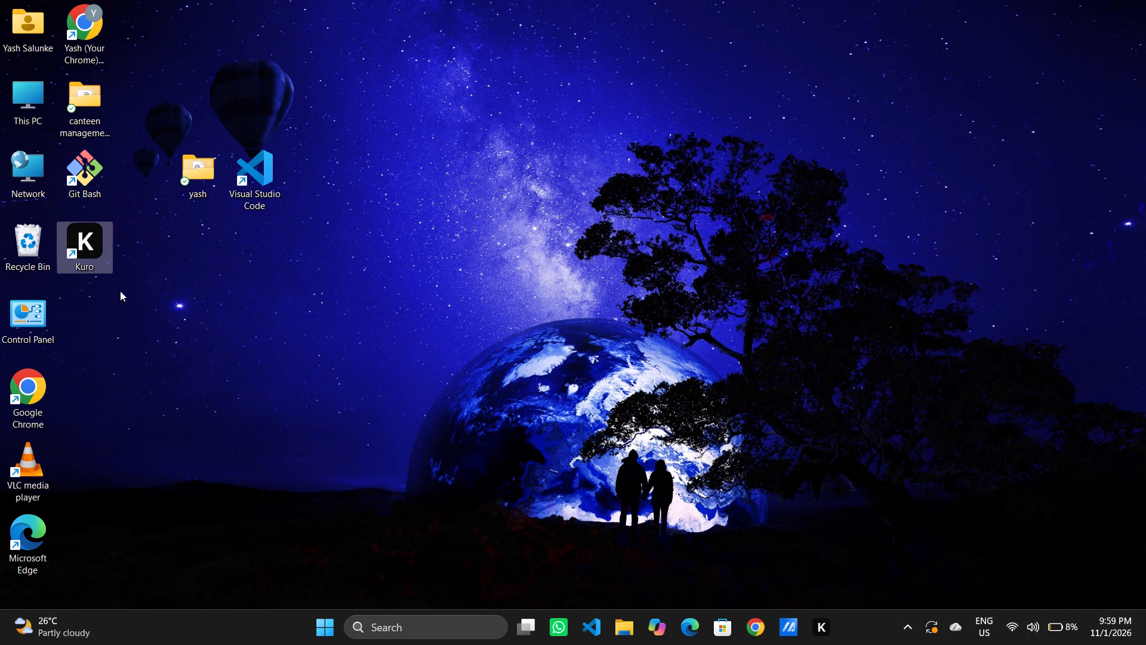
{"action": "double_click", "coordinate": [82, 250]}
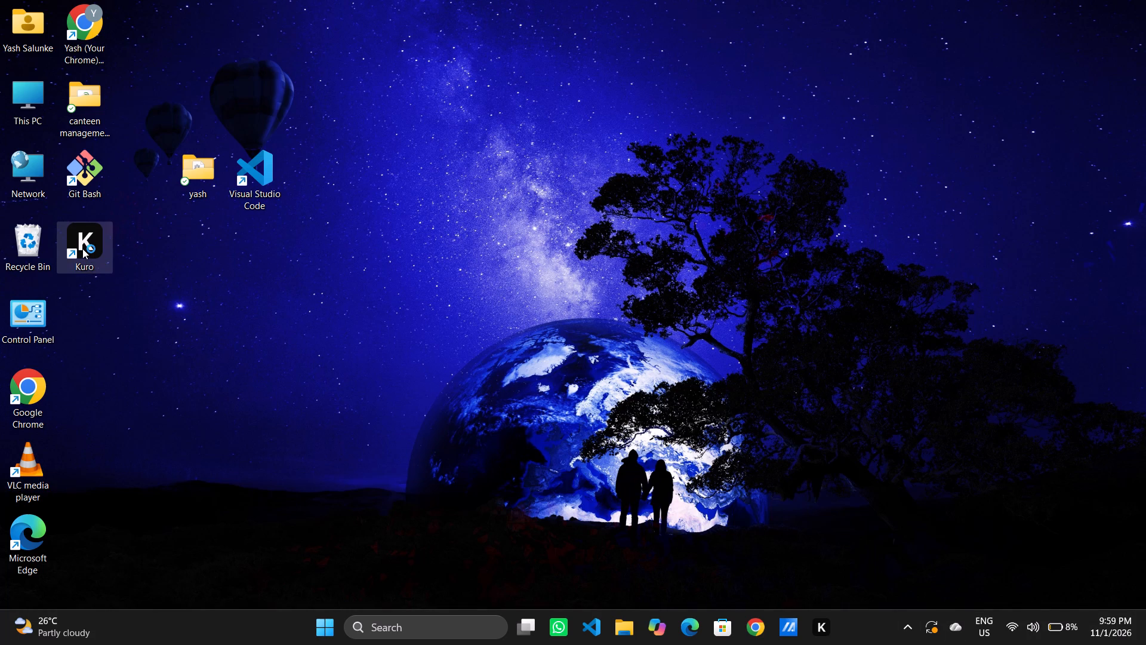